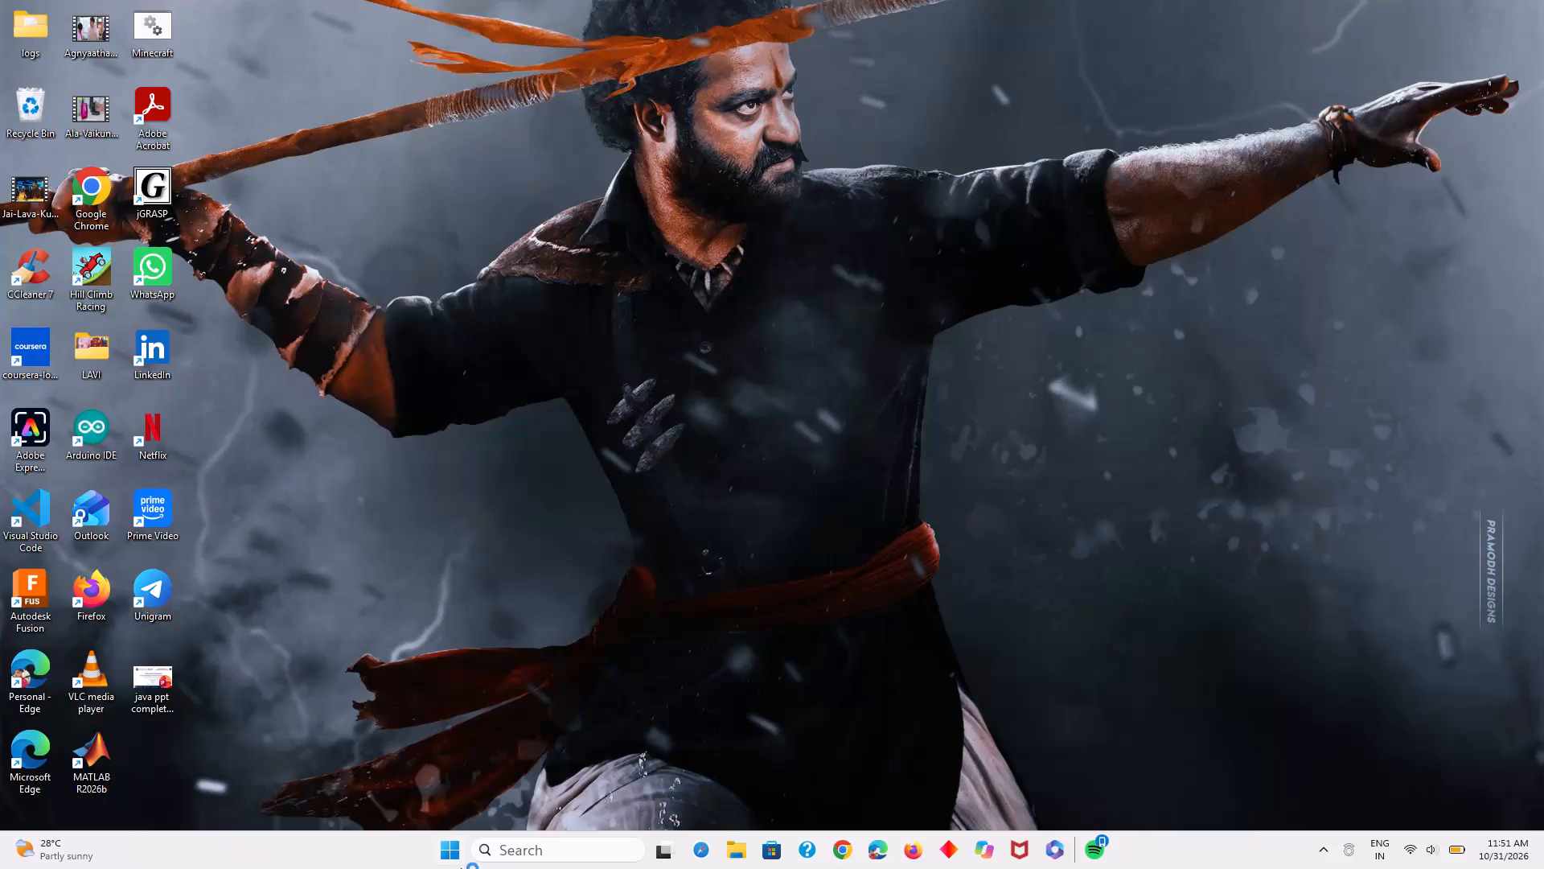
Launch WhatsApp from its desktop shortcut.
{"action": "left_click", "coordinate": [178, 283]}
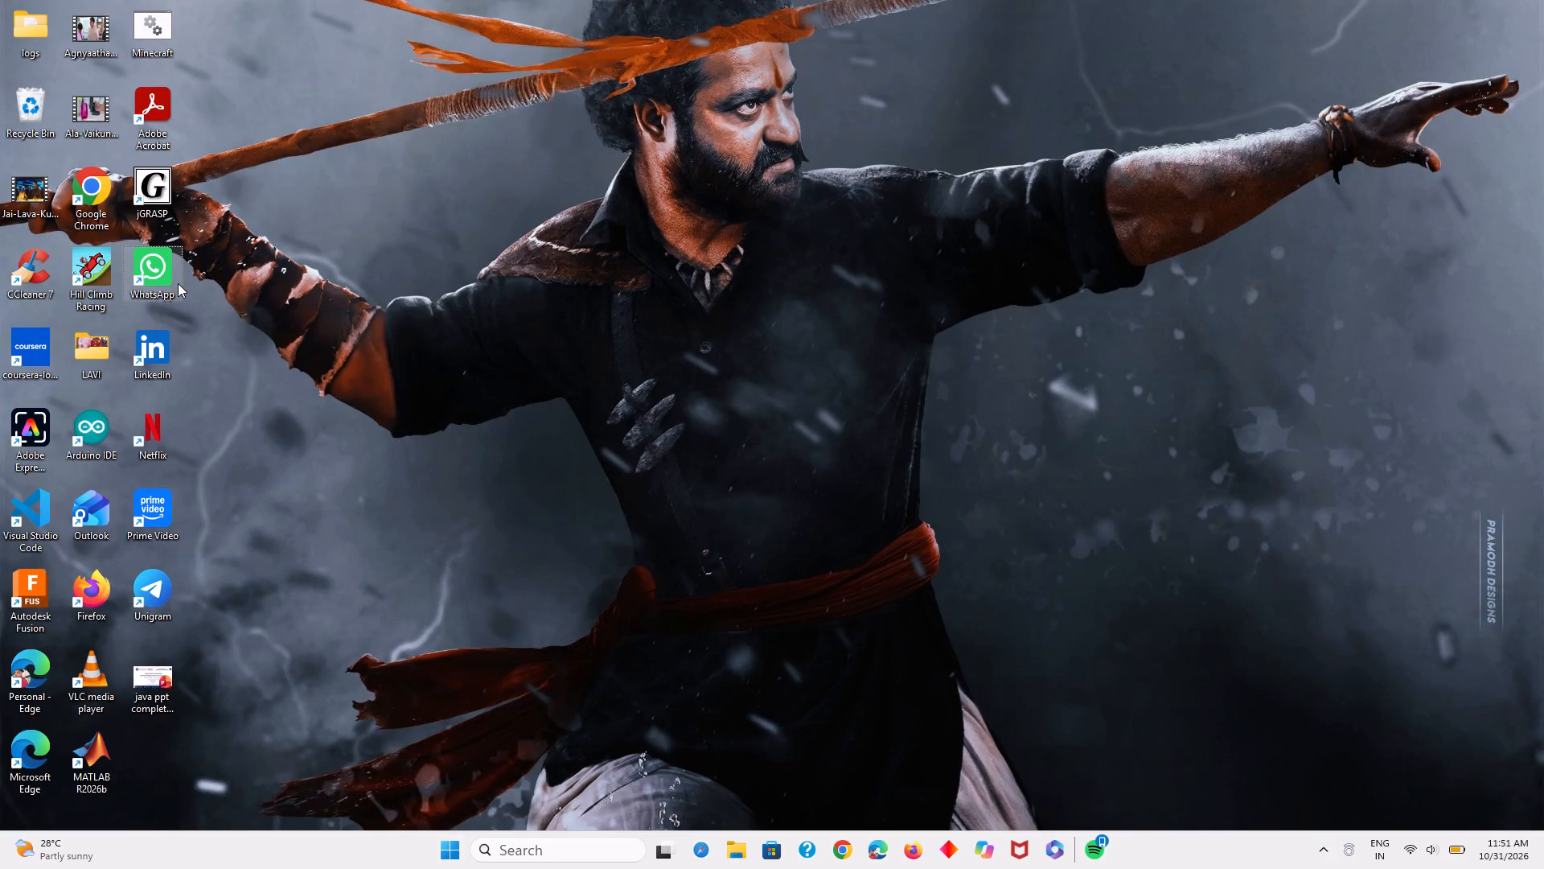
{"action": "double_click", "coordinate": [178, 283]}
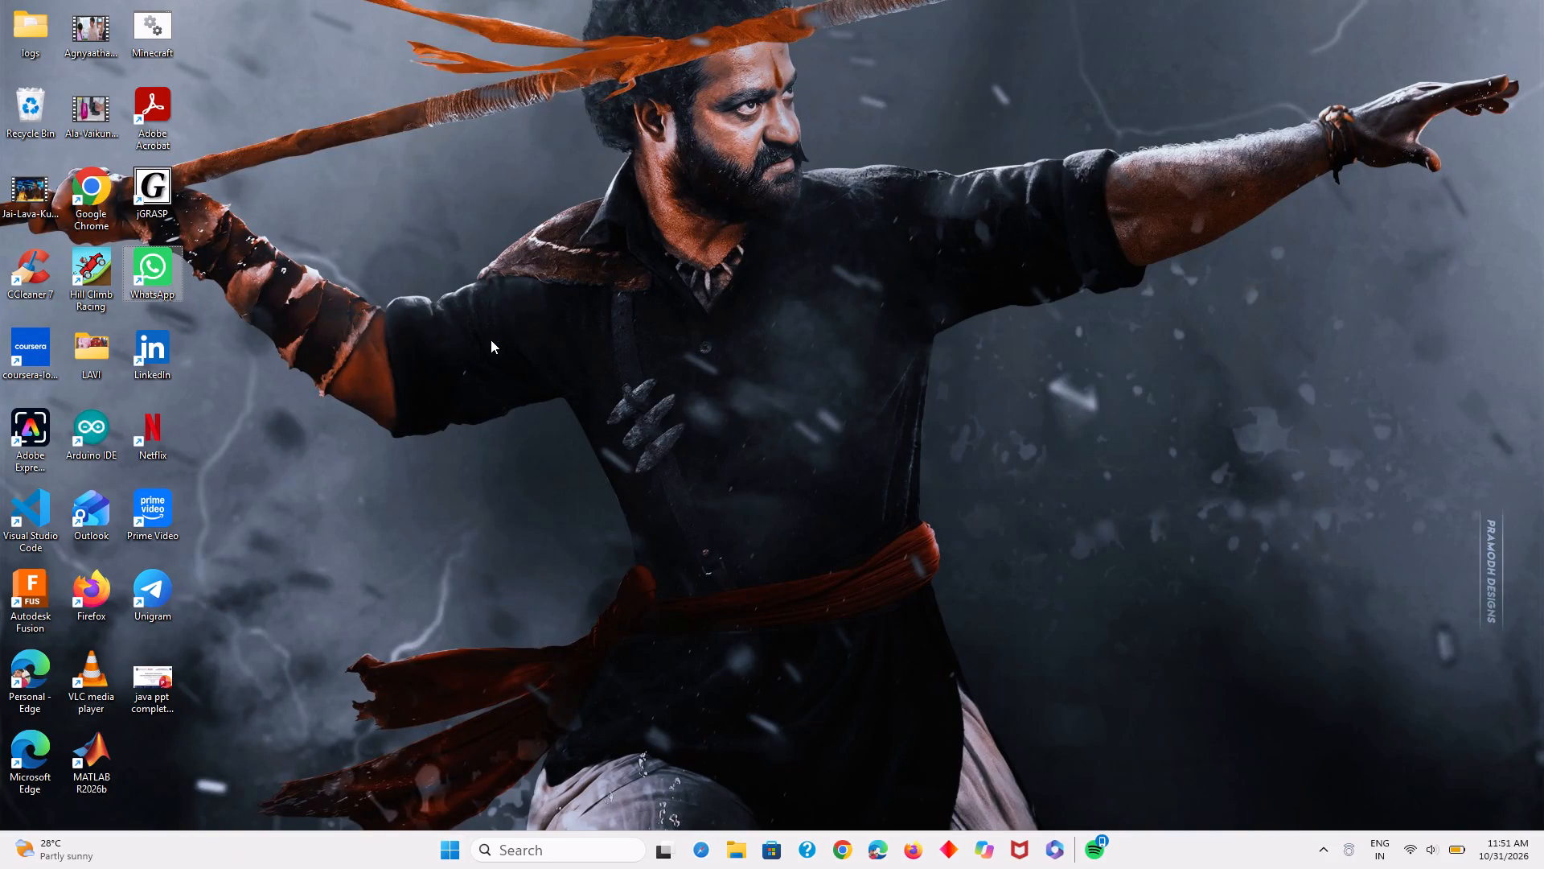
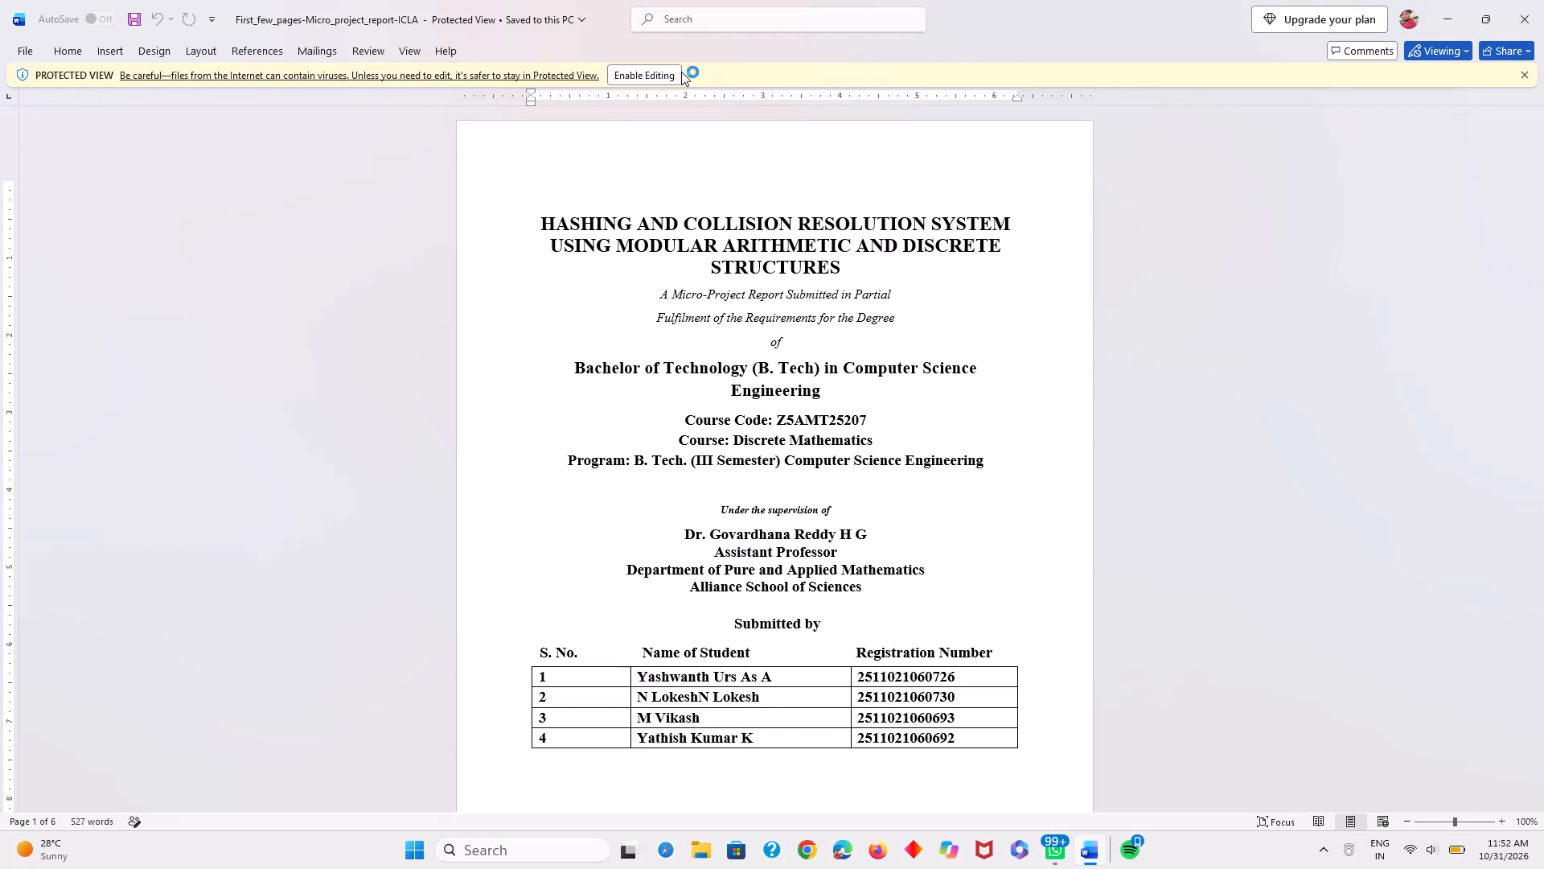
Enable editing for the protected micro-project report document.
{"action": "left_click", "coordinate": [679, 72]}
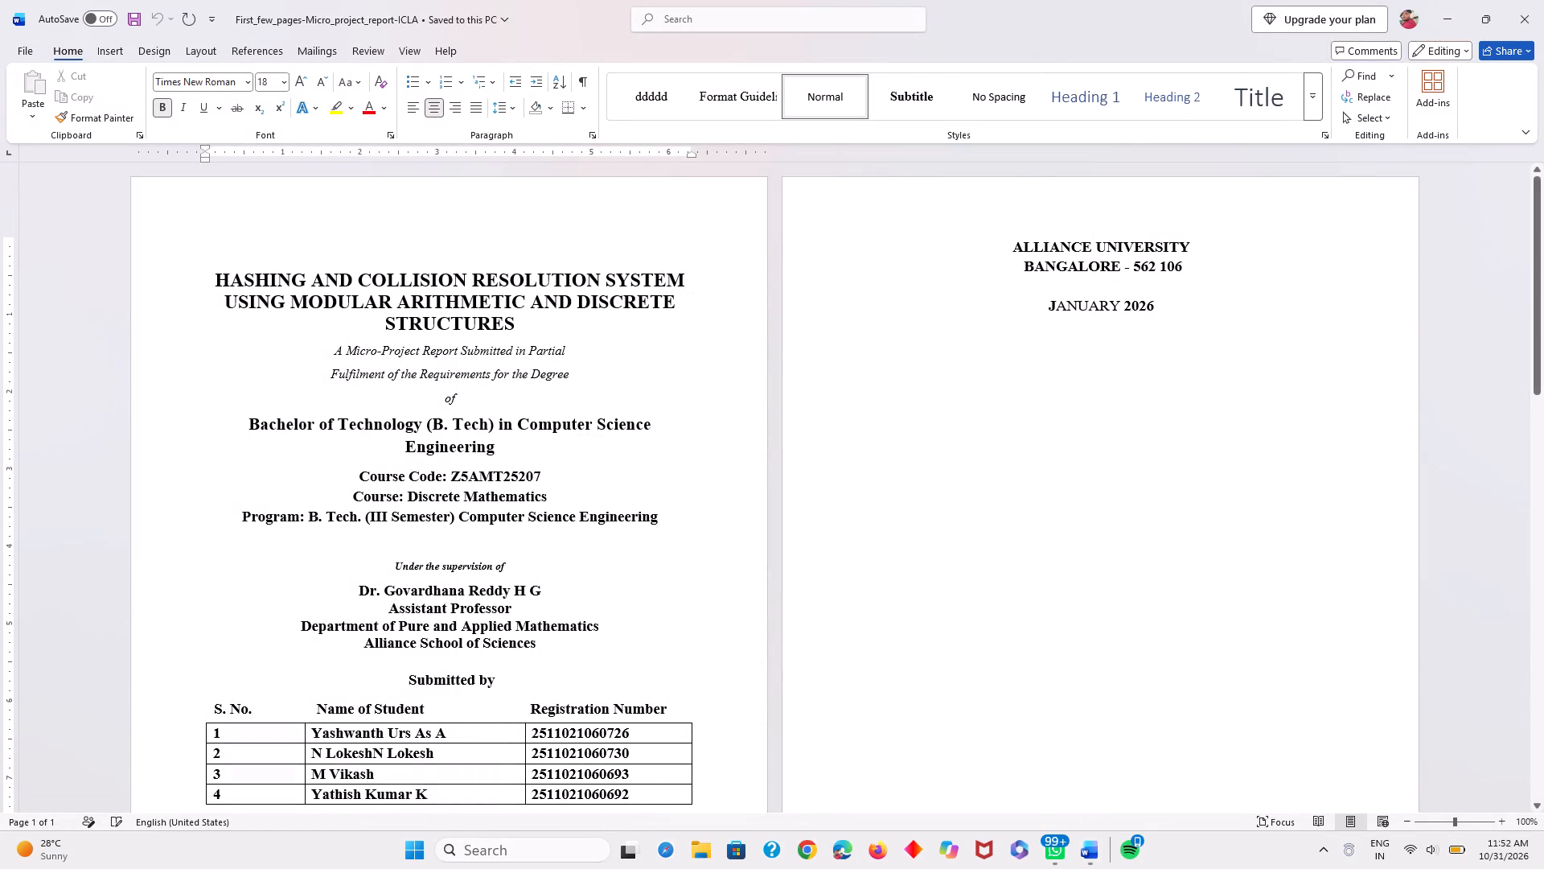
Delete the empty line above the "HASHING AND COLLISION RESOLUTION SYSTEM" title on the report's cover page.
{"action": "scroll", "coordinate": [581, 328], "scroll_direction": "up", "scroll_amount": 3, "text": "ctrl"}
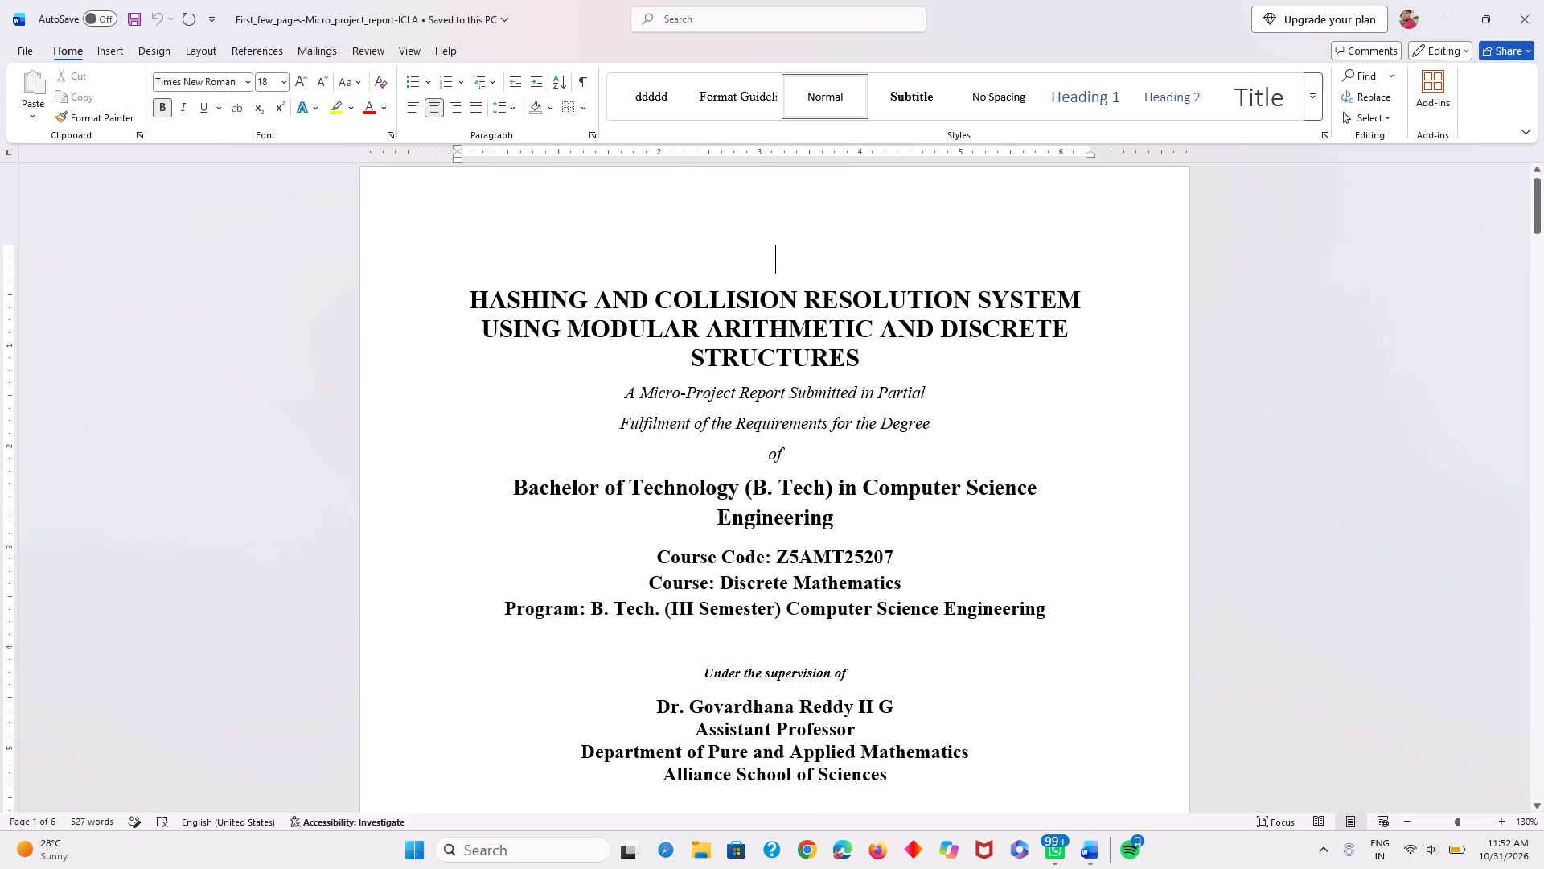
{"action": "key", "text": "BackSpace"}
{"action": "key", "text": "BackSpace"}
{"action": "key", "text": "BackSpace"}
{"action": "key", "text": "BackSpace"}
{"action": "key", "text": "BackSpace"}
{"action": "scroll", "coordinate": [733, 289], "scroll_direction": "down", "scroll_amount": 1}
{"action": "scroll", "coordinate": [733, 289], "scroll_direction": "up", "scroll_amount": 1}
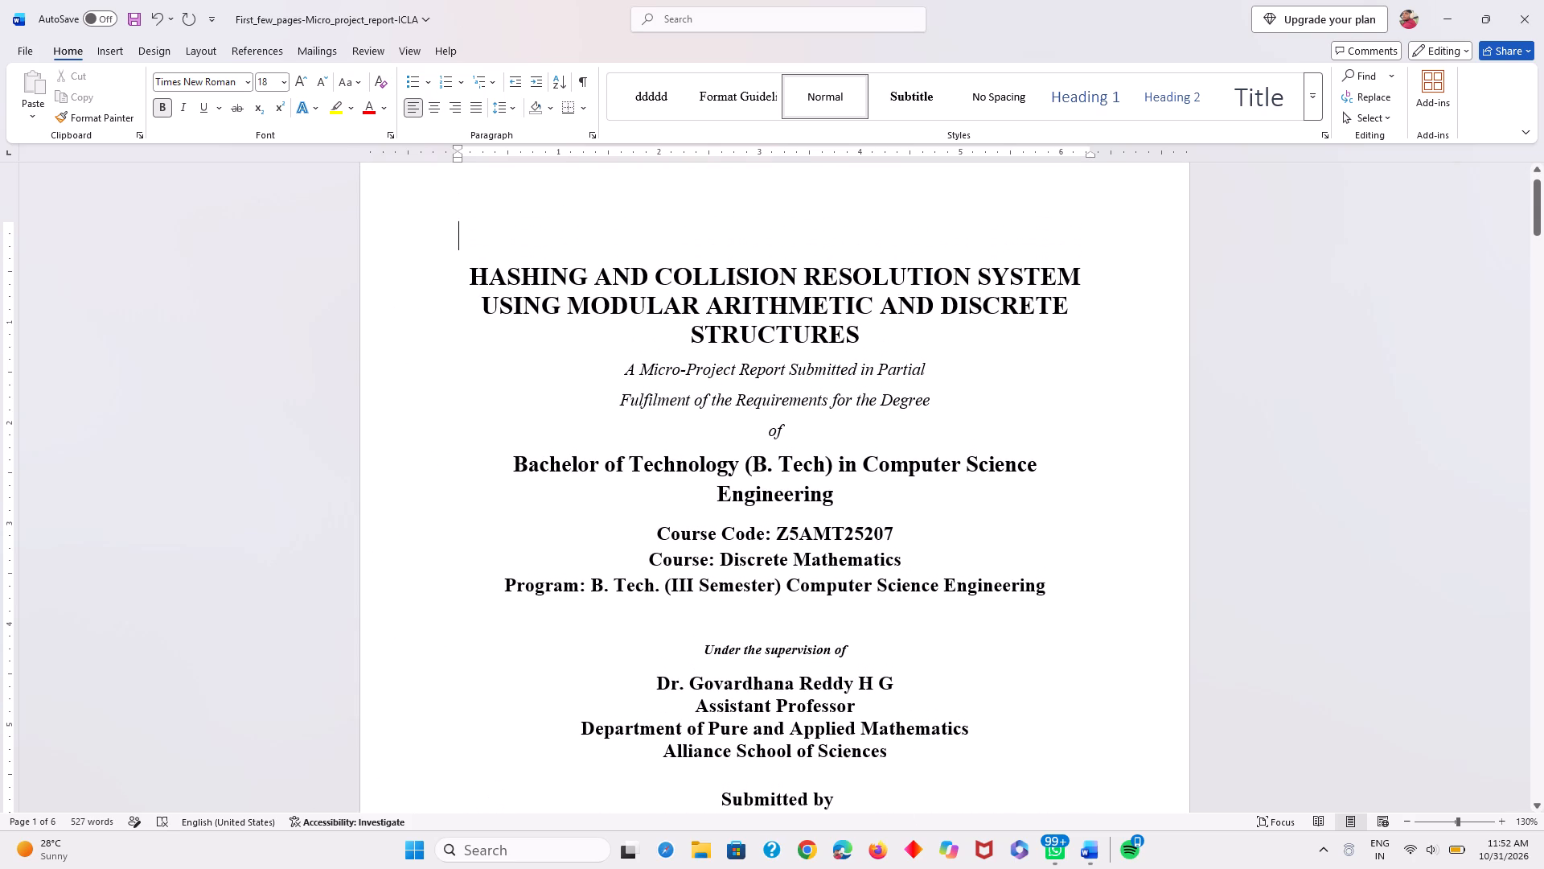
{"action": "key", "text": "Down"}
{"action": "key", "text": "BackSpace"}
{"action": "key", "text": "BackSpace"}
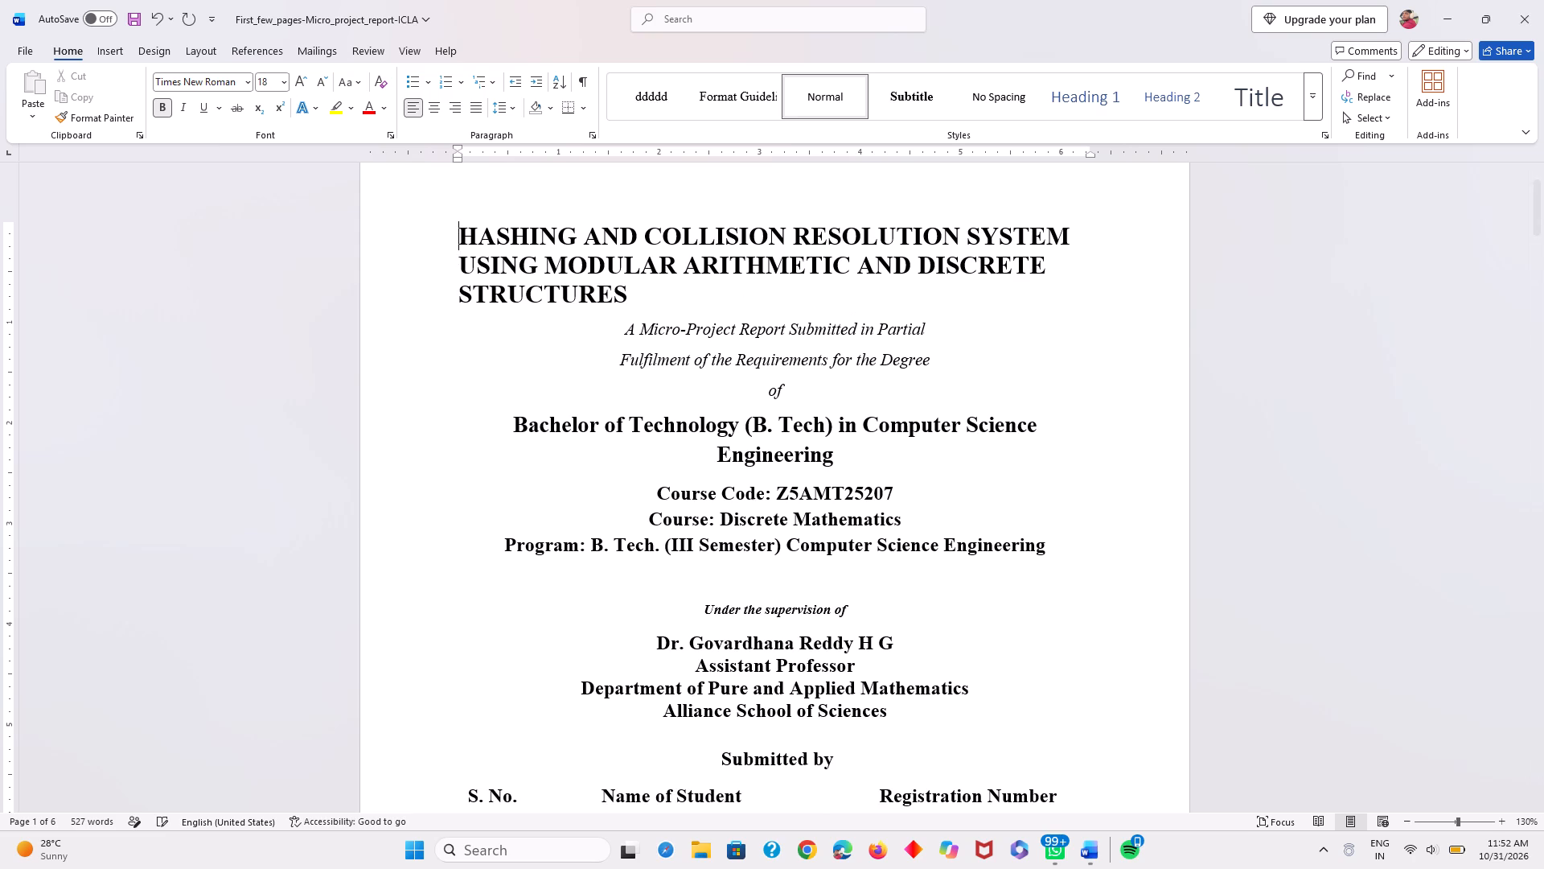
{"action": "key", "text": "BackSpace"}
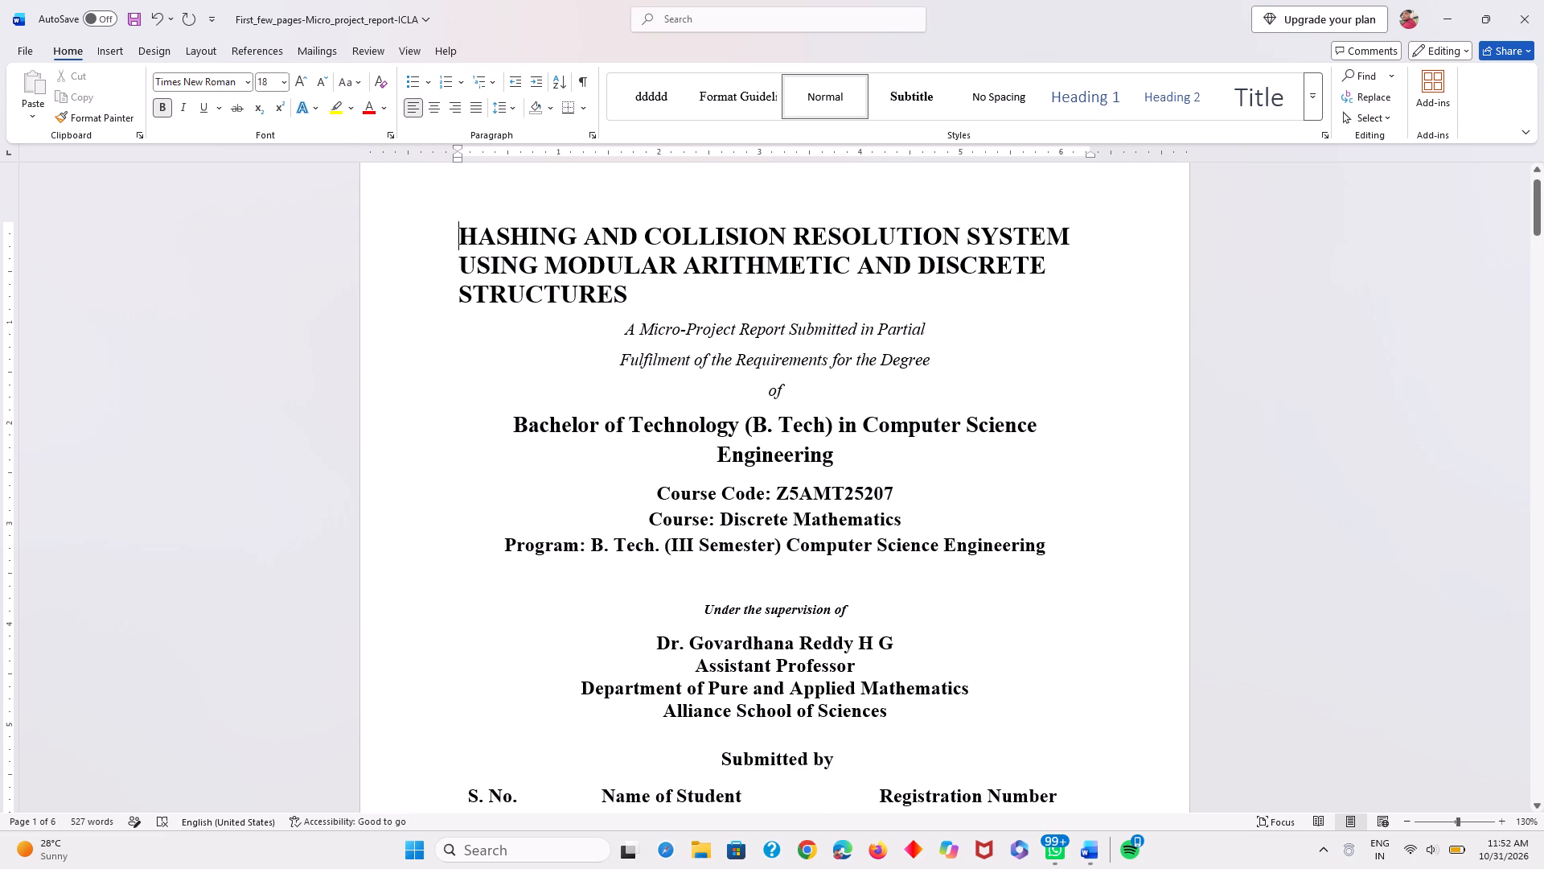
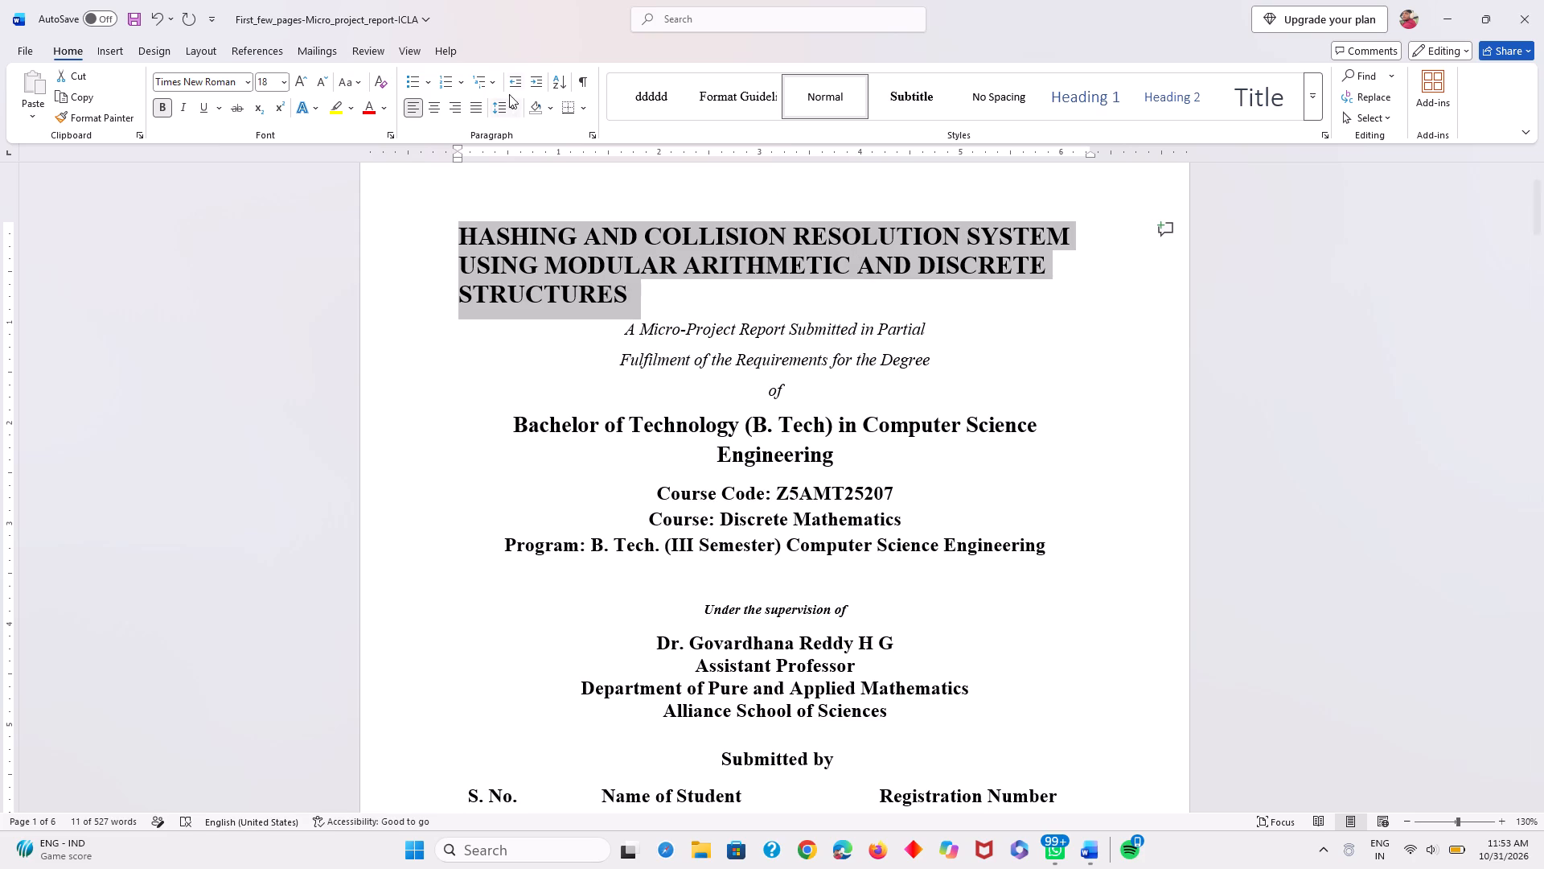
{"action": "left_click", "coordinate": [470, 104]}
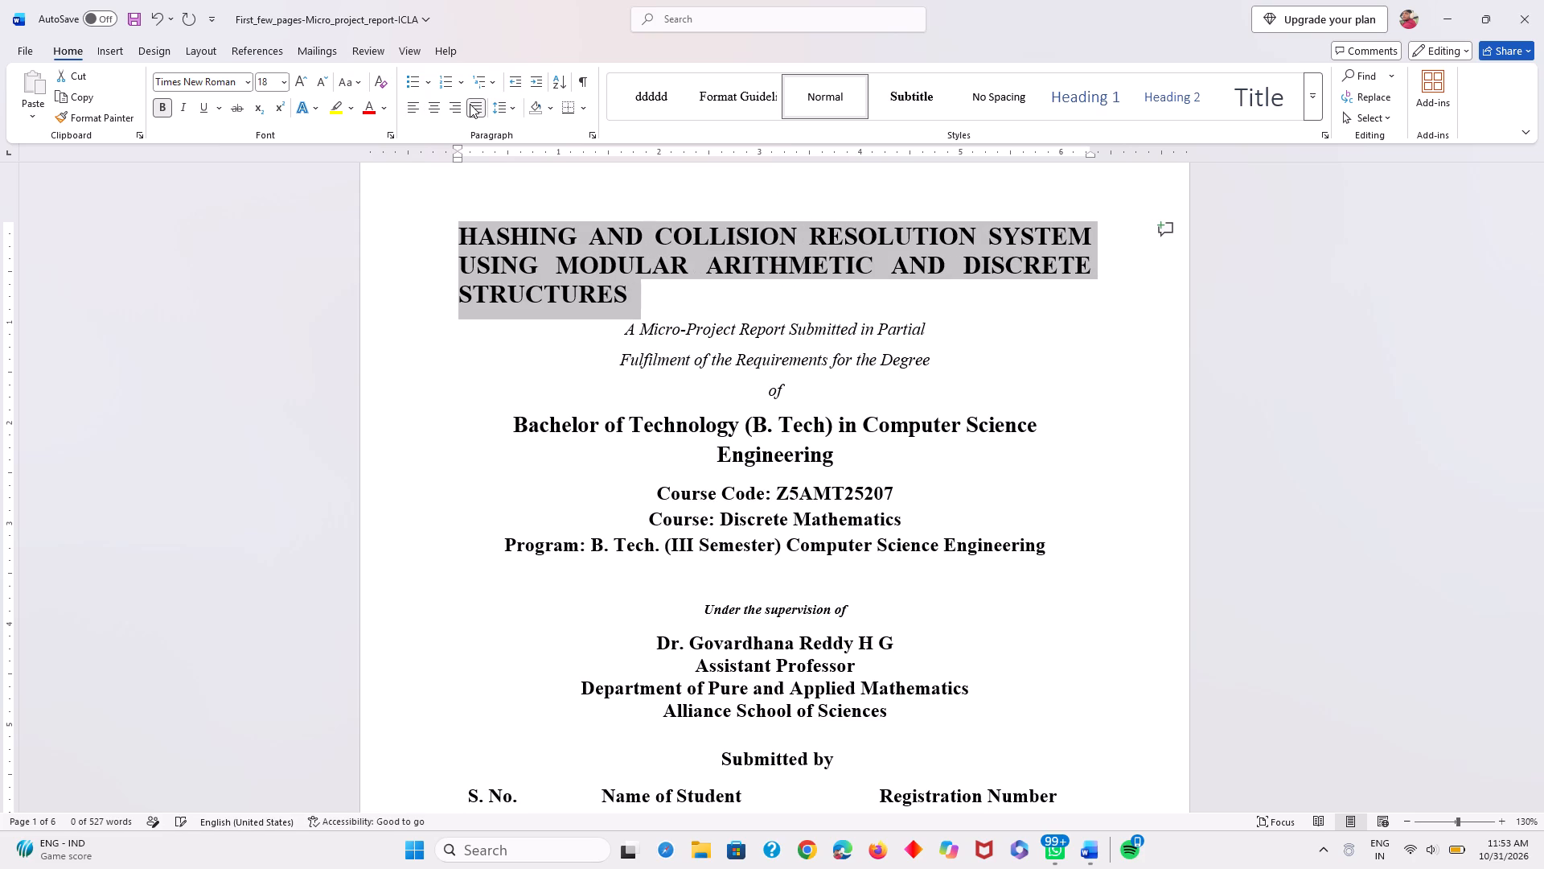
{"action": "left_click", "coordinate": [441, 106]}
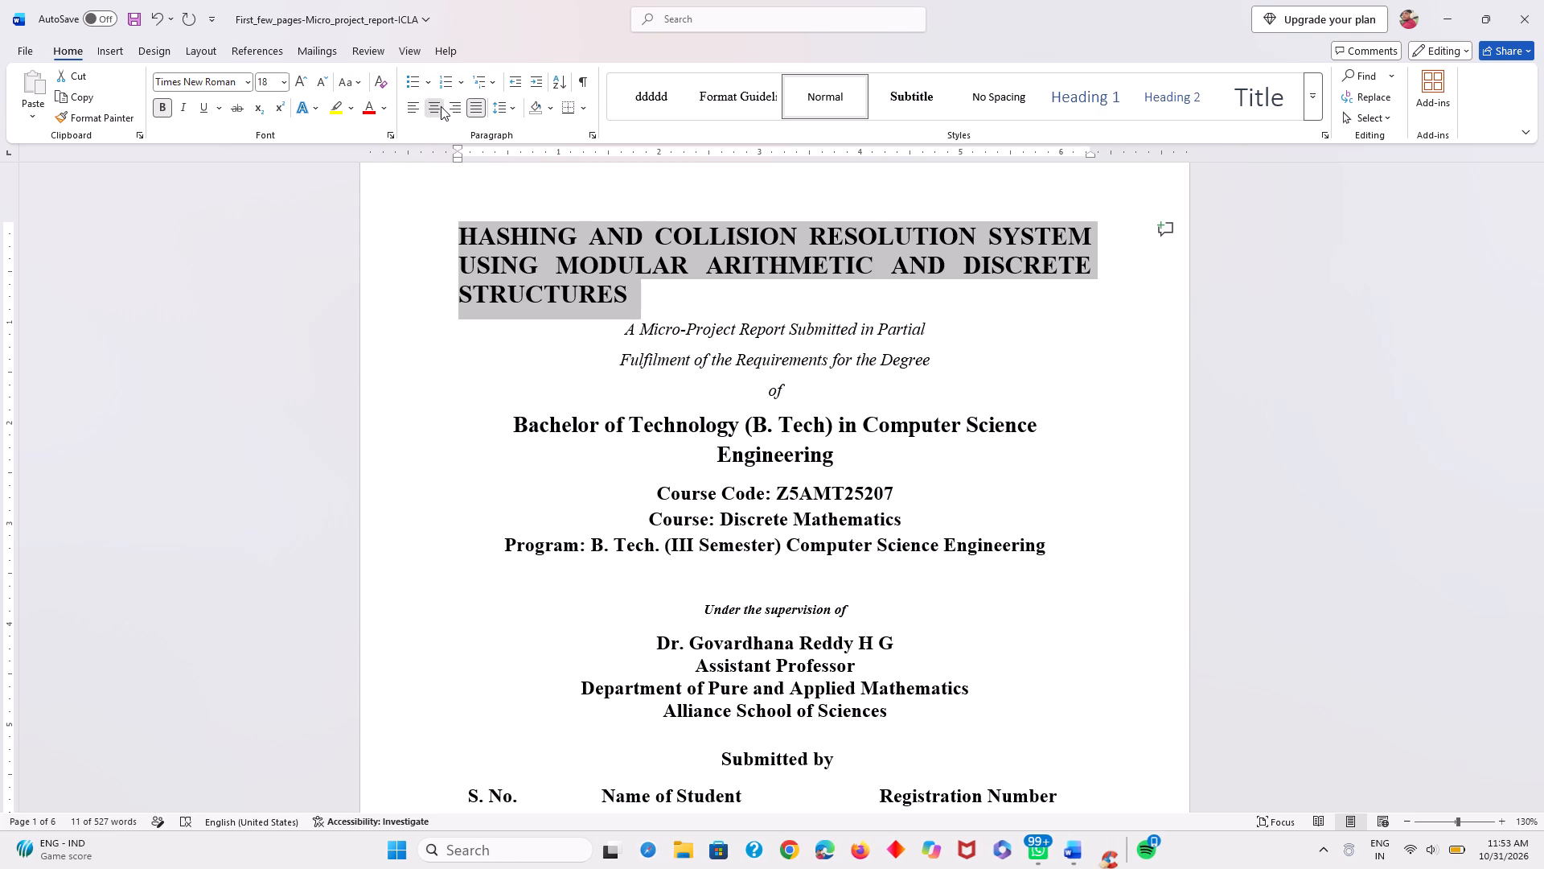
{"action": "left_click", "coordinate": [1126, 402]}
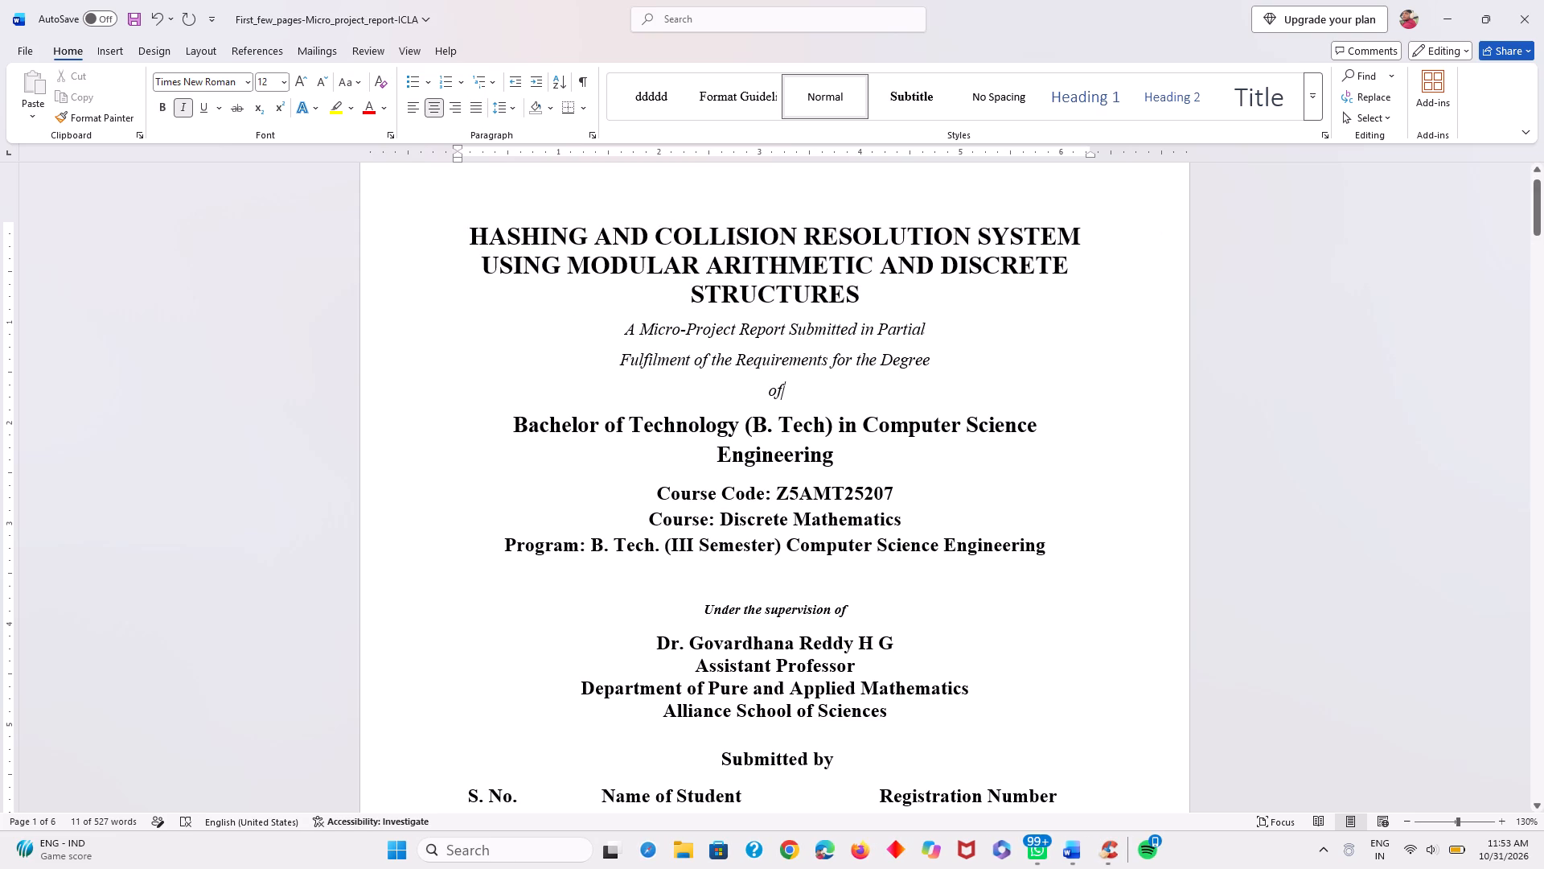
Delete the blank lines between the Program line and "Under the supervision of" on the cover page.
{"action": "scroll", "coordinate": [1115, 412], "scroll_direction": "down", "scroll_amount": 1}
{"action": "scroll", "coordinate": [1115, 412], "scroll_direction": "up", "scroll_amount": 2}
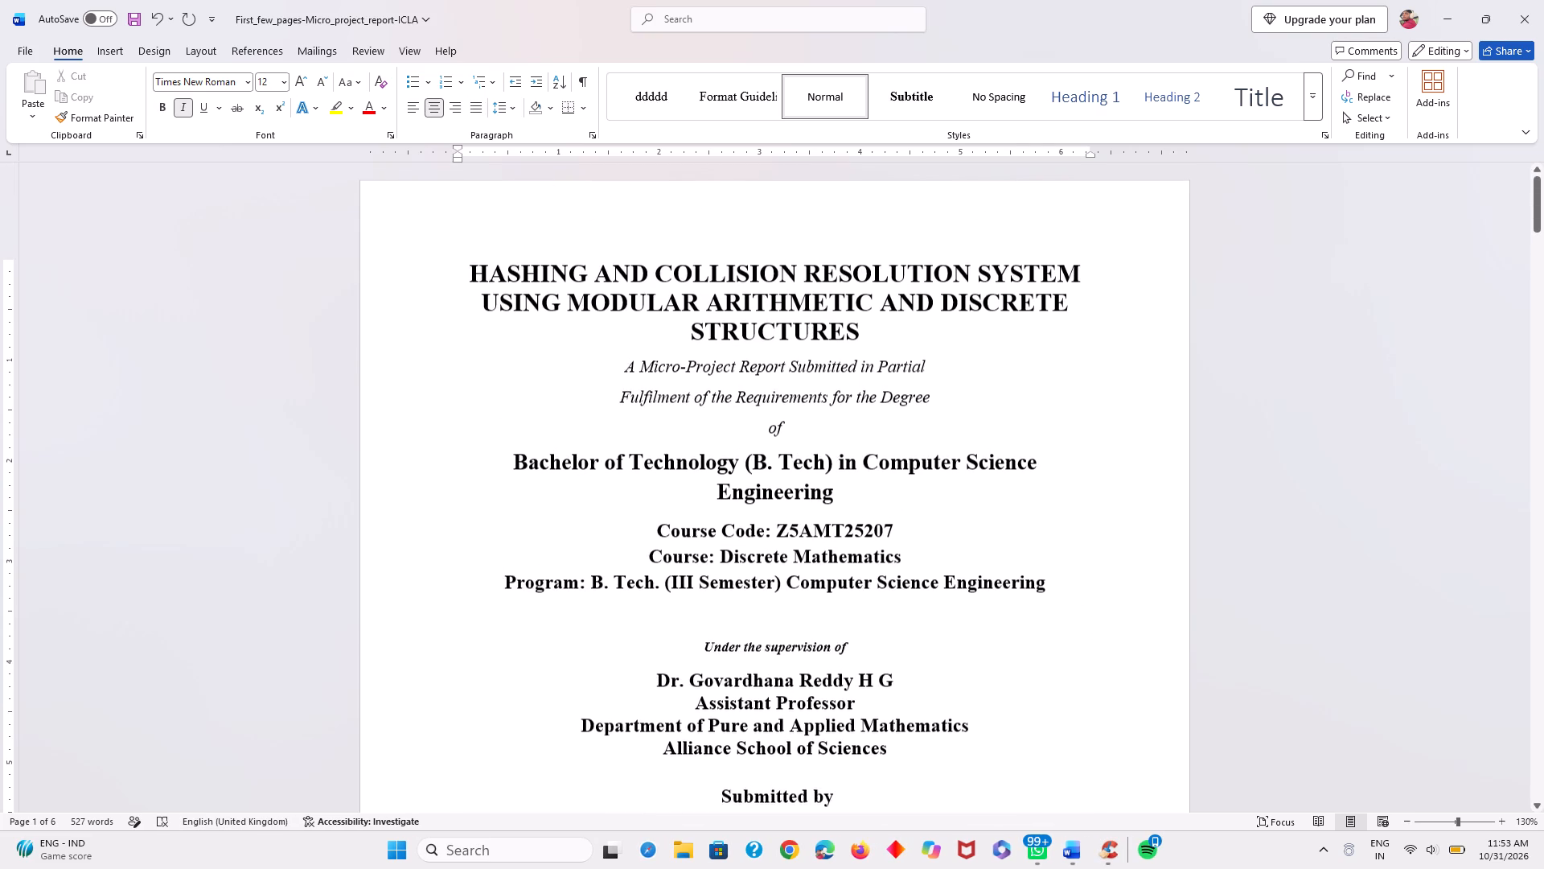
{"action": "scroll", "coordinate": [1115, 412], "scroll_direction": "down", "scroll_amount": 5}
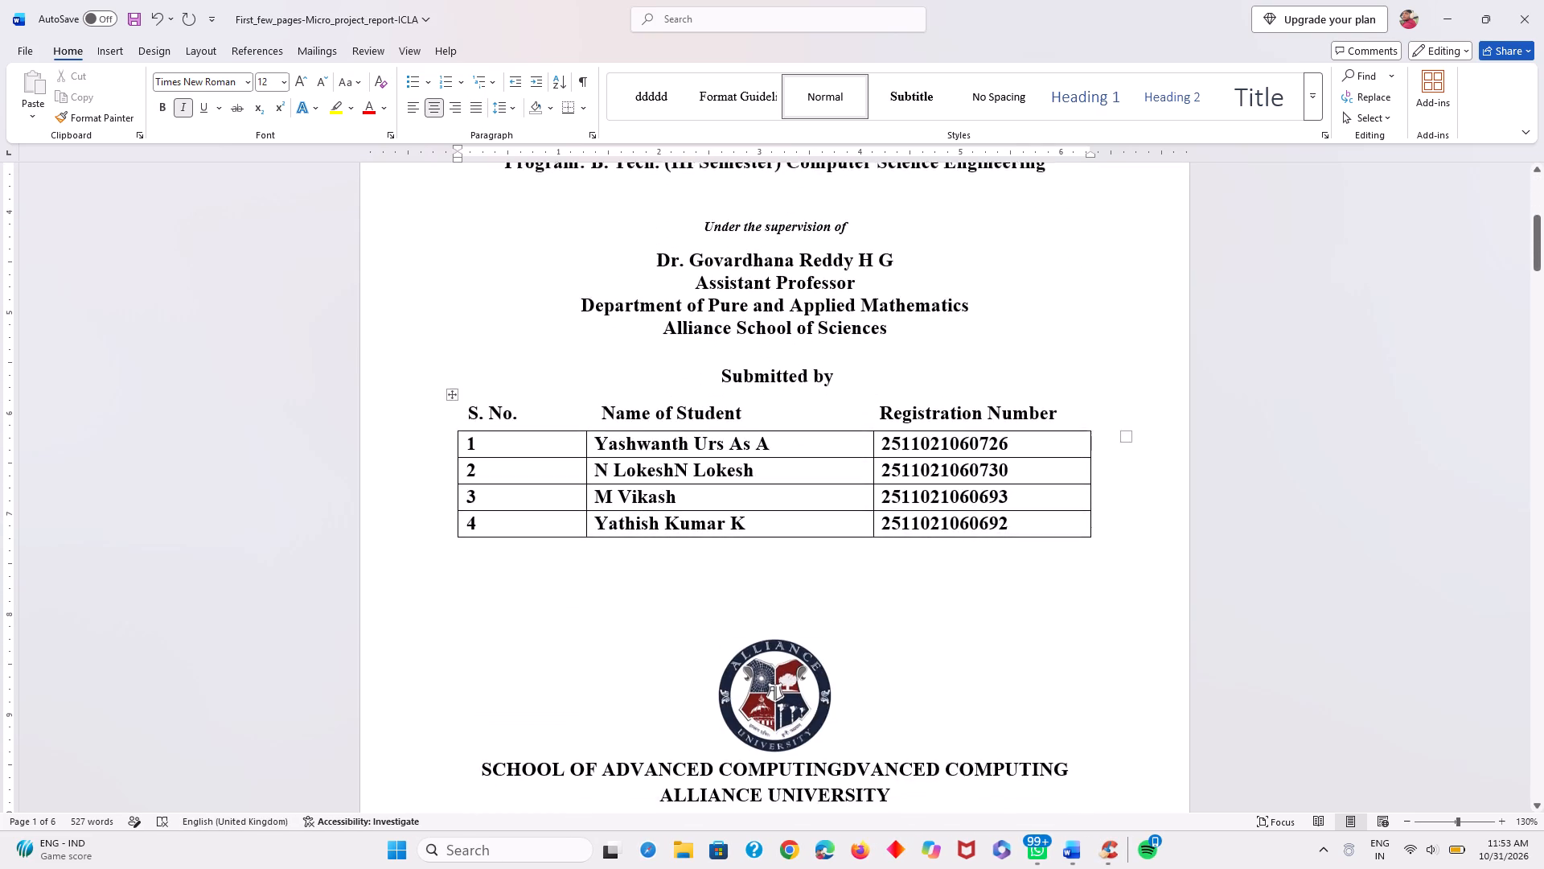
{"action": "scroll", "coordinate": [1115, 412], "scroll_direction": "down", "scroll_amount": 1}
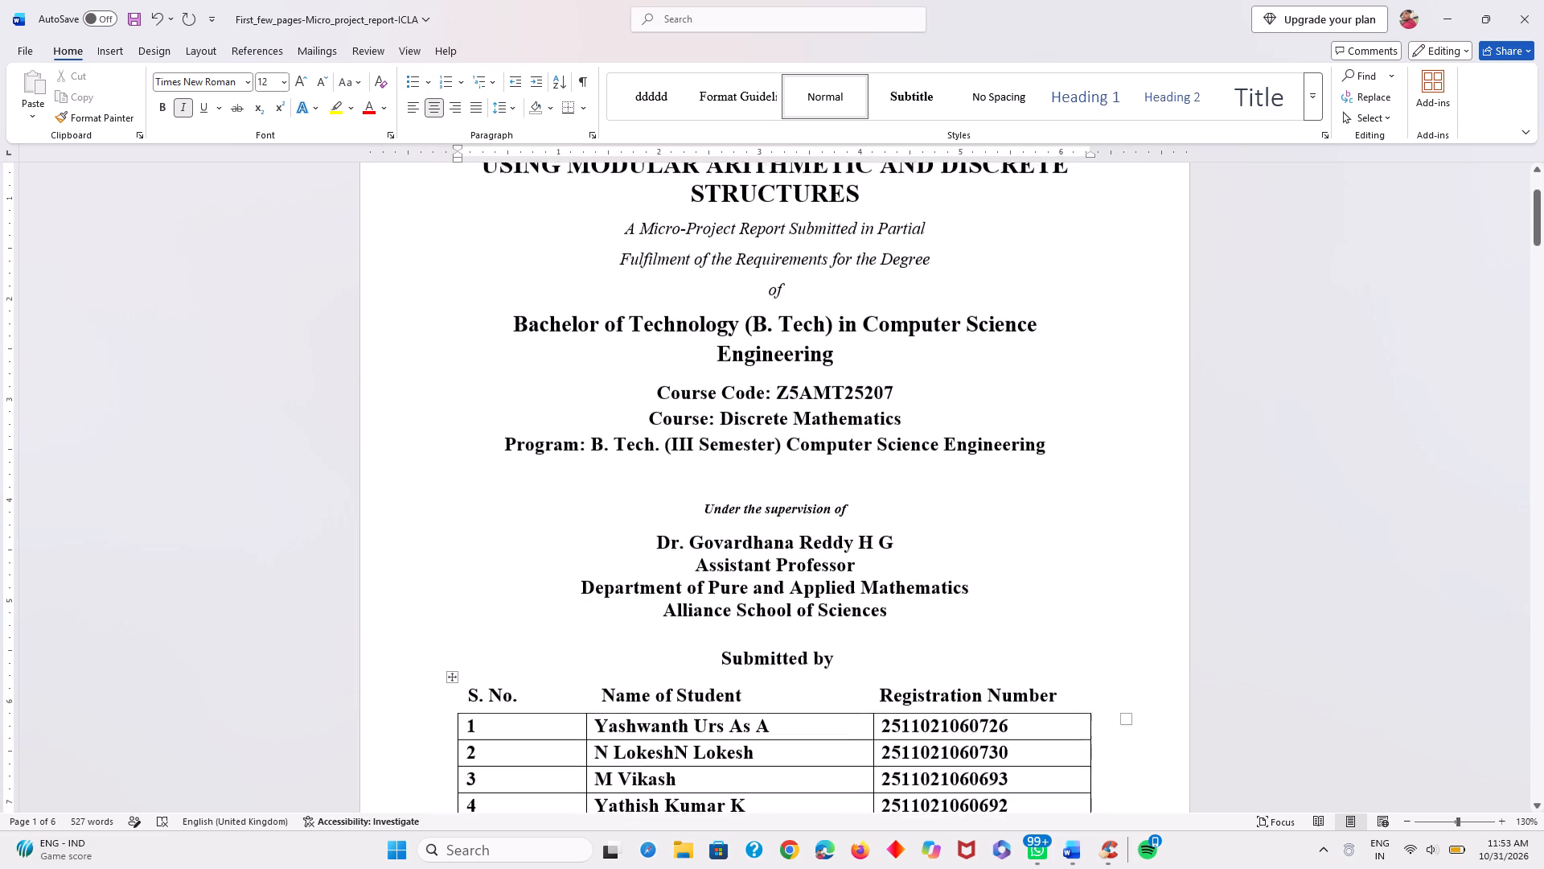
{"action": "scroll", "coordinate": [1115, 412], "scroll_direction": "down", "scroll_amount": 1}
{"action": "left_click", "coordinate": [897, 444]}
{"action": "key", "text": "BackSpace"}
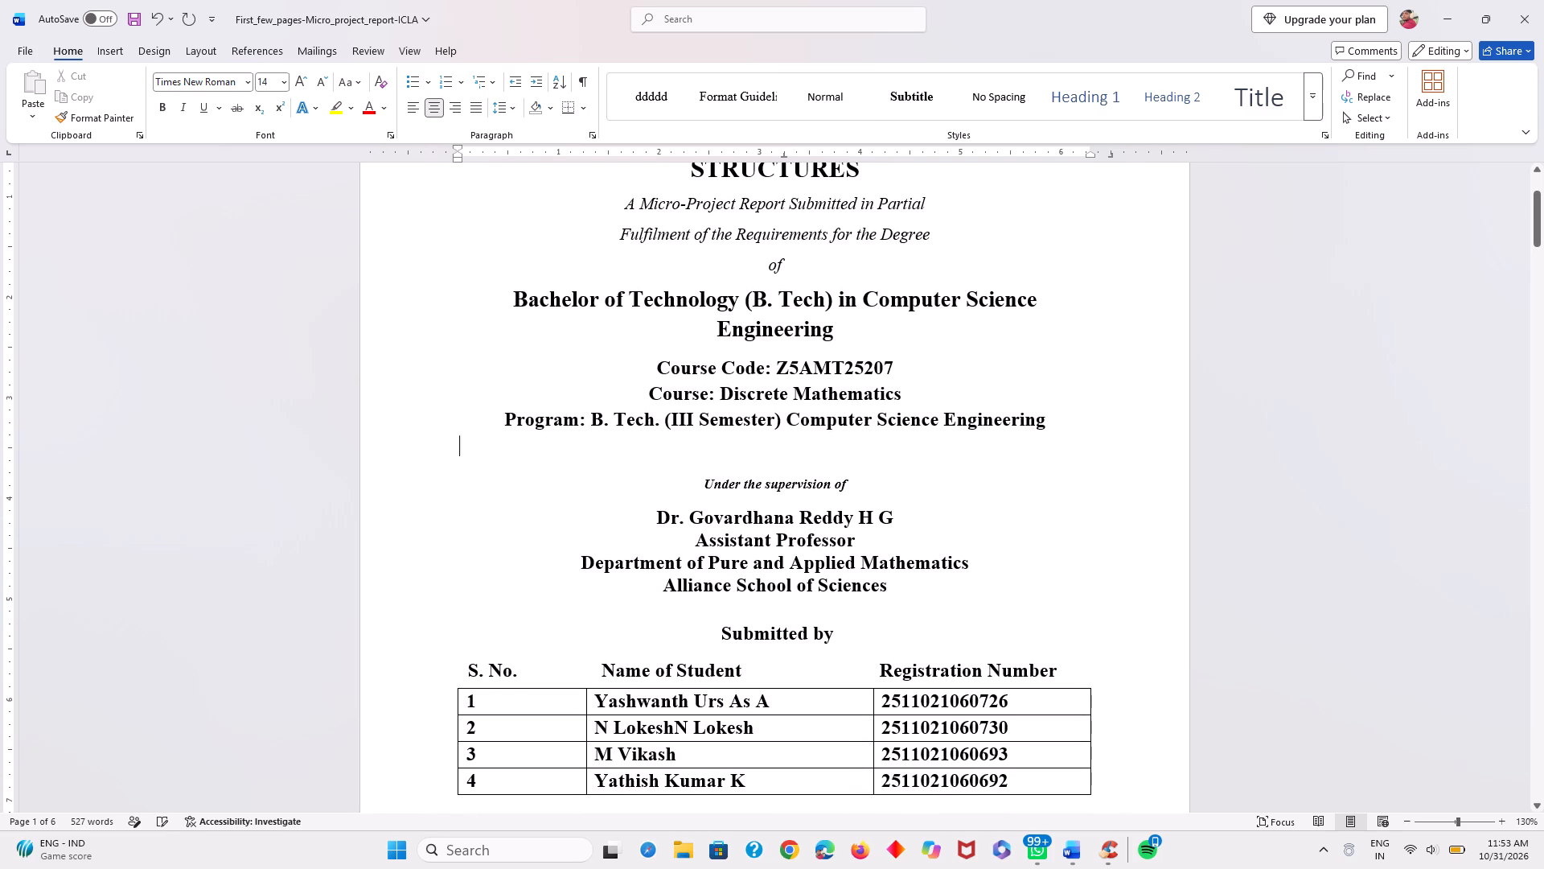
{"action": "key", "text": "BackSpace"}
Replace the trailing "As A" with "A" in the first student's name in the cover page table.
{"action": "scroll", "coordinate": [901, 470], "scroll_direction": "down", "scroll_amount": 1}
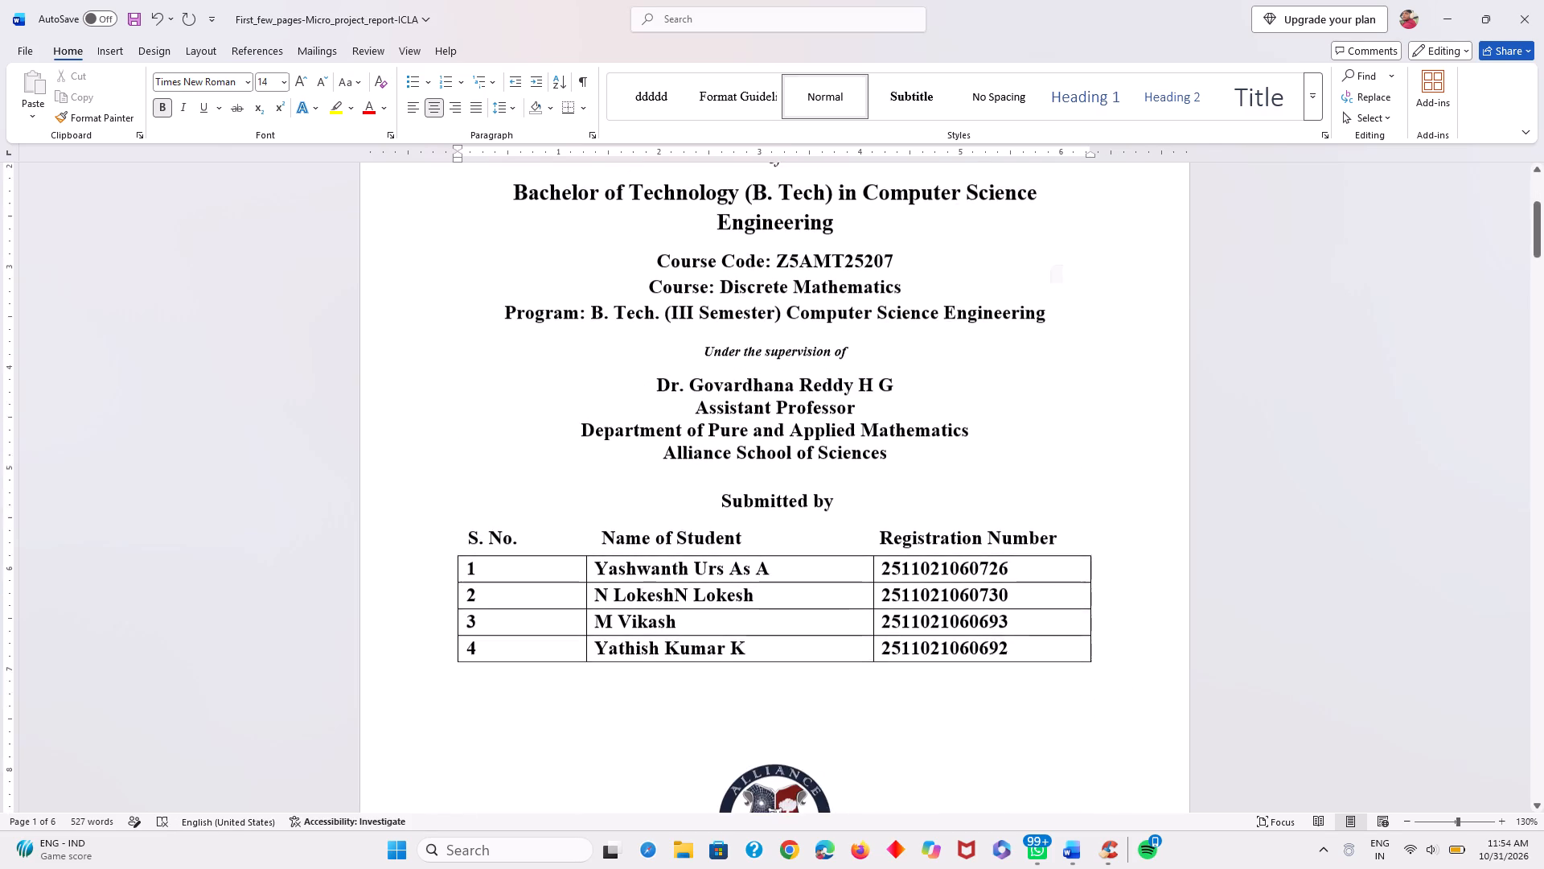
{"action": "scroll", "coordinate": [901, 470], "scroll_direction": "down", "scroll_amount": 3}
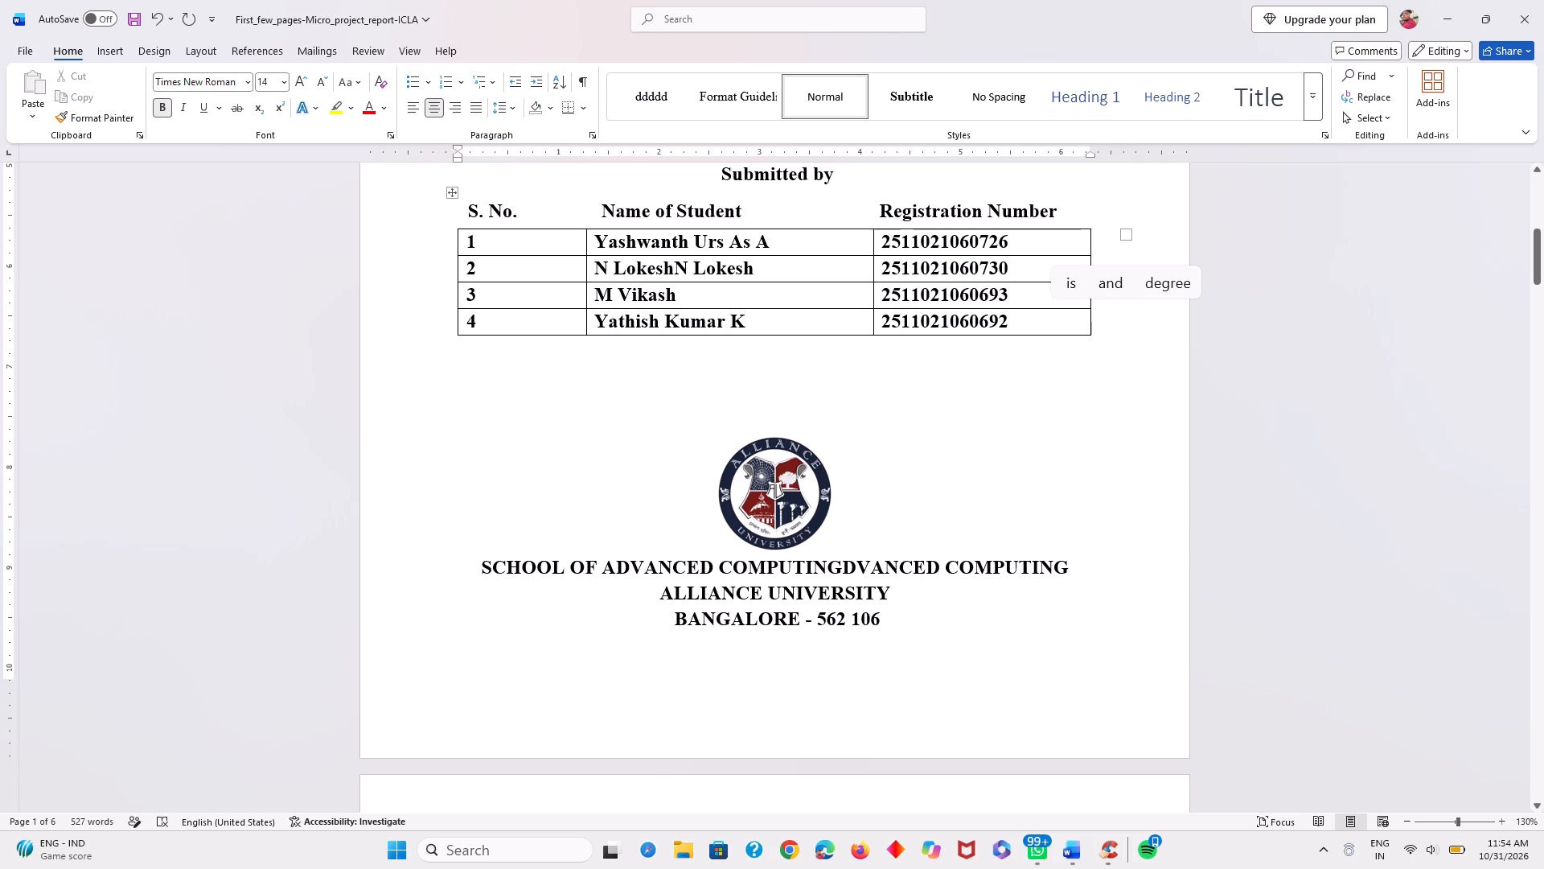
{"action": "scroll", "coordinate": [983, 518], "scroll_direction": "down", "scroll_amount": 1}
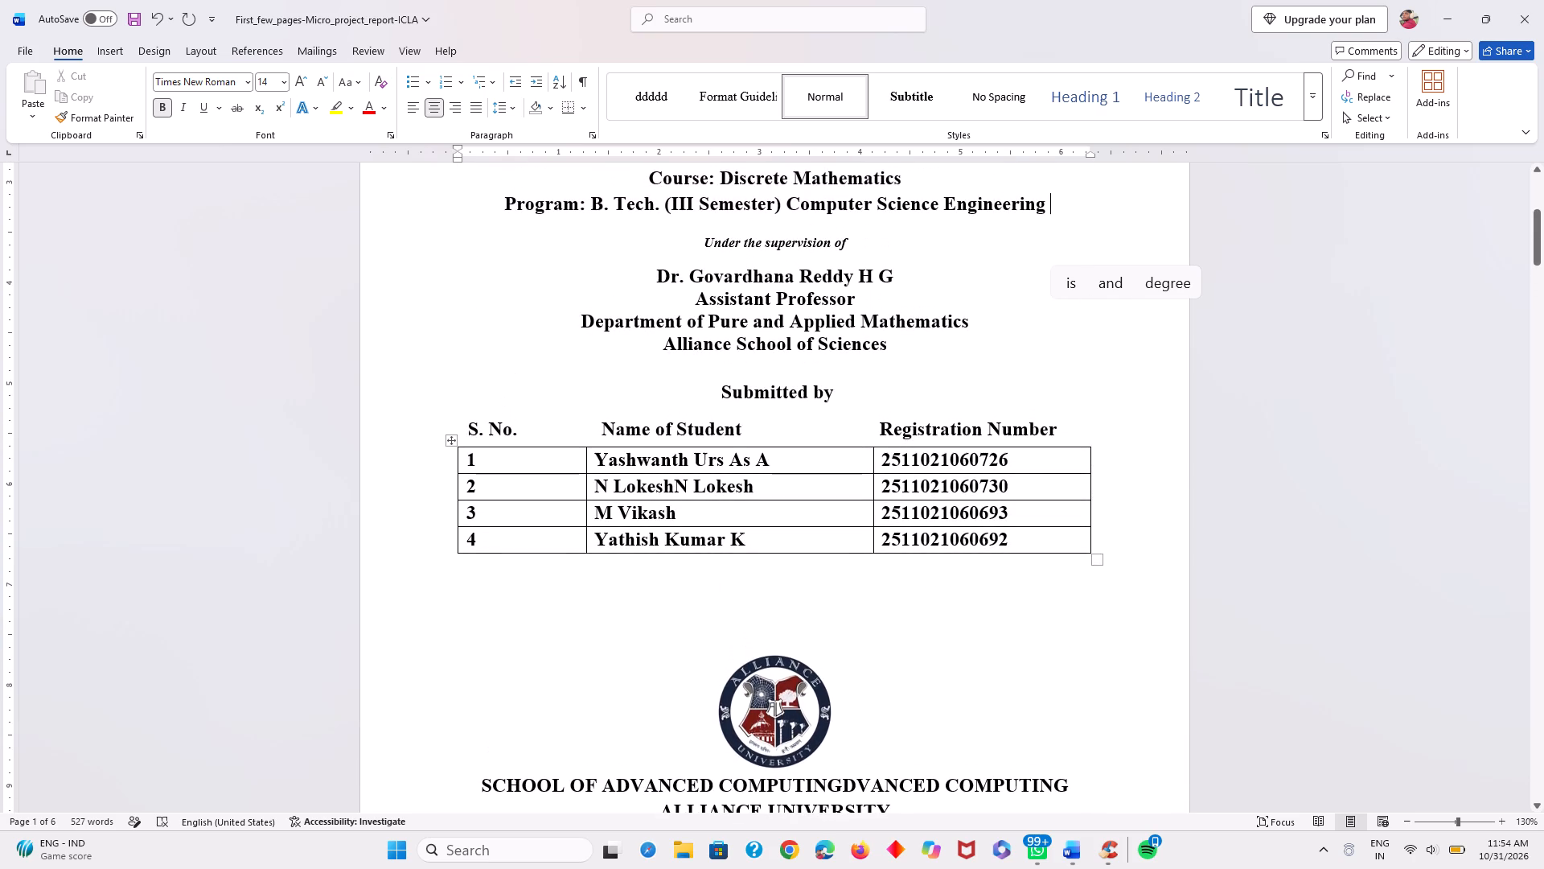
{"action": "scroll", "coordinate": [983, 518], "scroll_direction": "down", "scroll_amount": 1}
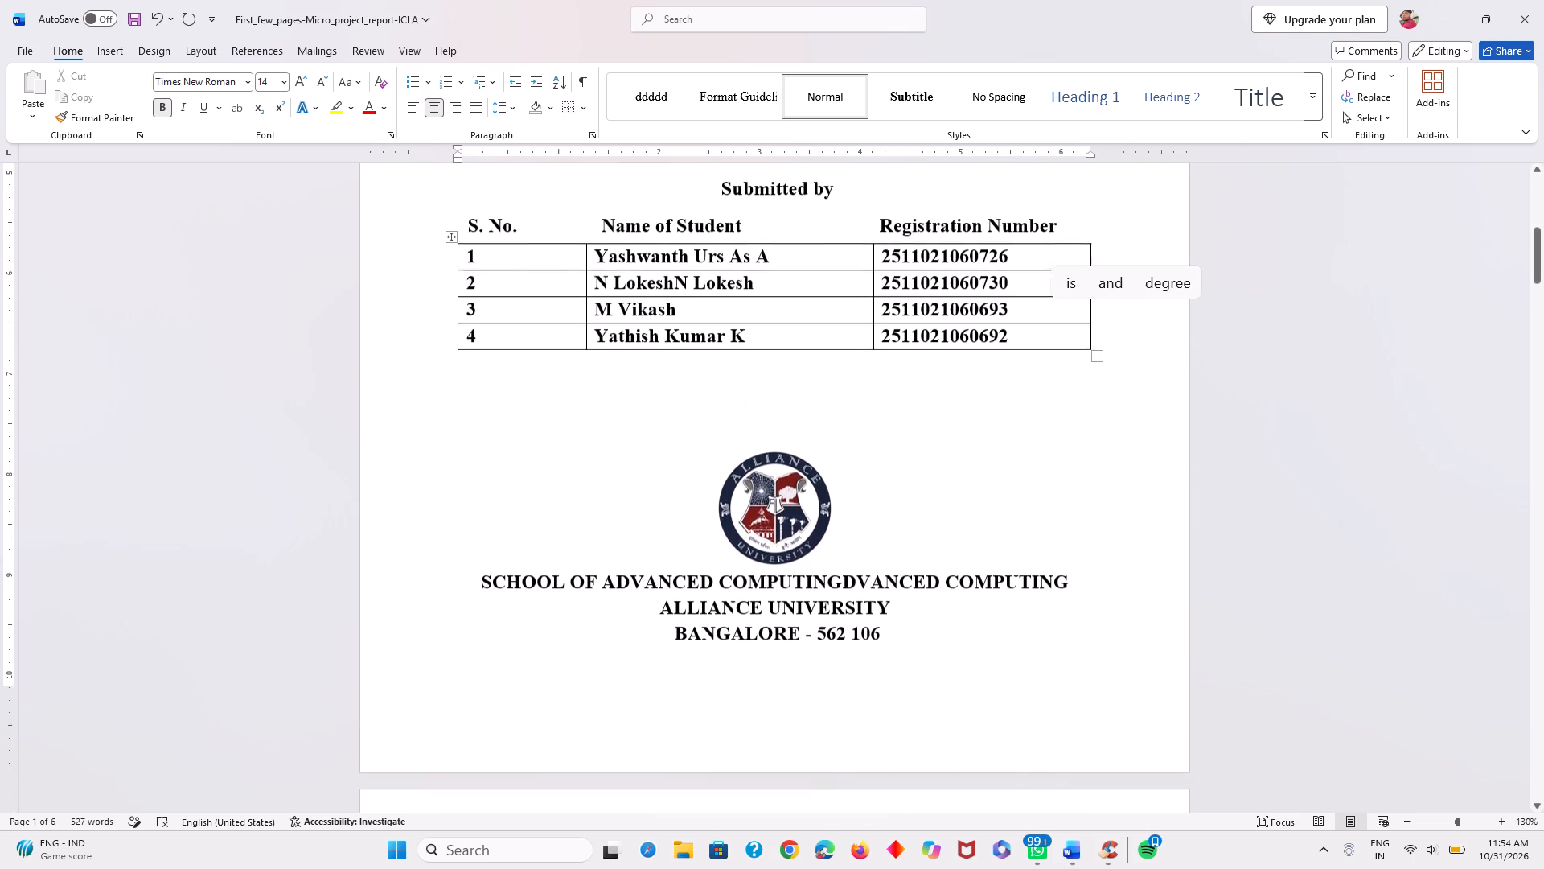
{"action": "scroll", "coordinate": [983, 518], "scroll_direction": "down", "scroll_amount": 1}
{"action": "scroll", "coordinate": [983, 518], "scroll_direction": "up", "scroll_amount": 1}
{"action": "left_click", "coordinate": [810, 358]}
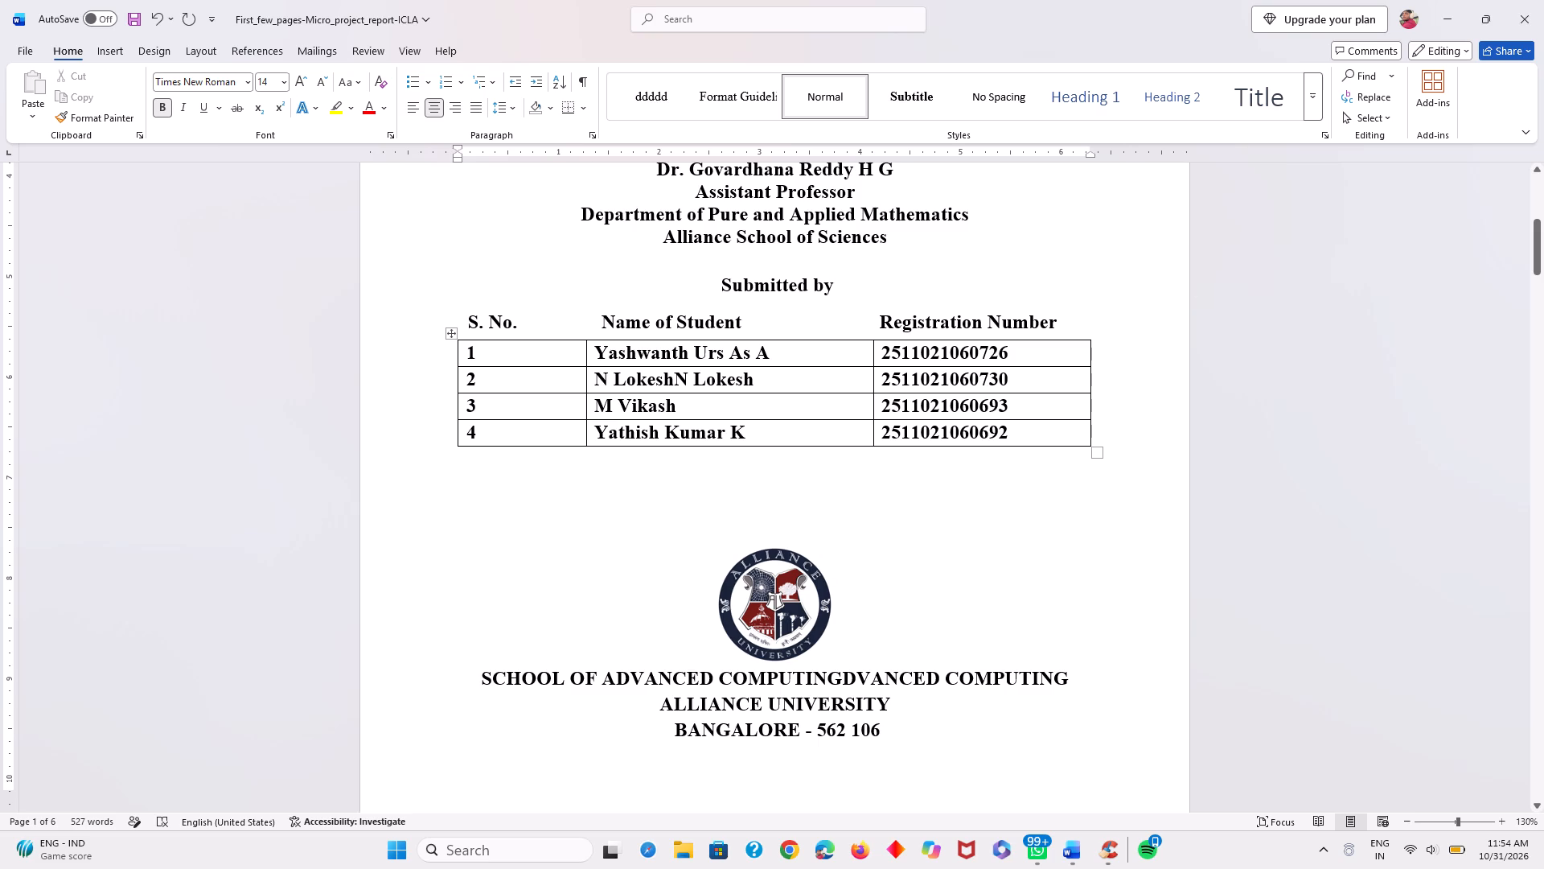
{"action": "key", "text": "BackSpace"}
{"action": "key", "text": "BackSpace"}
{"action": "key", "text": "BackSpace"}
{"action": "key", "text": "BackSpace"}
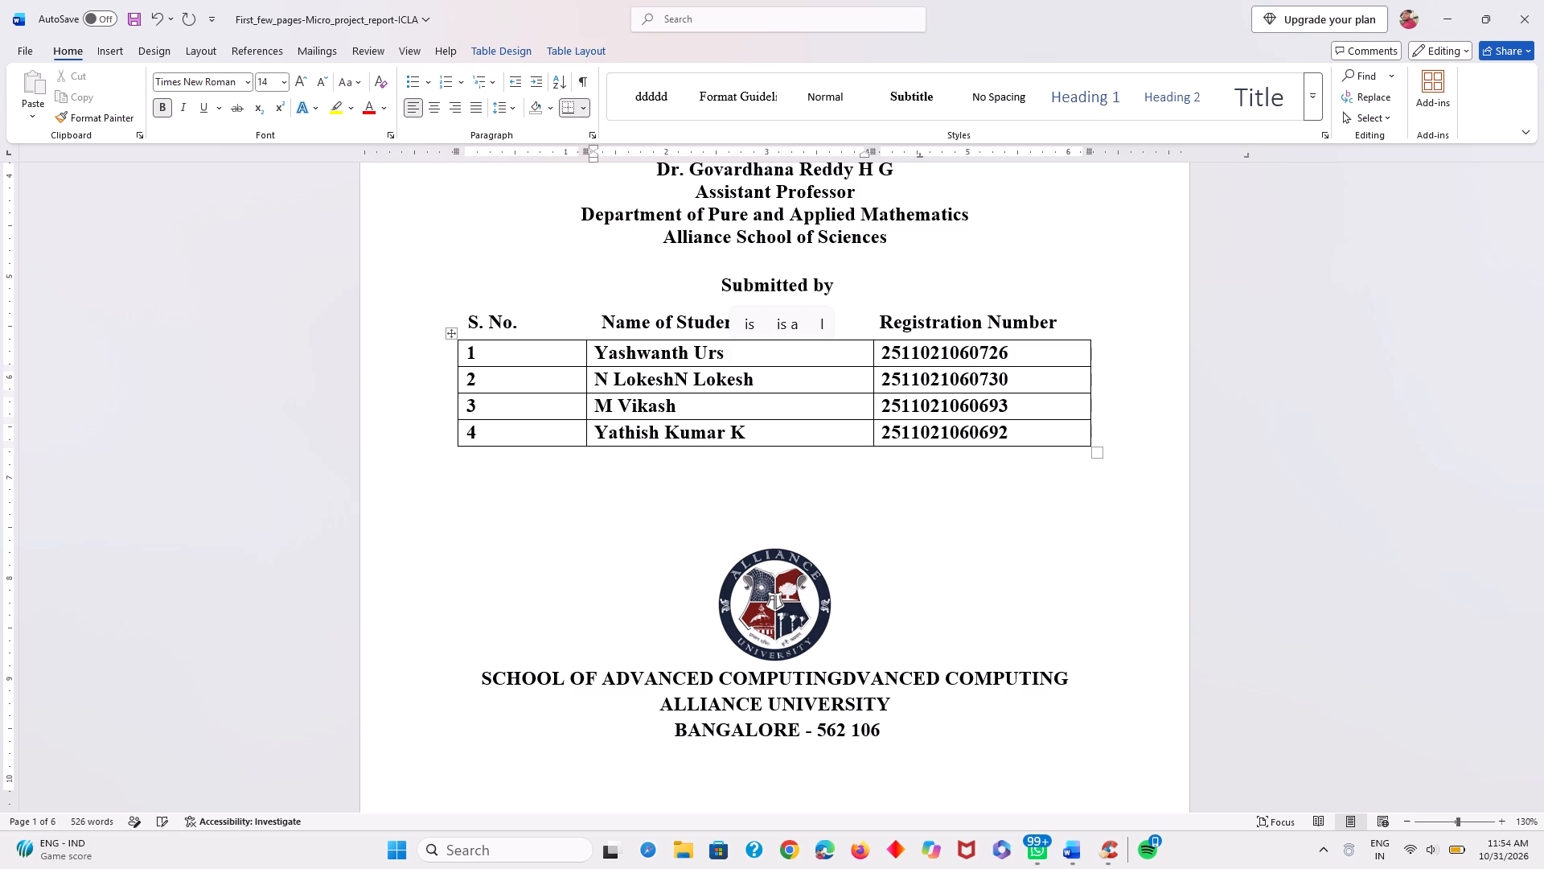
{"action": "key", "text": "shift+a"}
{"action": "key", "text": "BackSpace"}
{"action": "key", "text": "a"}
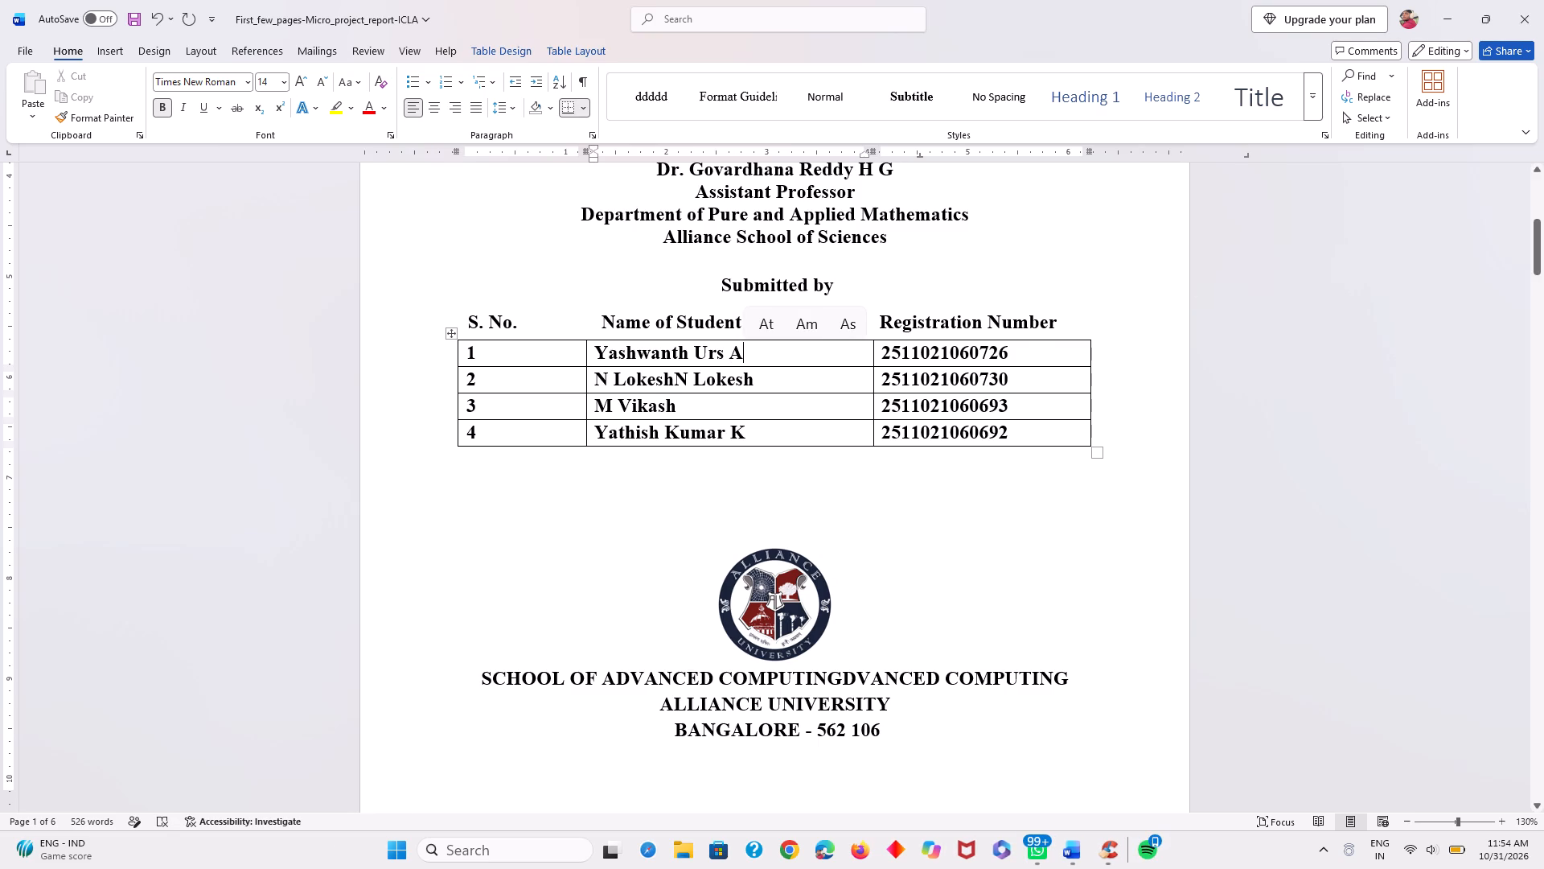
Ignore all spelling flags for the underlined word in the first student's name.
{"action": "scroll", "coordinate": [983, 508], "scroll_direction": "down", "scroll_amount": 1}
{"action": "left_click", "coordinate": [1303, 469]}
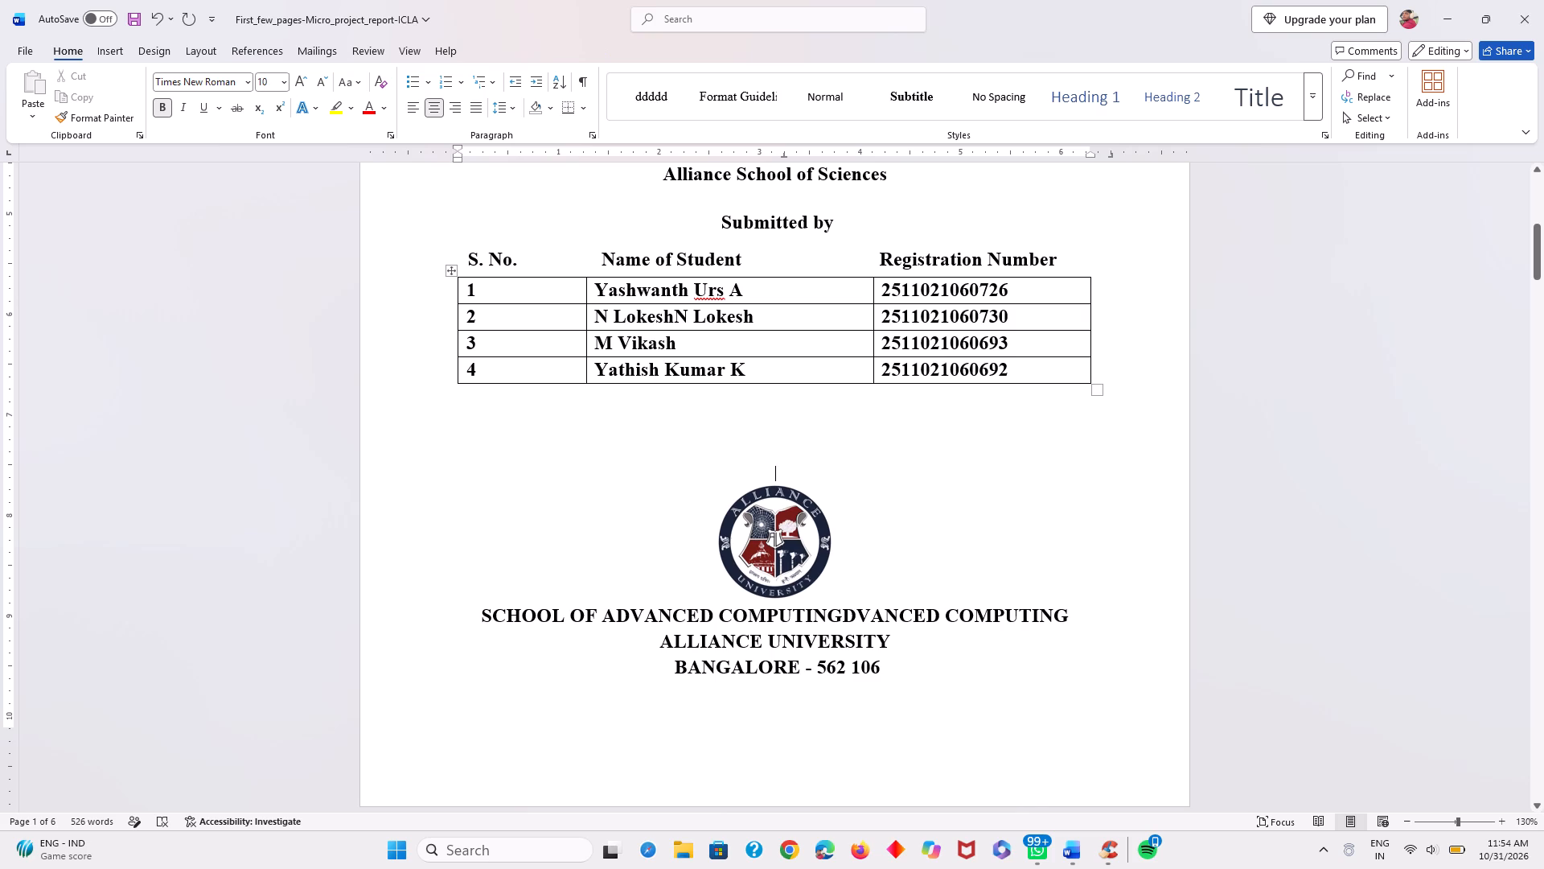
{"action": "right_click", "coordinate": [711, 293]}
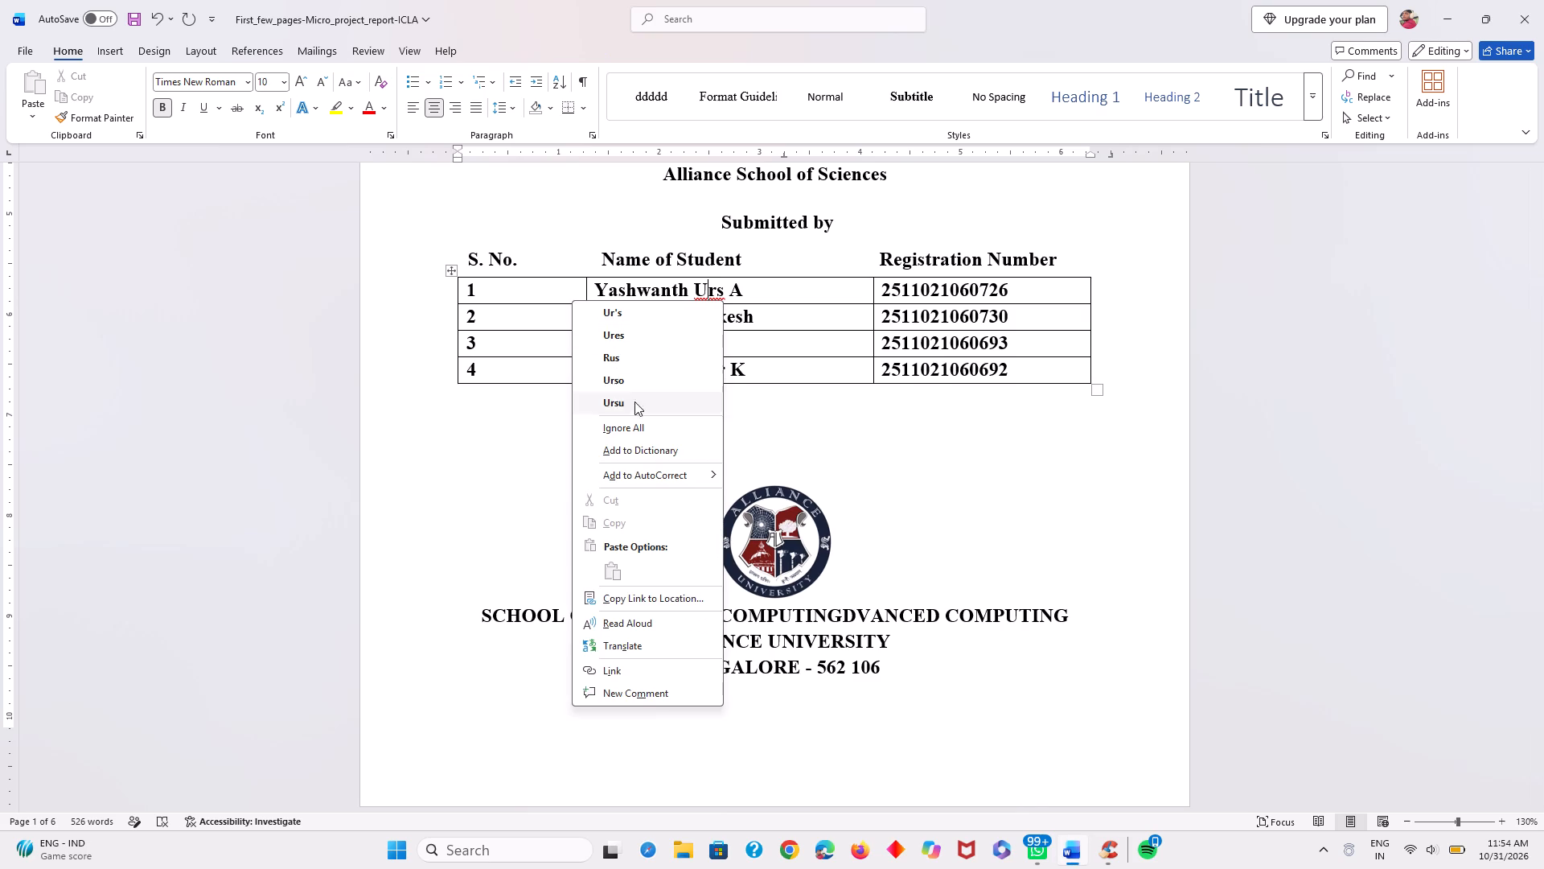
{"action": "left_click", "coordinate": [631, 422]}
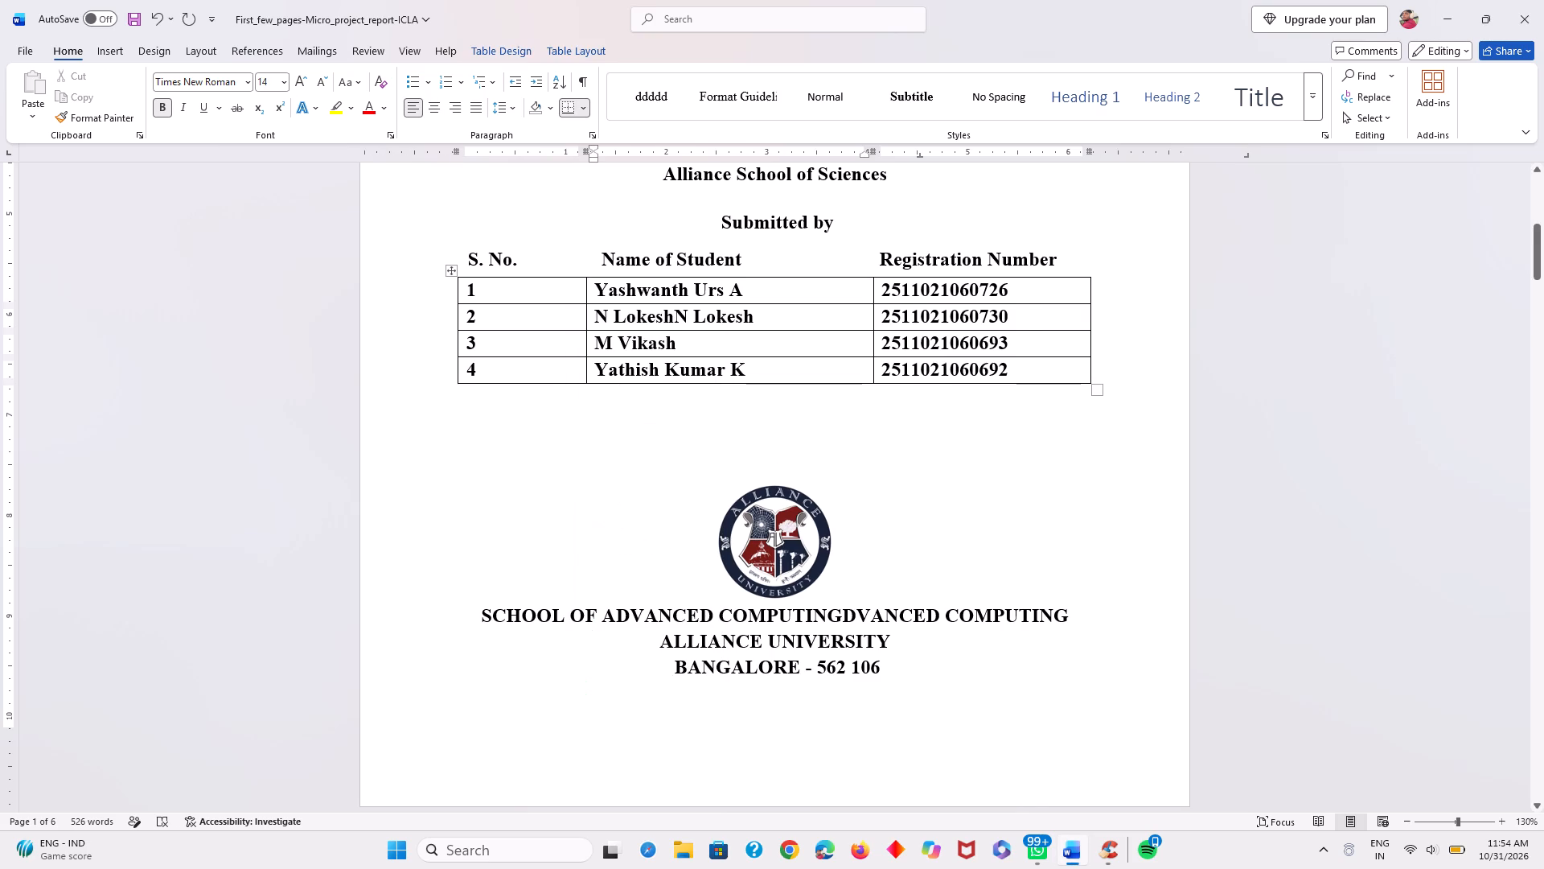
Delete the blank lines between the student table and the university logo to bring the date line onto the cover page.
{"action": "scroll", "coordinate": [1328, 436], "scroll_direction": "down", "scroll_amount": 2}
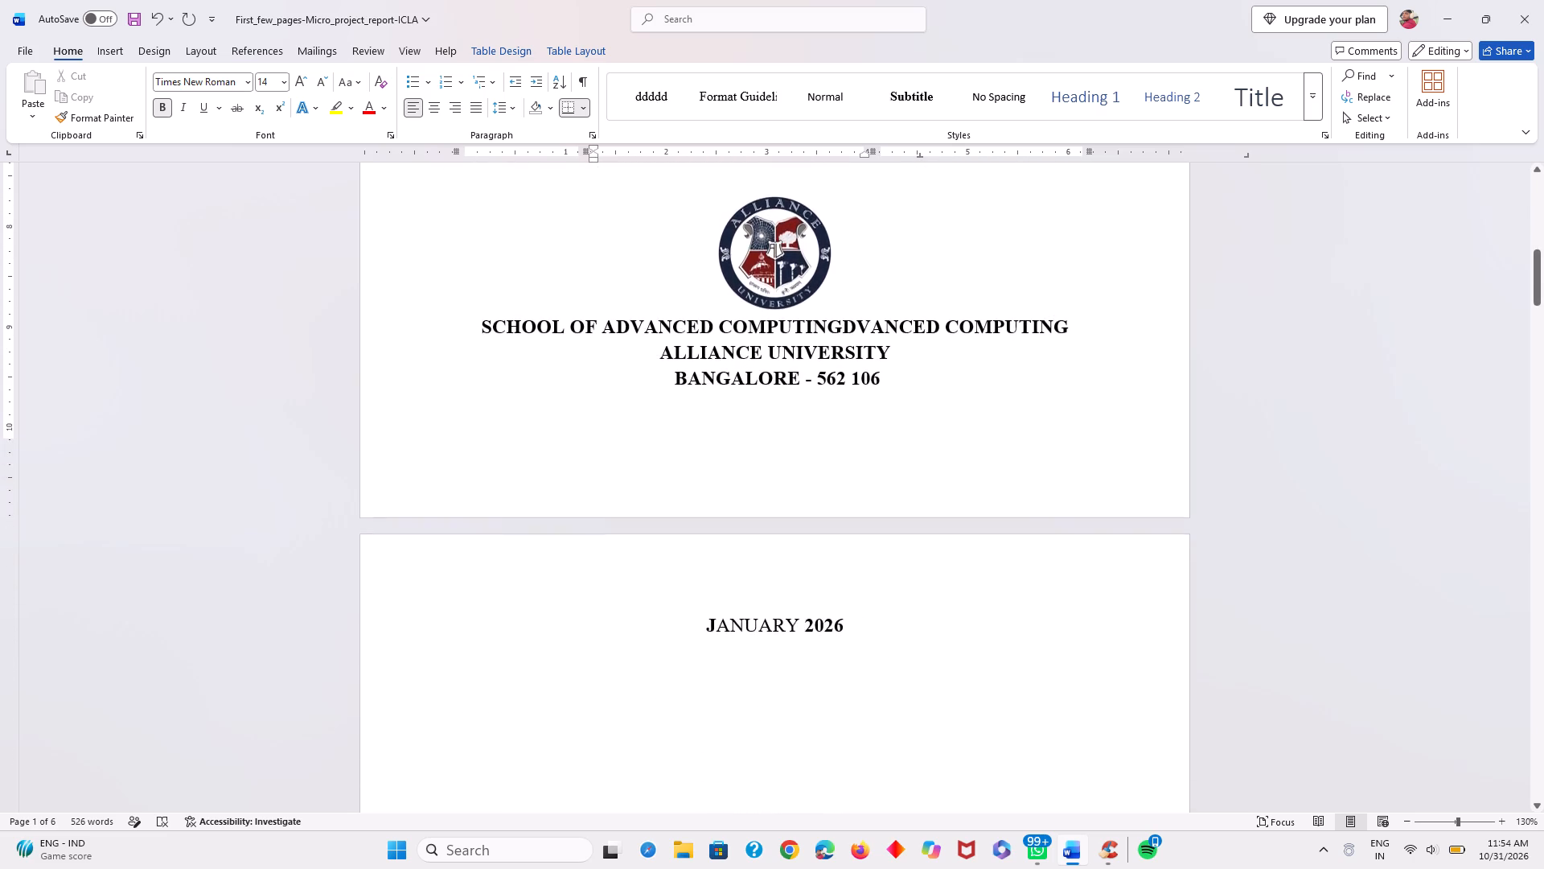
{"action": "scroll", "coordinate": [1328, 436], "scroll_direction": "up", "scroll_amount": 1}
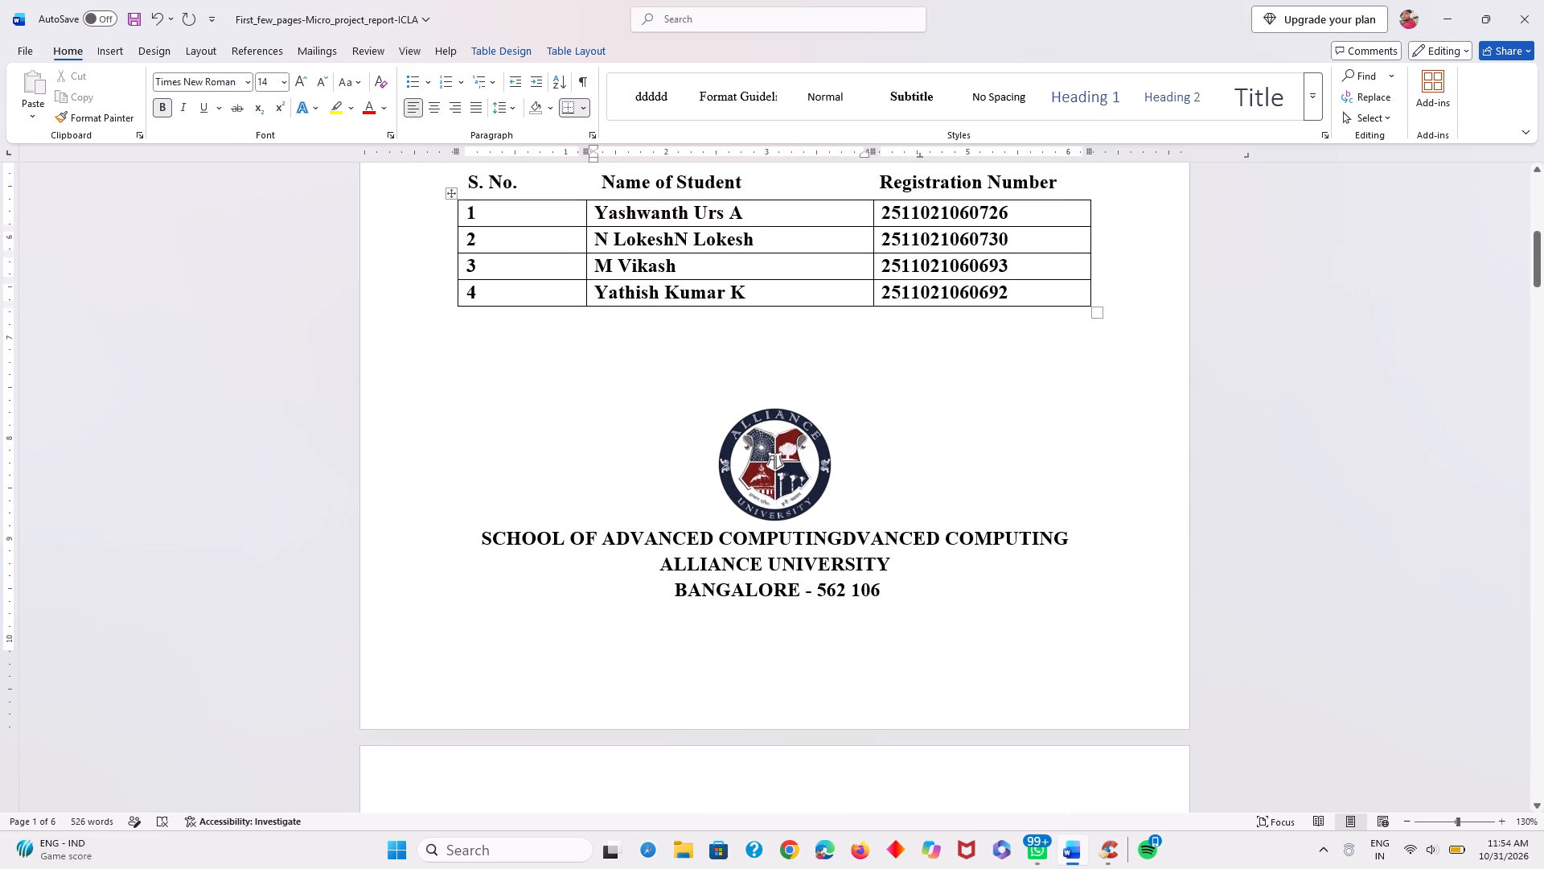
{"action": "left_click", "coordinate": [905, 379]}
{"action": "key", "text": "BackSpace"}
{"action": "key", "text": "BackSpace"}
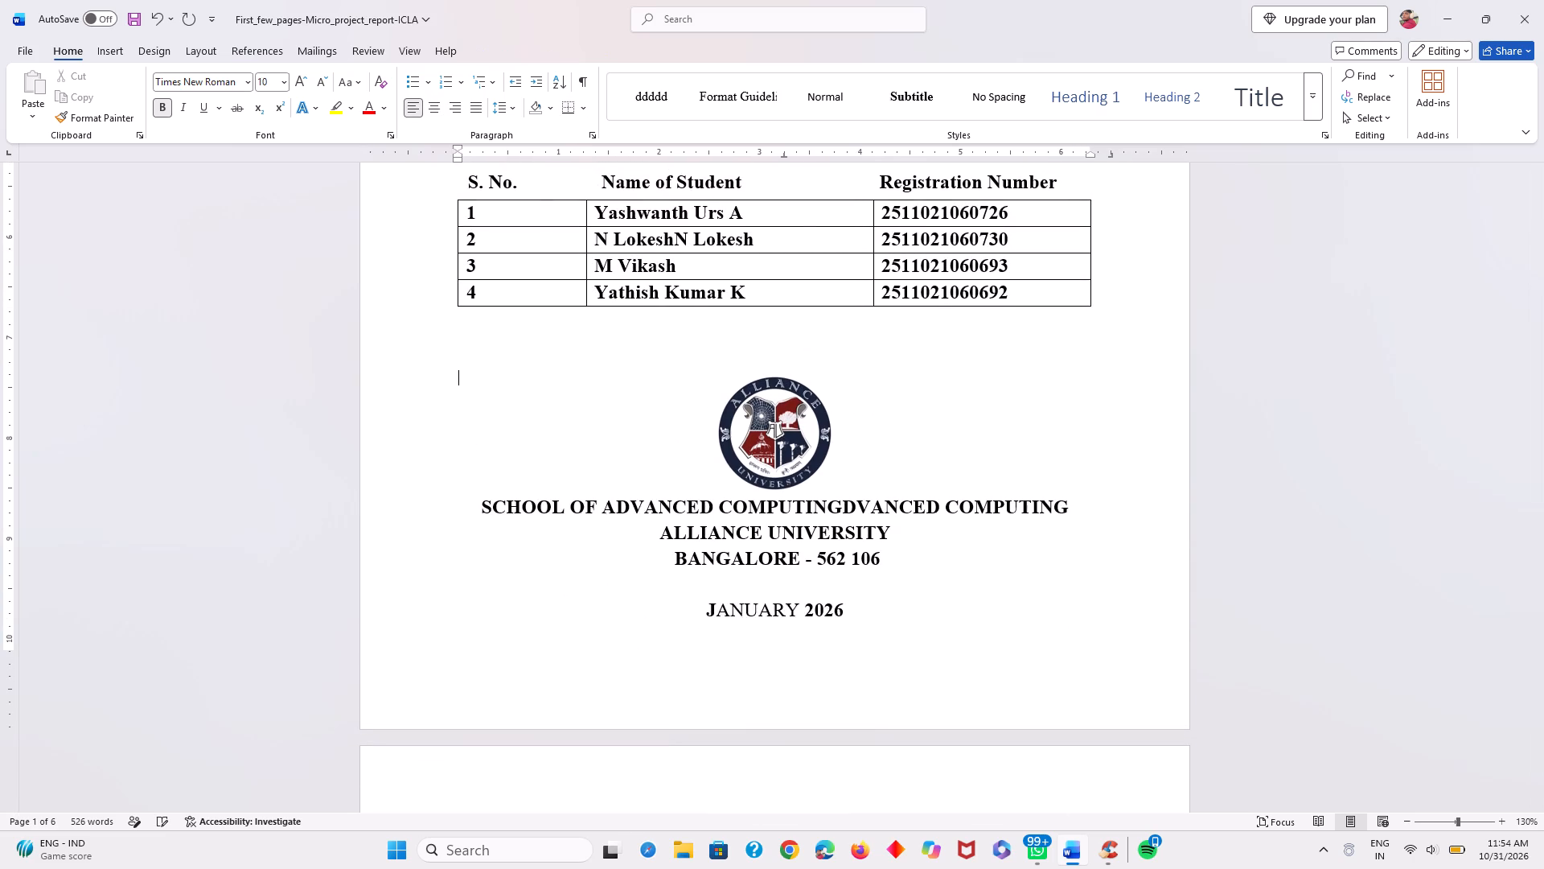
{"action": "key", "text": "BackSpace"}
Change the month in the cover page's date line to OCTOBER.
{"action": "scroll", "coordinate": [946, 476], "scroll_direction": "up", "scroll_amount": 1}
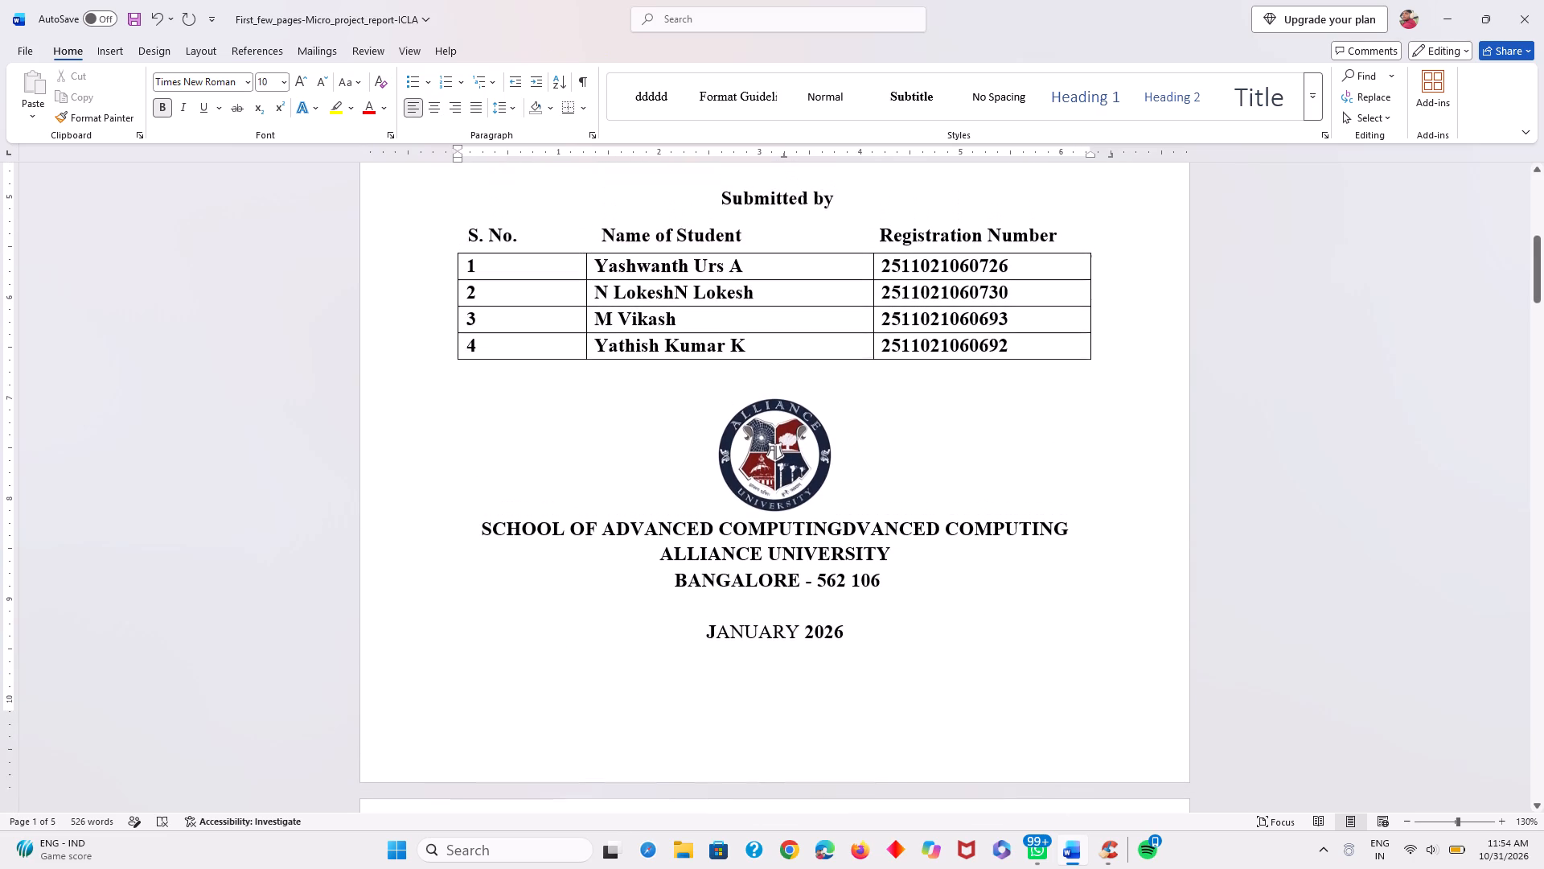
{"action": "scroll", "coordinate": [946, 476], "scroll_direction": "up", "scroll_amount": 1}
{"action": "left_click", "coordinate": [896, 622]}
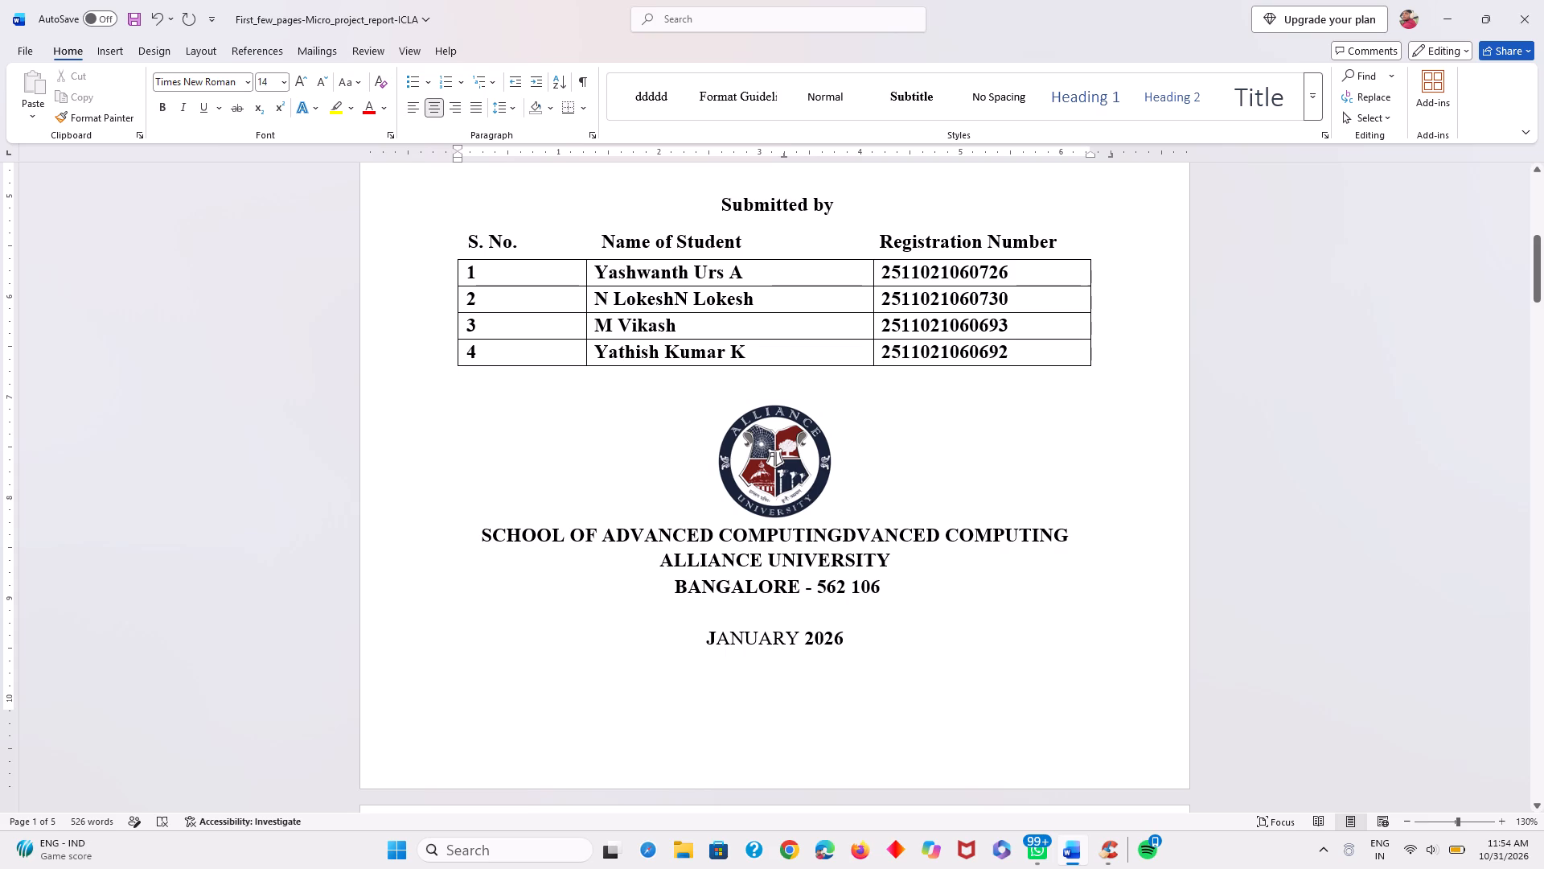
{"action": "left_click", "coordinate": [878, 636]}
{"action": "key", "text": "Left"}
{"action": "key", "text": "Left"}
{"action": "key", "text": "Left"}
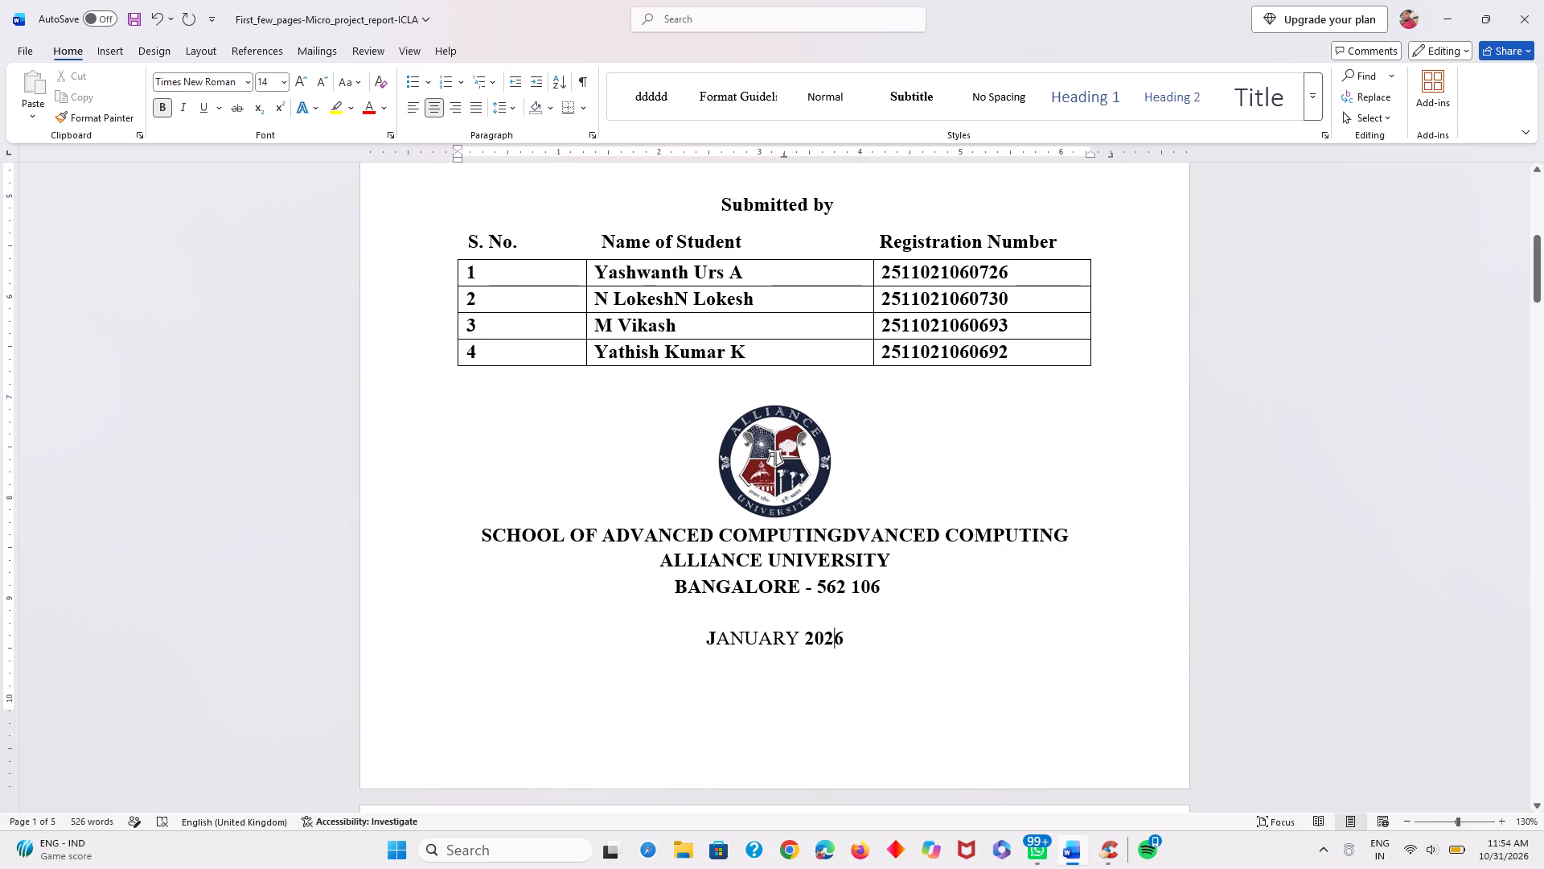
{"action": "key", "text": "Left"}
{"action": "key", "text": "Left"}
{"action": "key", "text": "Left"}
{"action": "key", "text": "Left"}
{"action": "key", "text": "BackSpace"}
{"action": "key", "text": "BackSpace"}
{"action": "key", "text": "BackSpace"}
{"action": "key", "text": "BackSpace"}
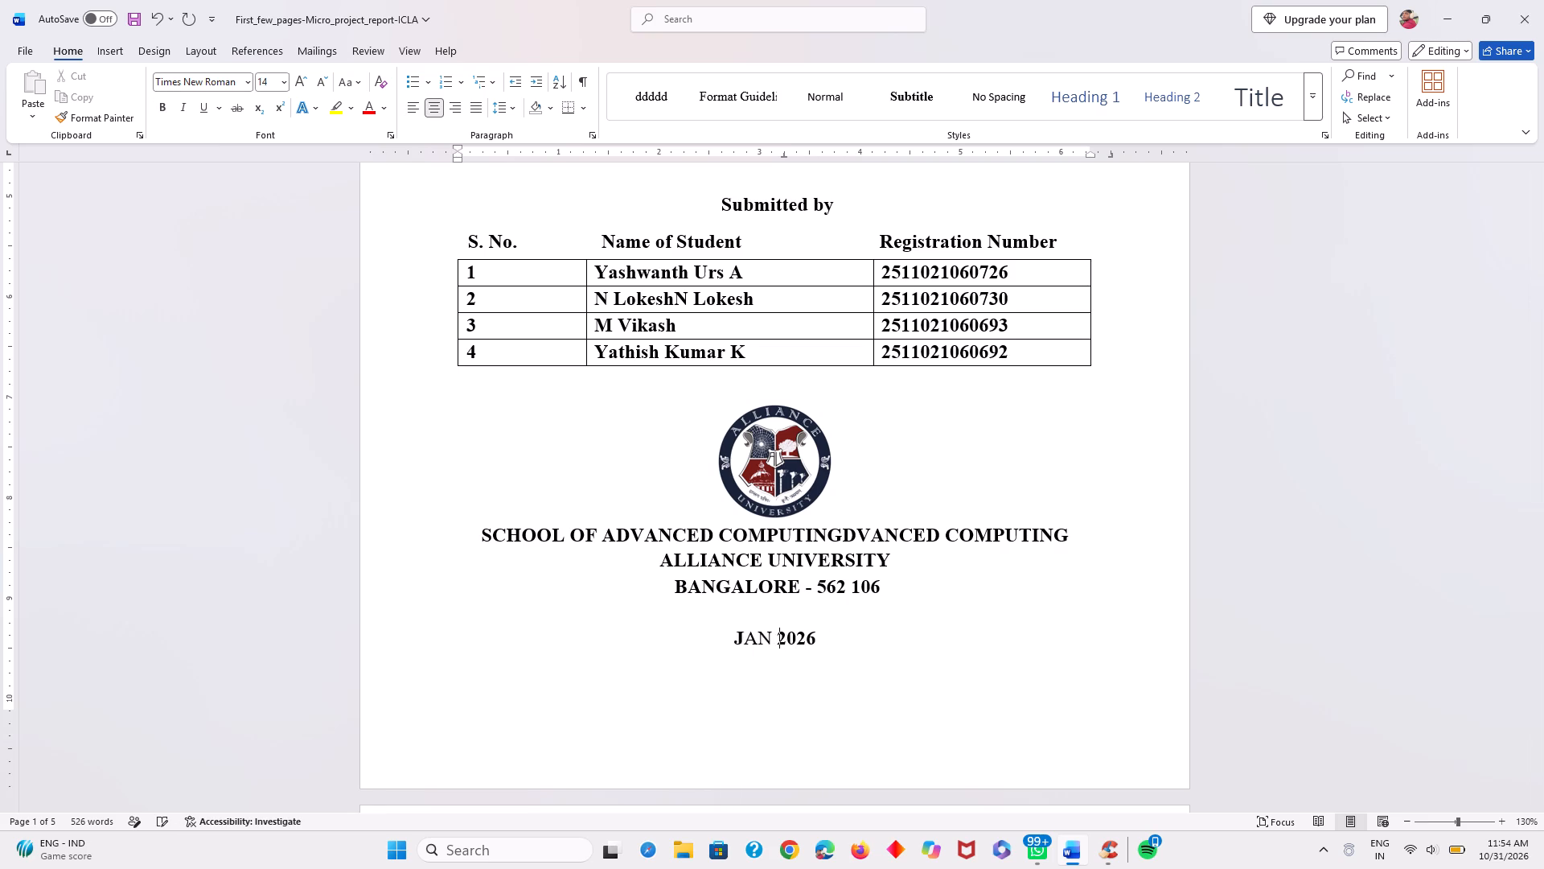
{"action": "key", "text": "BackSpace"}
{"action": "key", "text": "BackSpace"}
{"action": "key", "text": "BackSpace"}
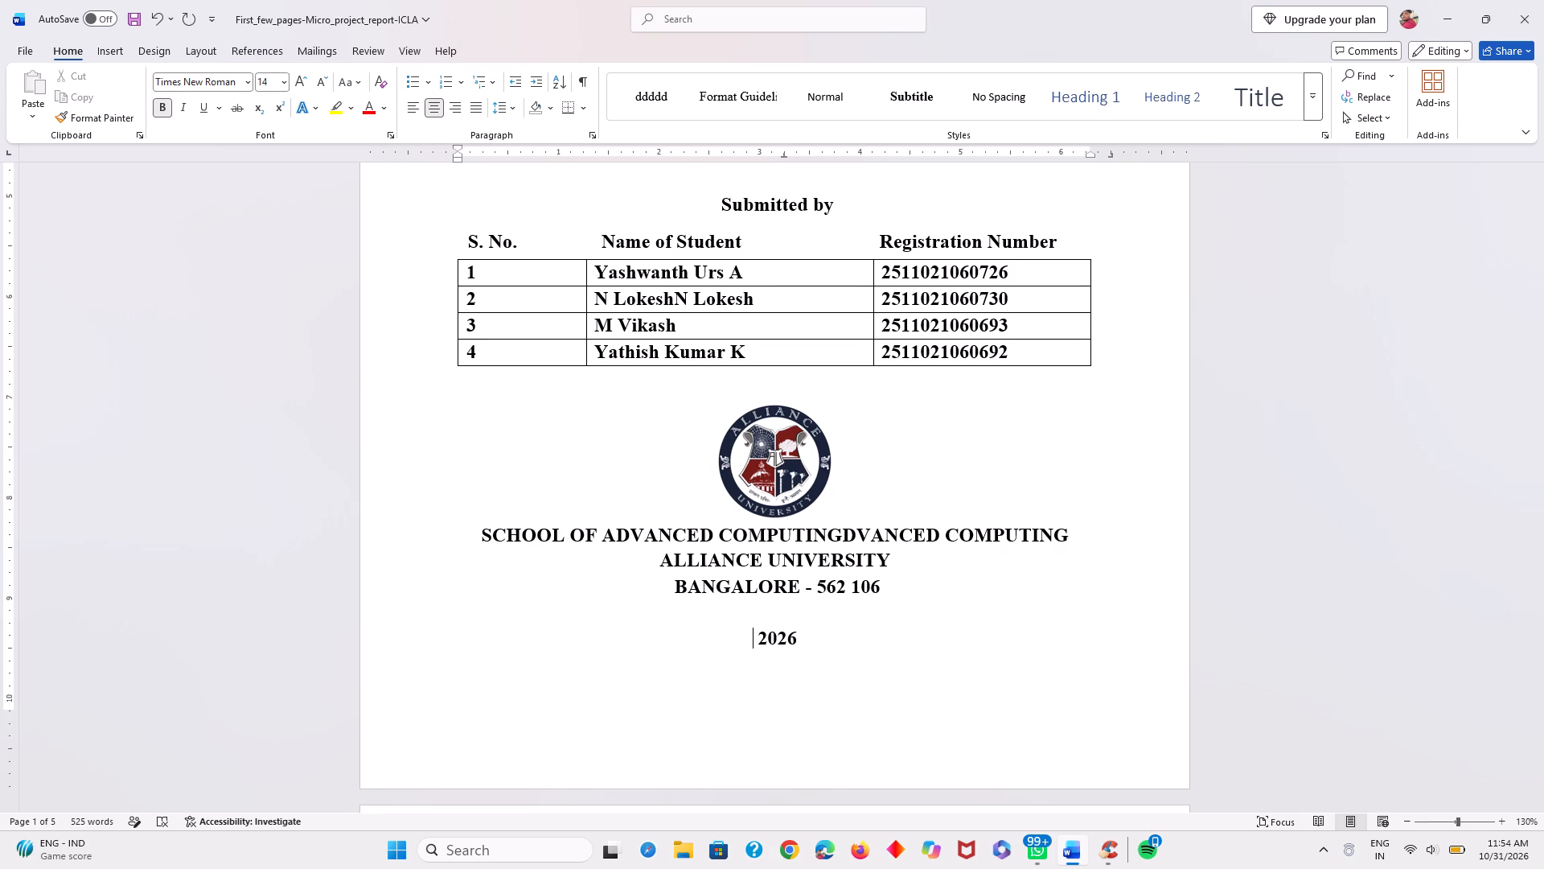
{"action": "type", "text": "OCTOBER"}
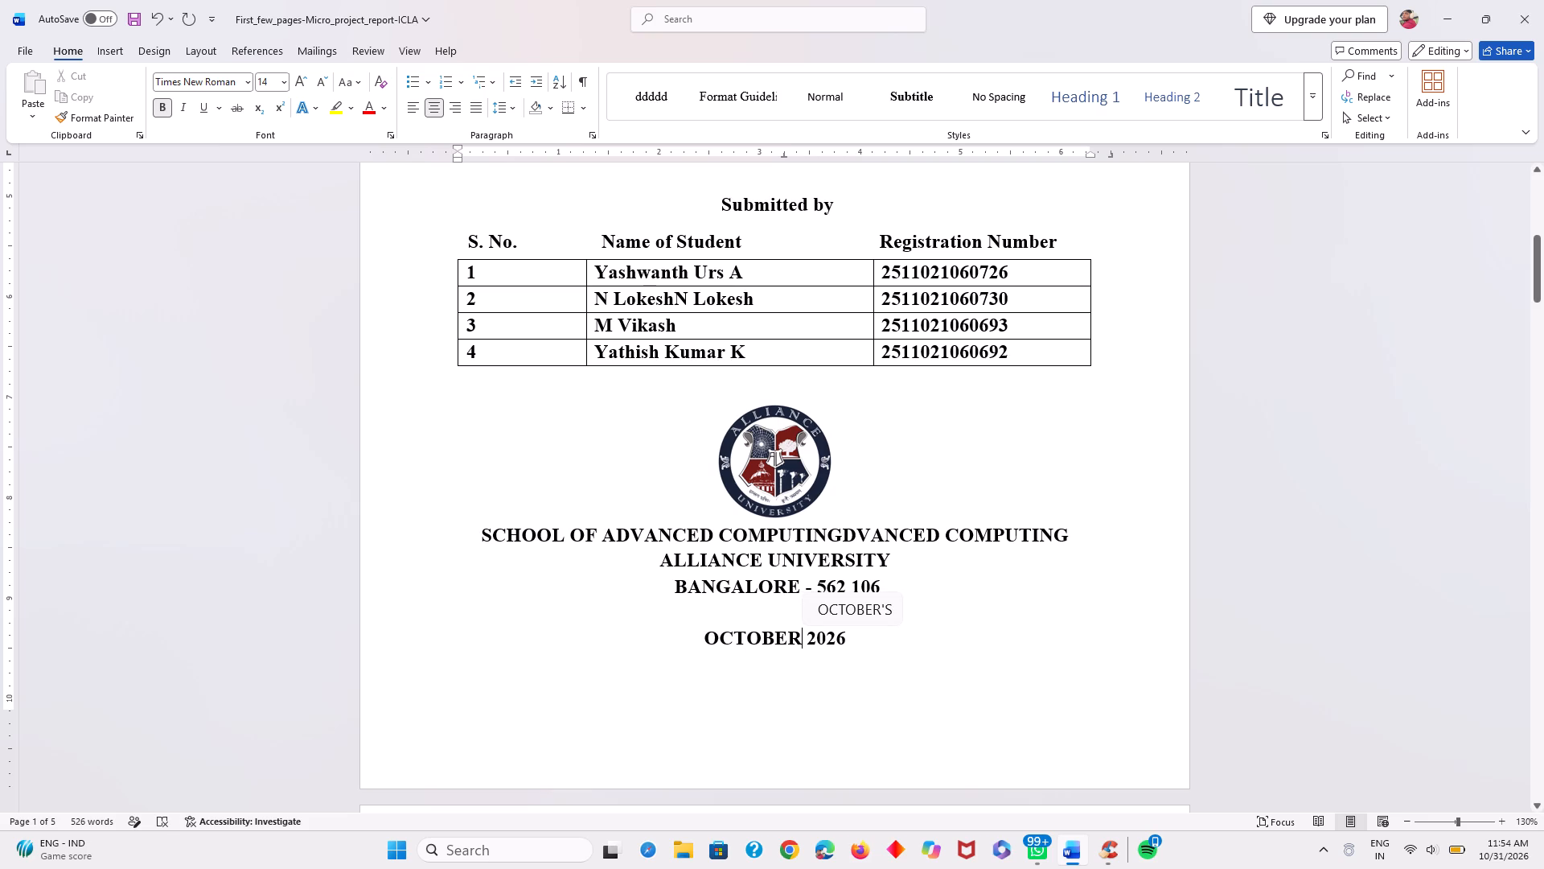
Review the declaration, certificate, acknowledgements and table of contents pages.
{"action": "scroll", "coordinate": [1104, 678], "scroll_direction": "down", "scroll_amount": 1}
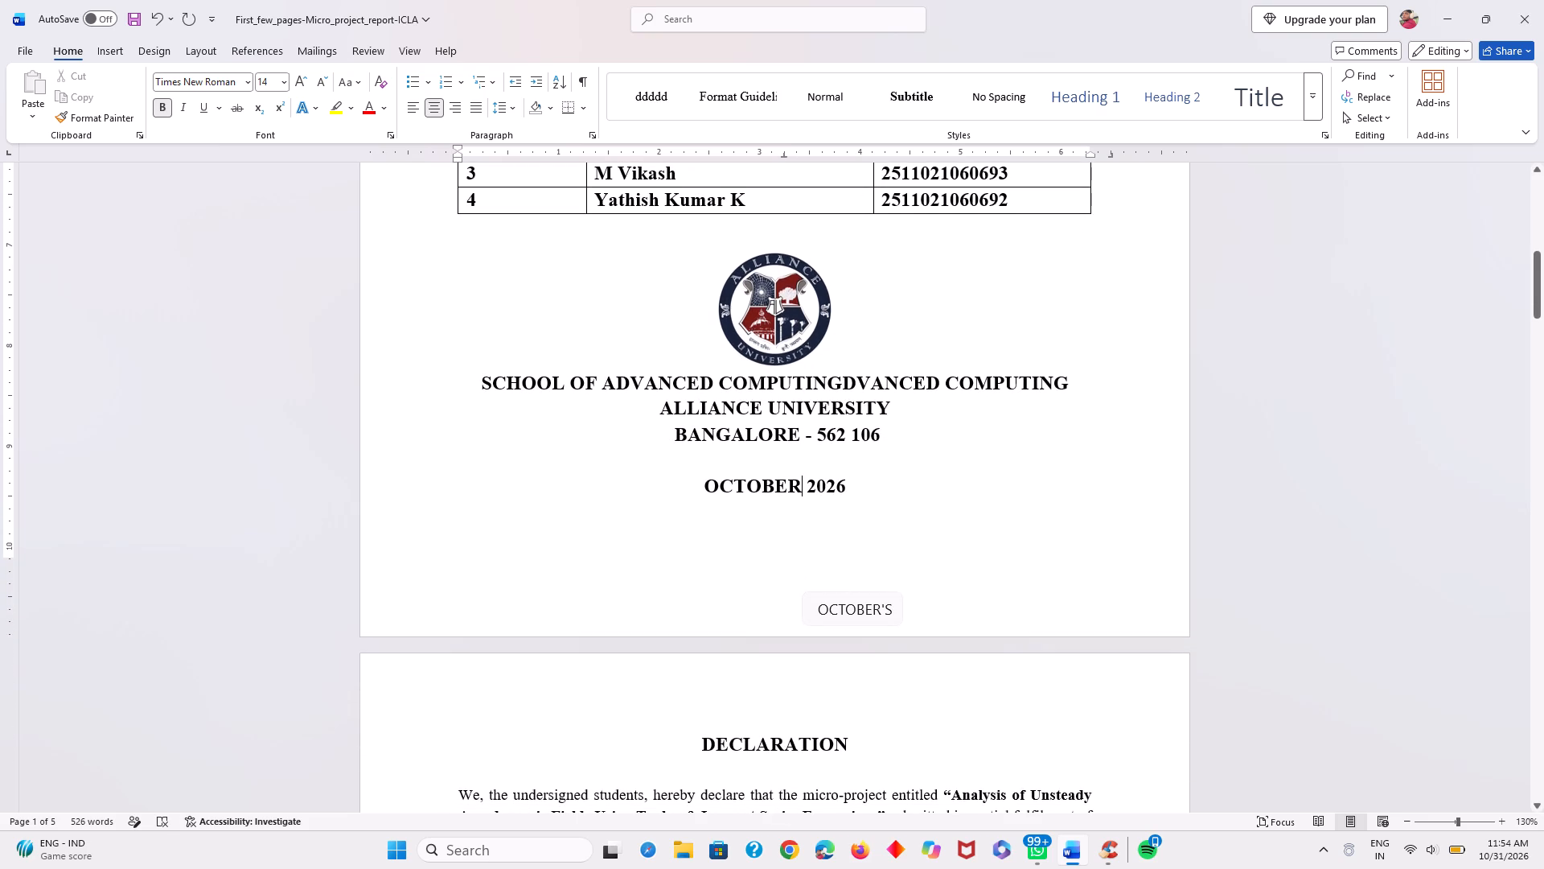
{"action": "scroll", "coordinate": [1104, 678], "scroll_direction": "down", "scroll_amount": 4}
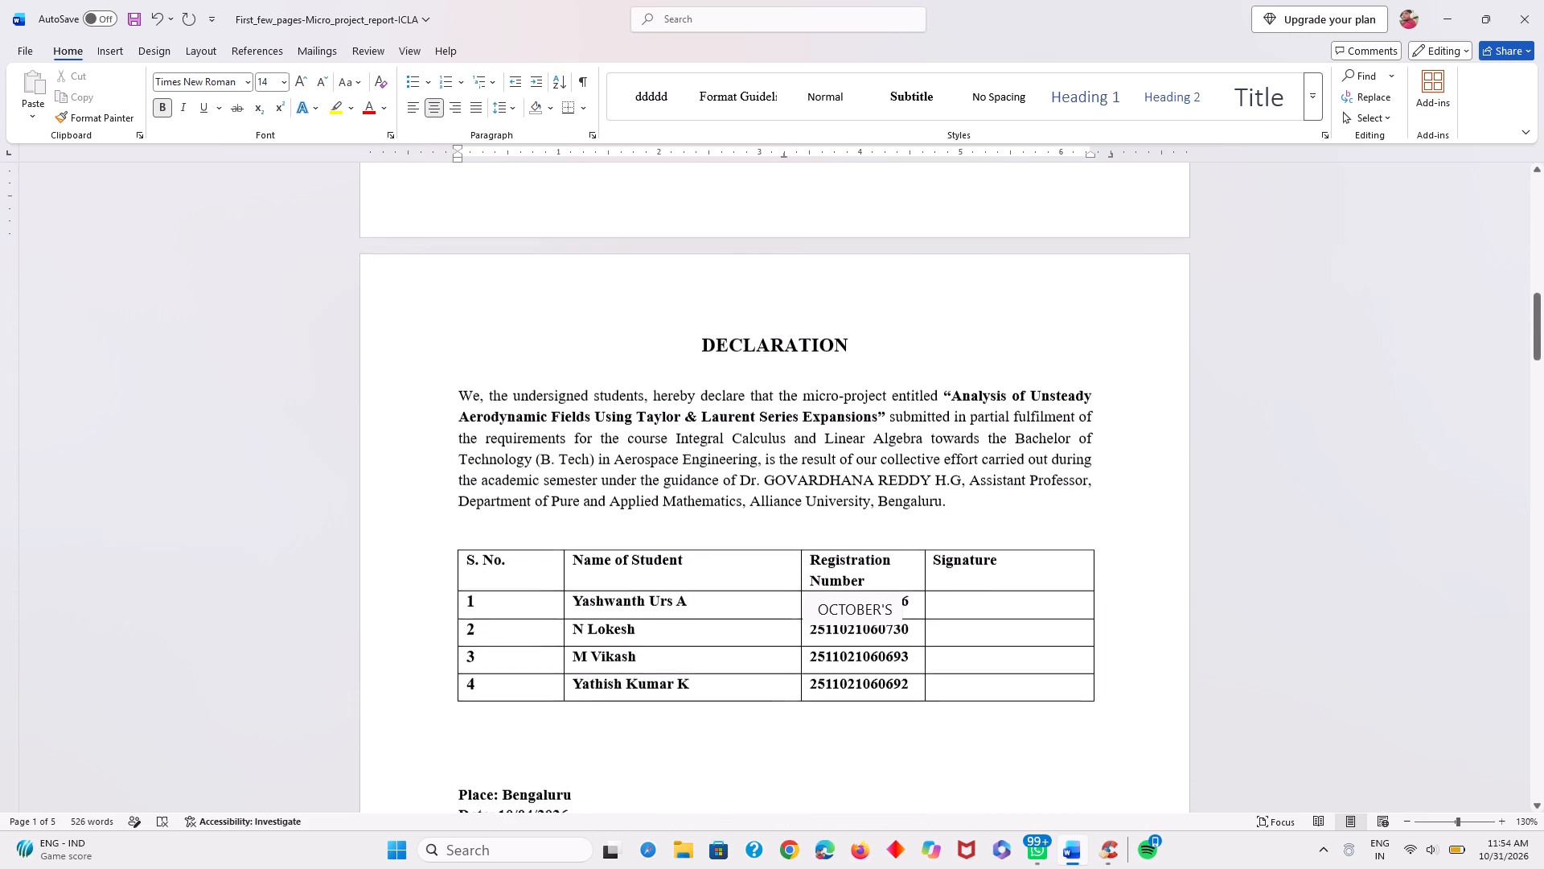
{"action": "scroll", "coordinate": [1104, 678], "scroll_direction": "down", "scroll_amount": 3}
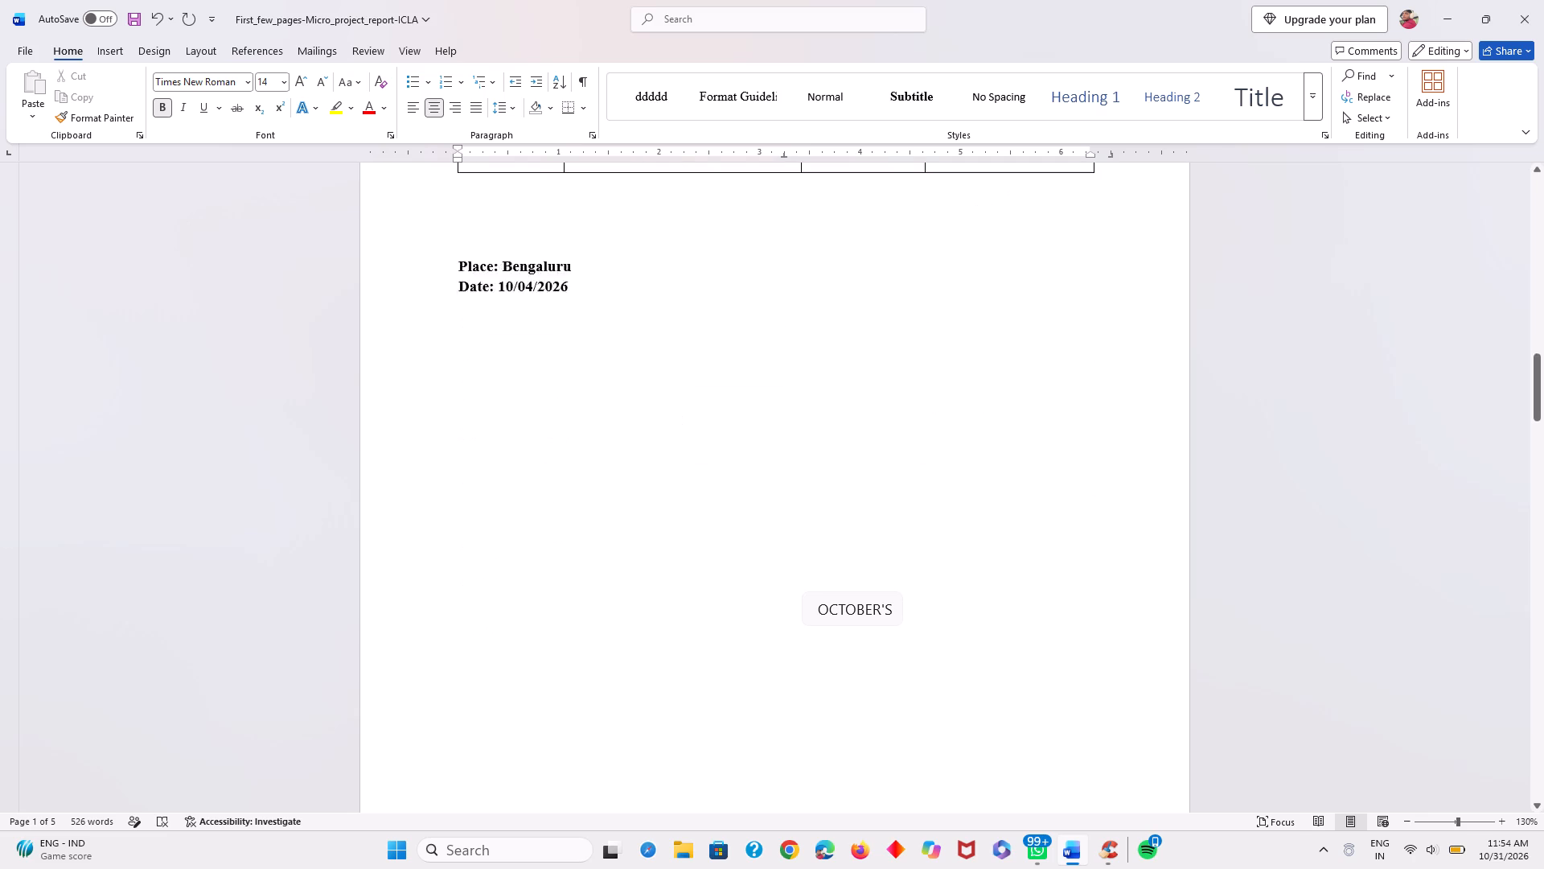
{"action": "scroll", "coordinate": [1104, 678], "scroll_direction": "down", "scroll_amount": 7}
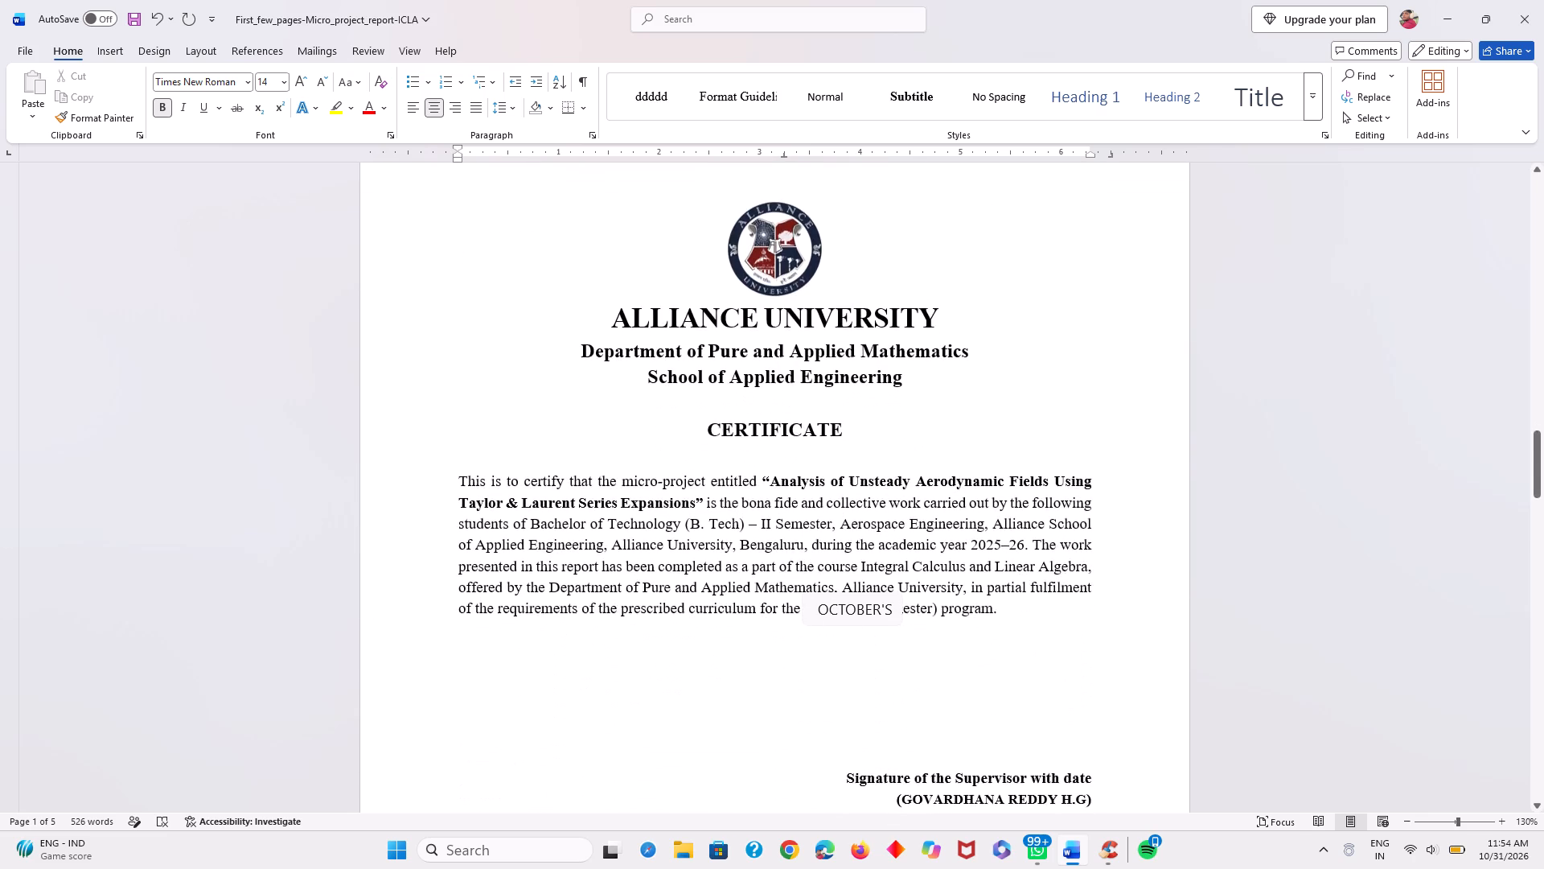
{"action": "scroll", "coordinate": [1104, 678], "scroll_direction": "down", "scroll_amount": 8}
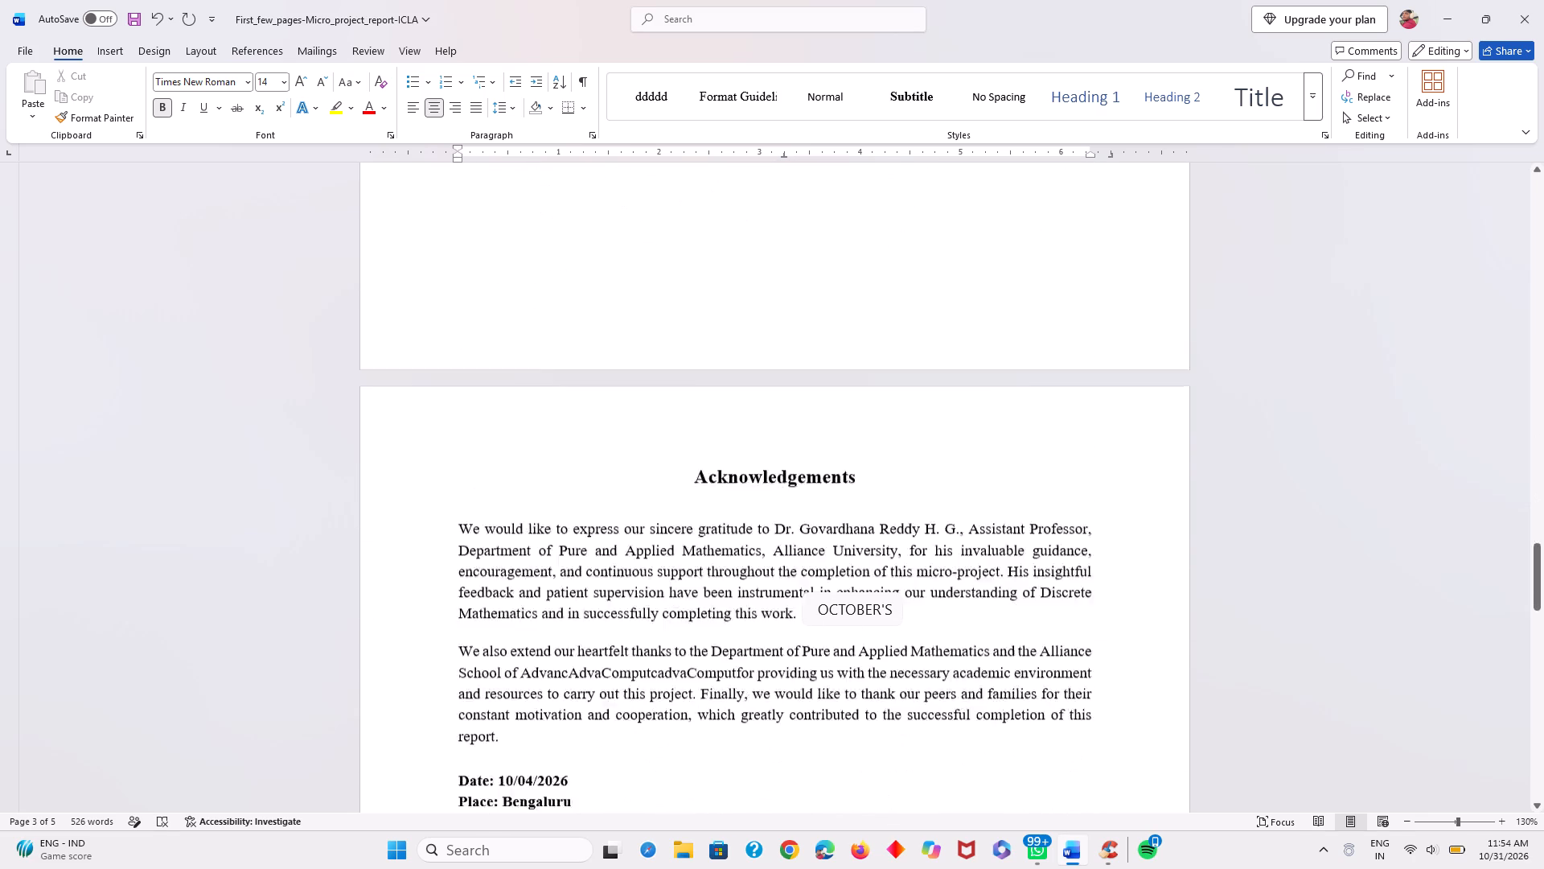
{"action": "scroll", "coordinate": [1104, 678], "scroll_direction": "down", "scroll_amount": 5}
{"action": "scroll", "coordinate": [1104, 678], "scroll_direction": "up", "scroll_amount": 6}
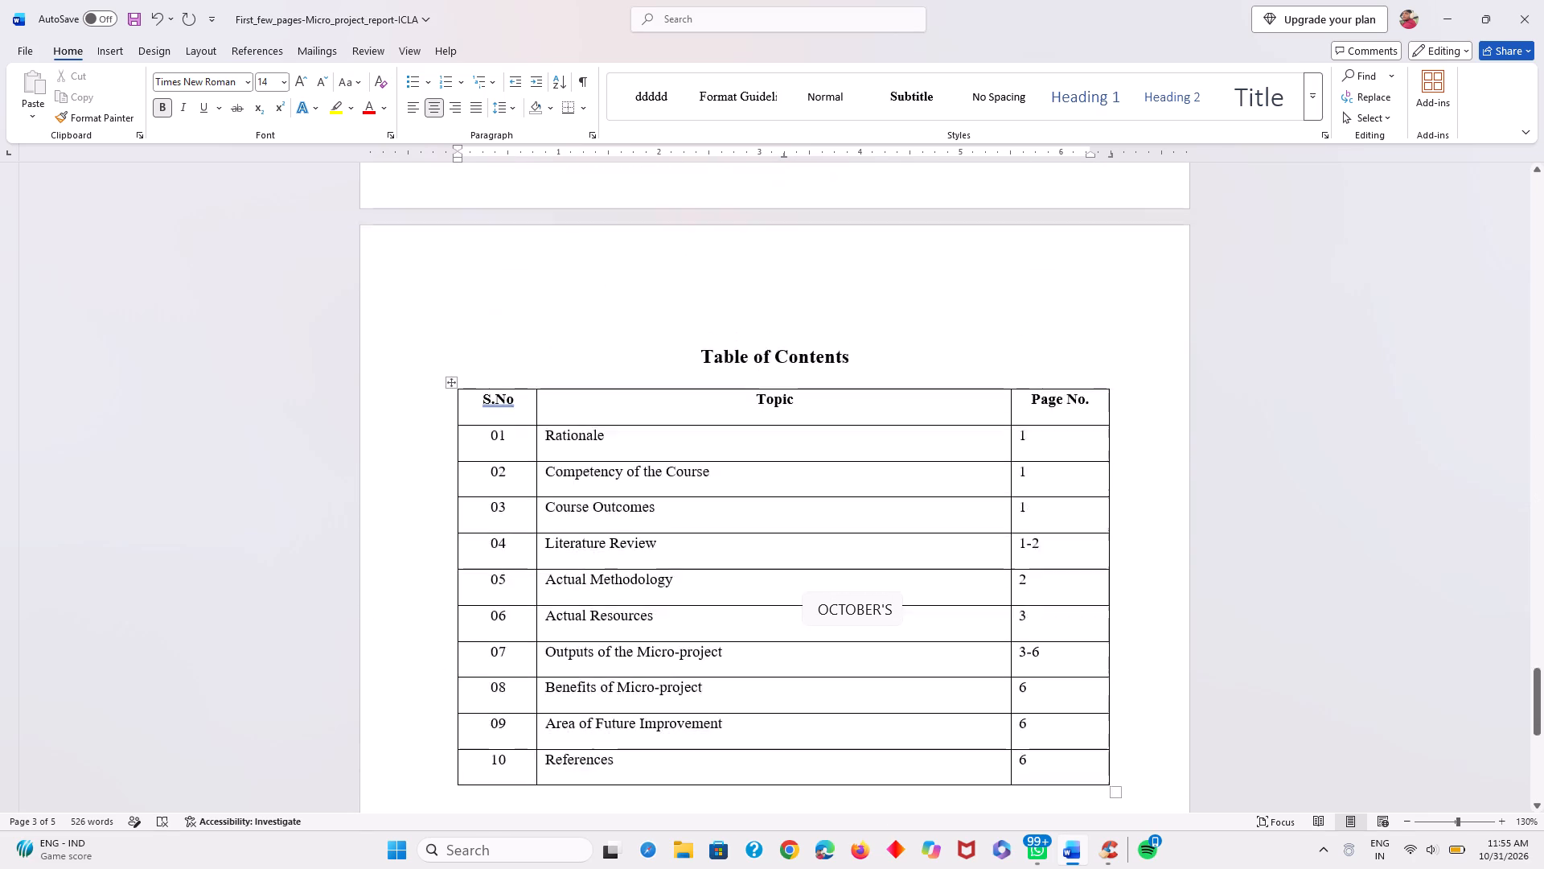
In the second Acknowledgements paragraph, correct the start of the garbled school name to read "Advanced" followed by a space.
{"action": "scroll", "coordinate": [1104, 678], "scroll_direction": "up", "scroll_amount": 4}
{"action": "scroll", "coordinate": [1104, 678], "scroll_direction": "down", "scroll_amount": 1}
{"action": "scroll", "coordinate": [1104, 678], "scroll_direction": "up", "scroll_amount": 1}
{"action": "scroll", "coordinate": [1104, 678], "scroll_direction": "down", "scroll_amount": 1}
{"action": "scroll", "coordinate": [1104, 678], "scroll_direction": "up", "scroll_amount": 1}
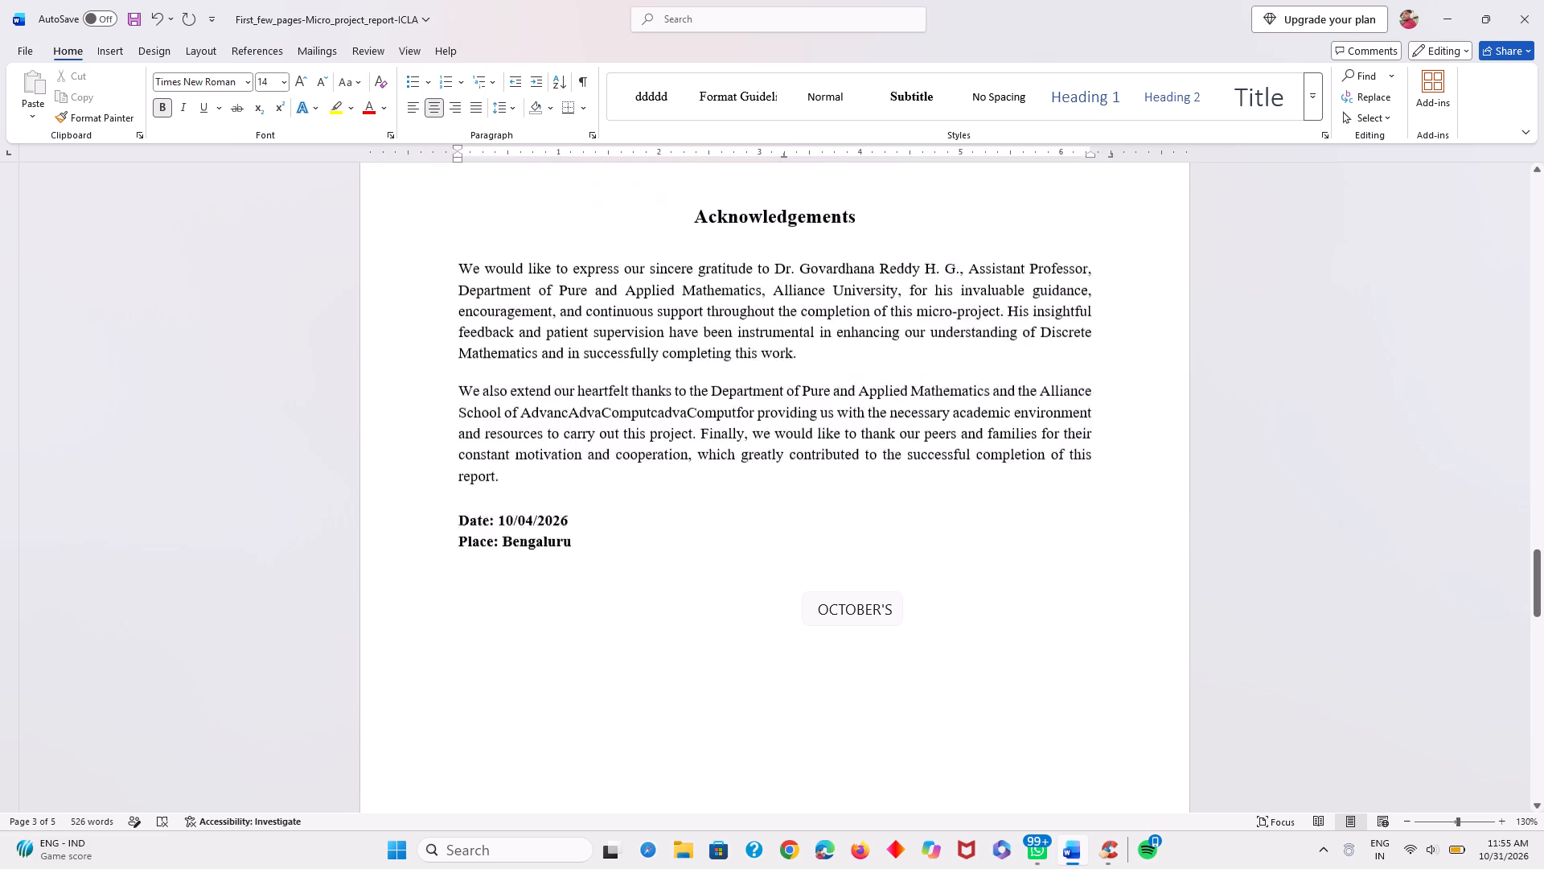
{"action": "scroll", "coordinate": [1104, 678], "scroll_direction": "up", "scroll_amount": 1}
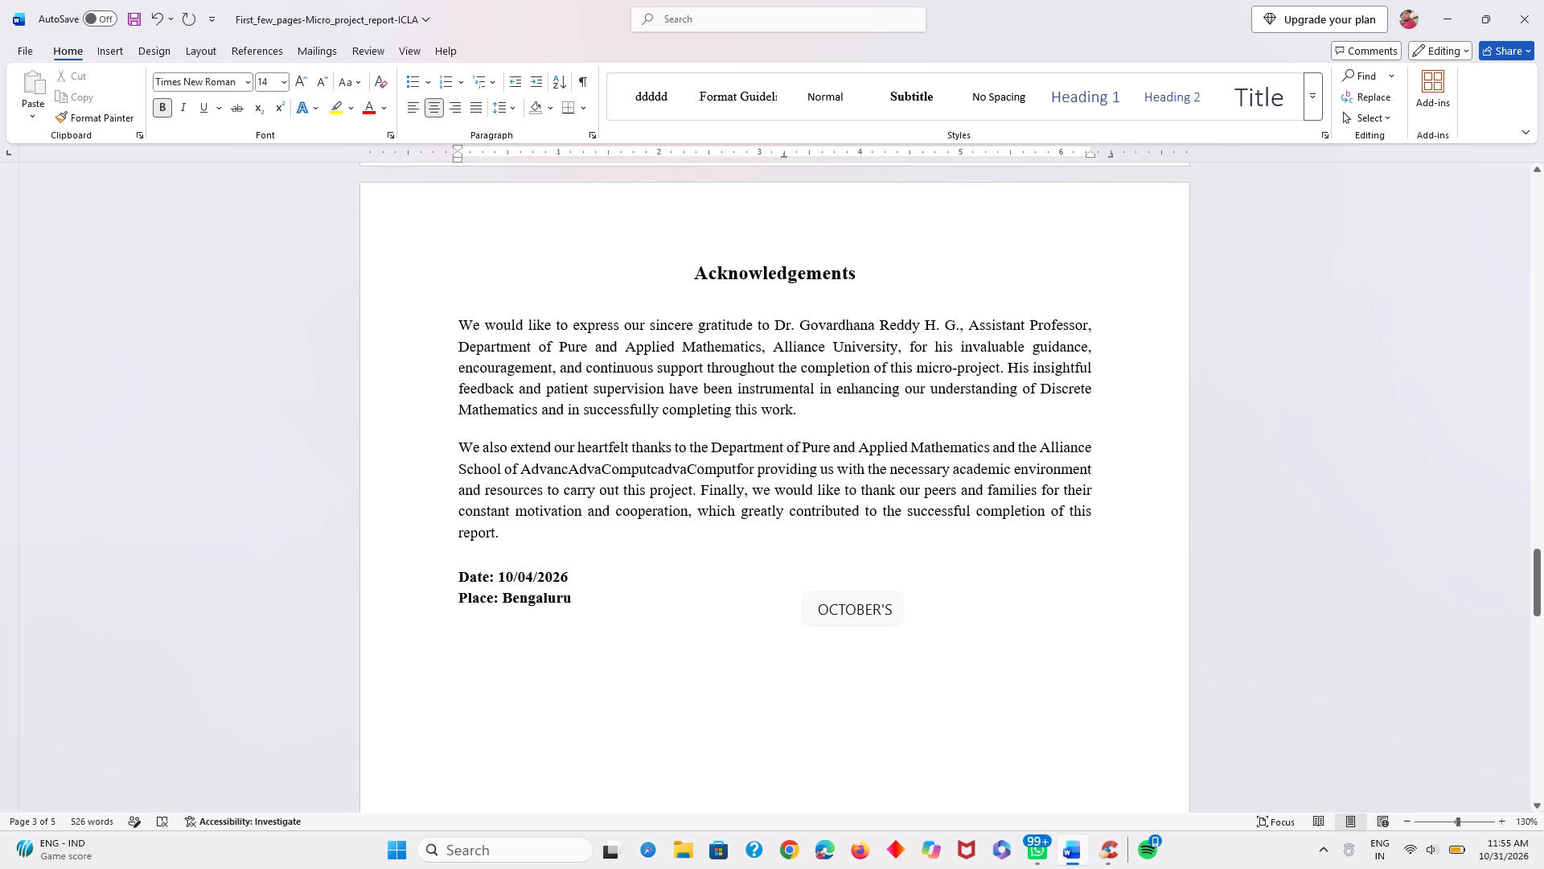
{"action": "left_click", "coordinate": [578, 470]}
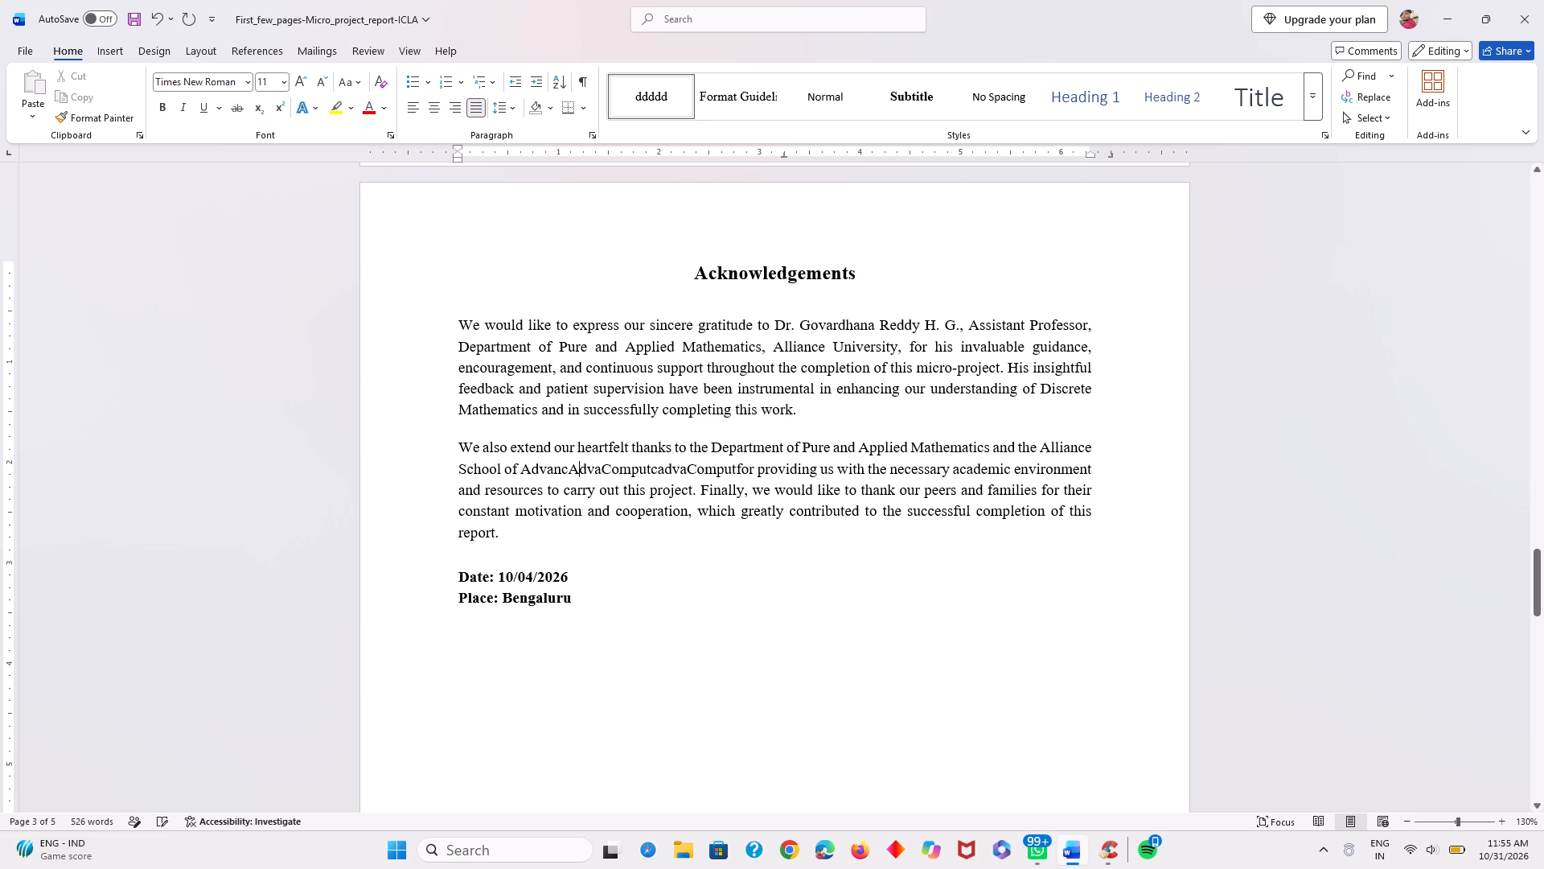
{"action": "key", "text": "BackSpace"}
{"action": "key", "text": "a"}
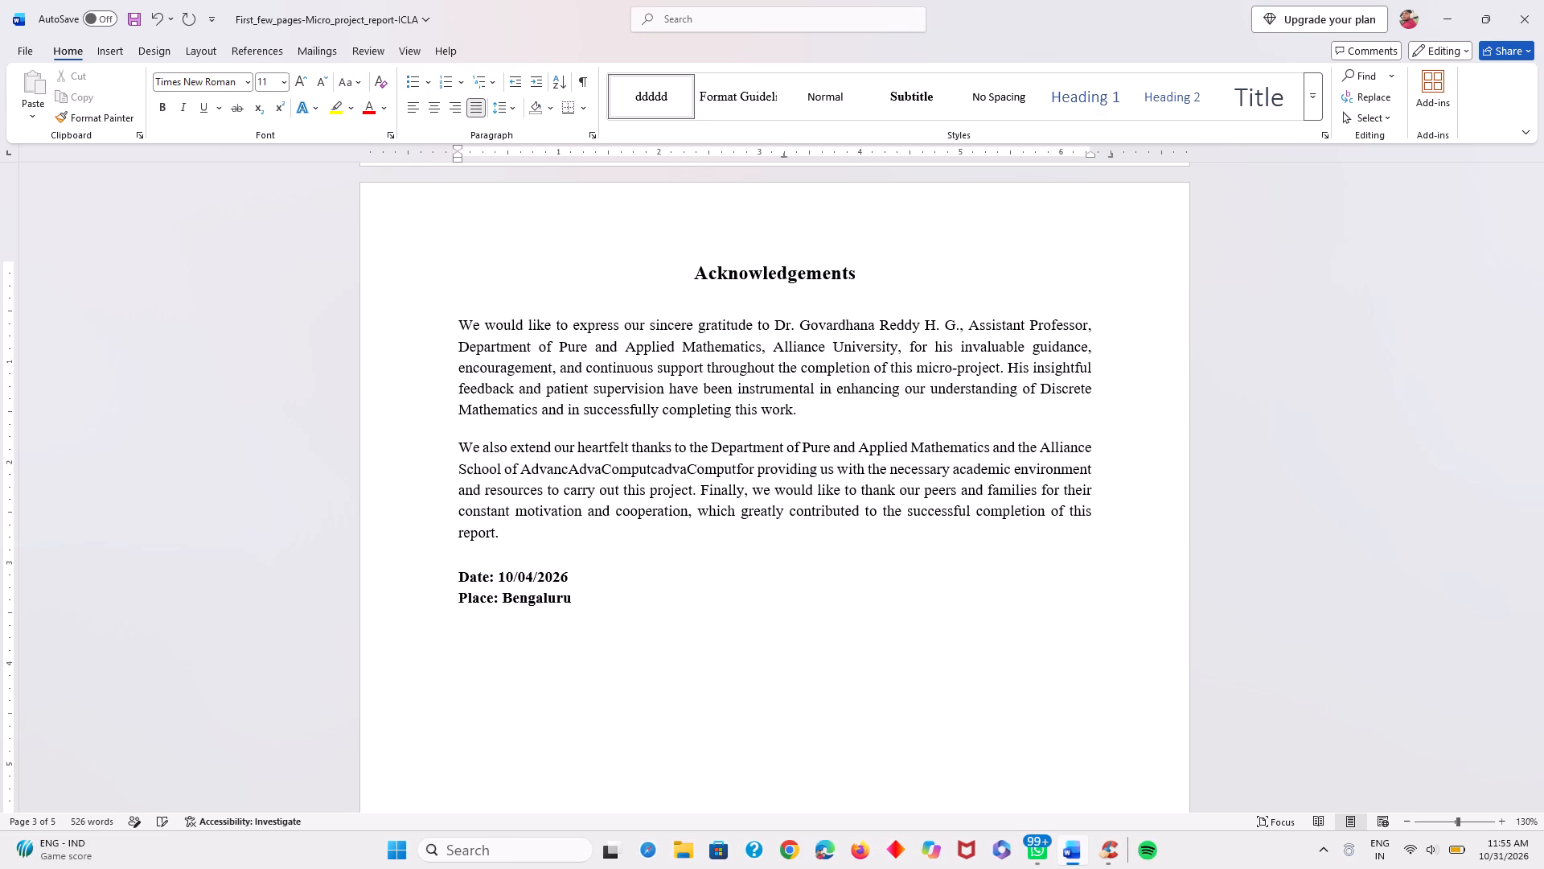
{"action": "key", "text": "BackSpace"}
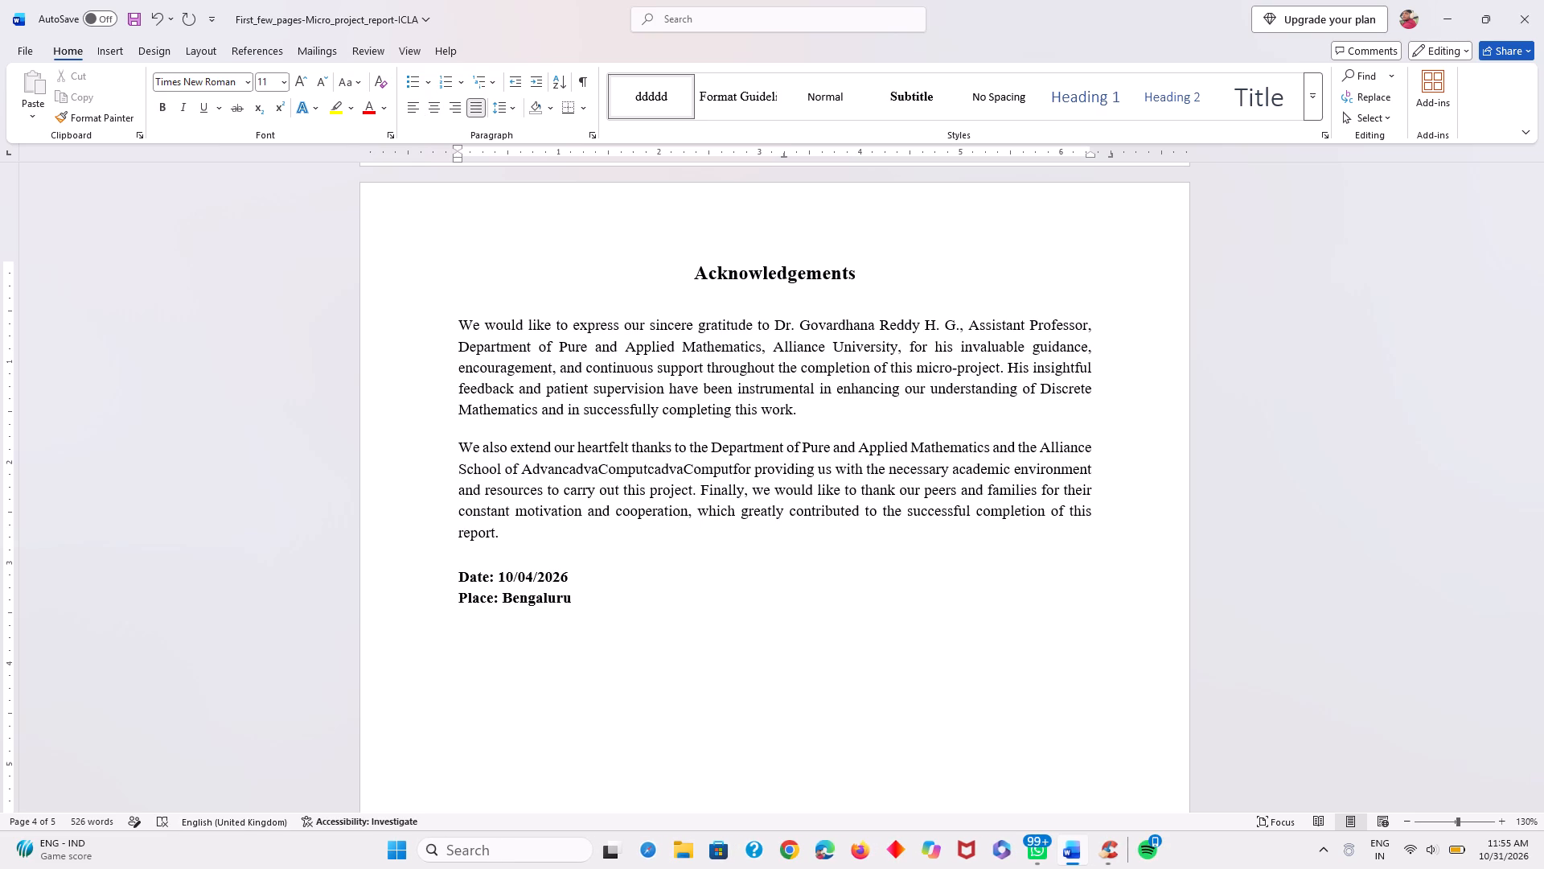
{"action": "key", "text": "Left"}
{"action": "key", "text": "Right"}
{"action": "key", "text": "BackSpace"}
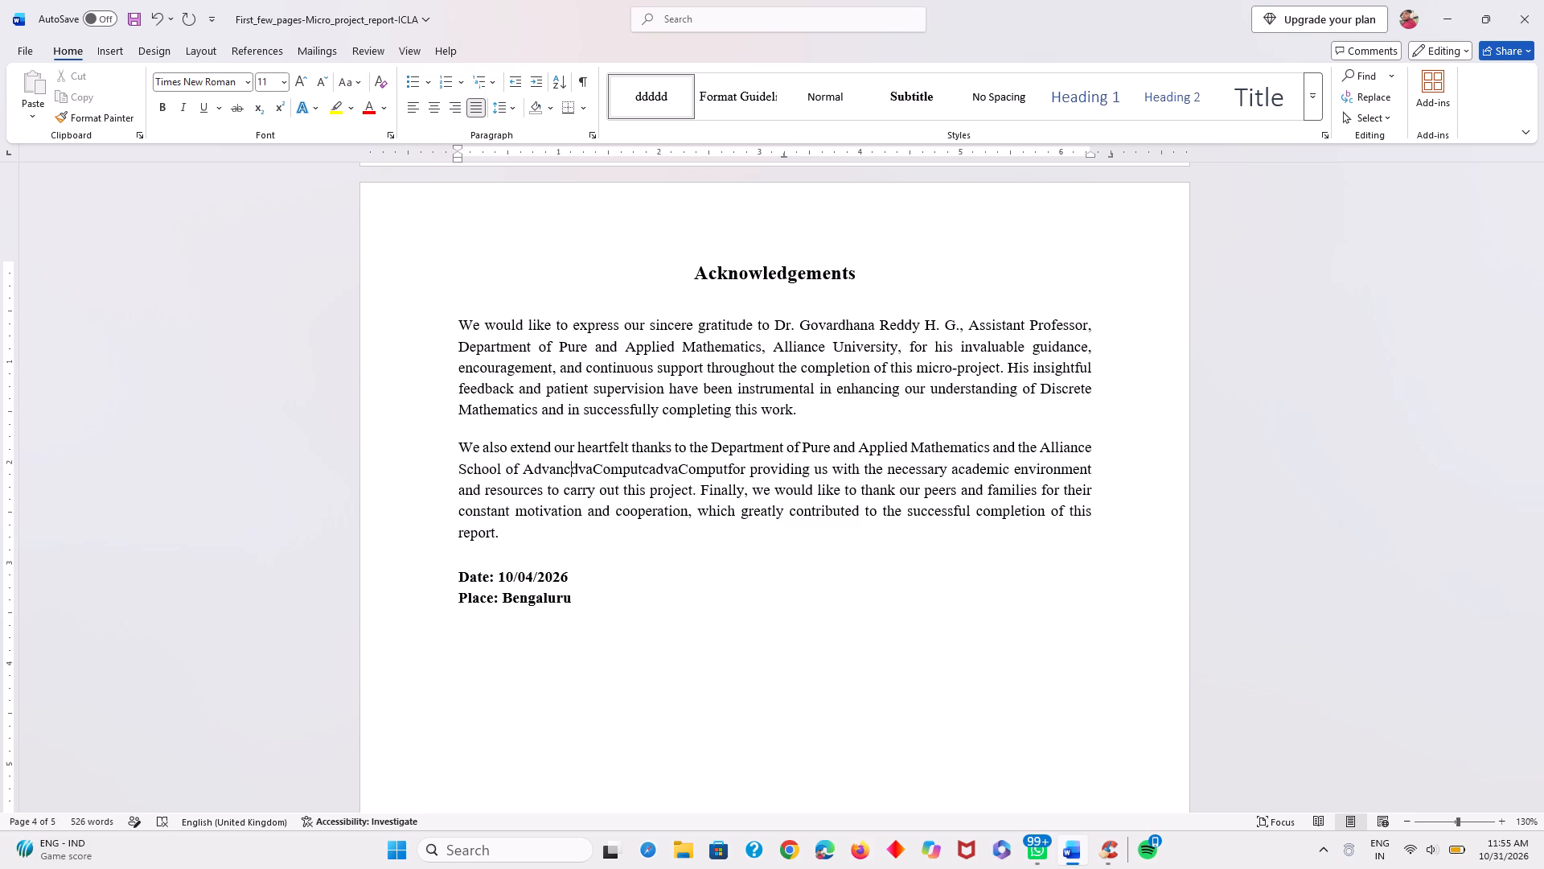
{"action": "key", "text": "e"}
{"action": "key", "text": "Right"}
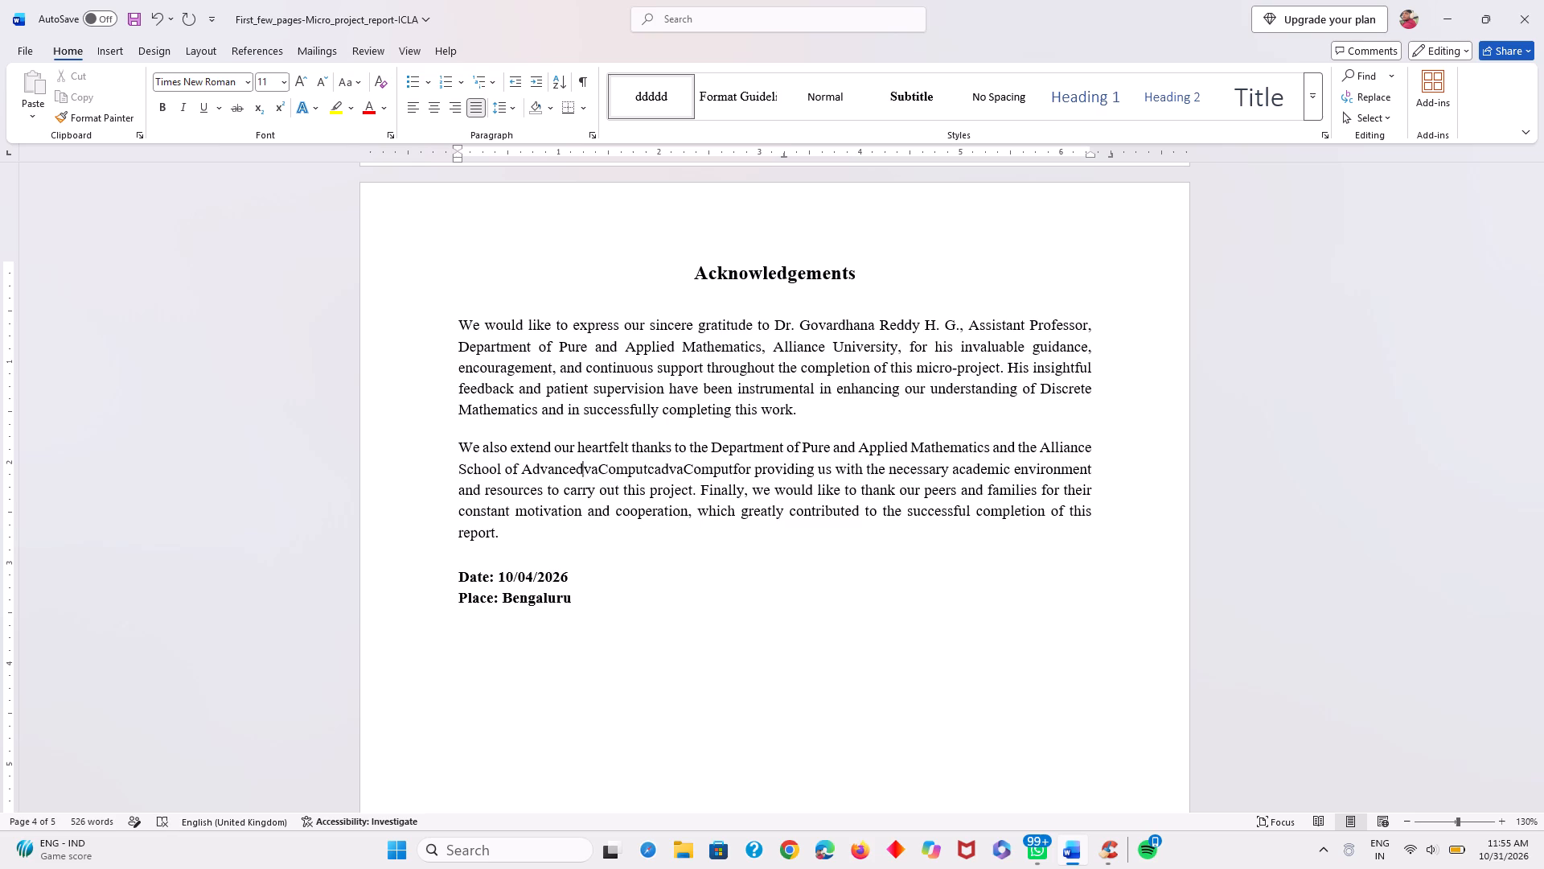
{"action": "key", "text": "Right"}
{"action": "key", "text": "Right"}
{"action": "key", "text": "BackSpace"}
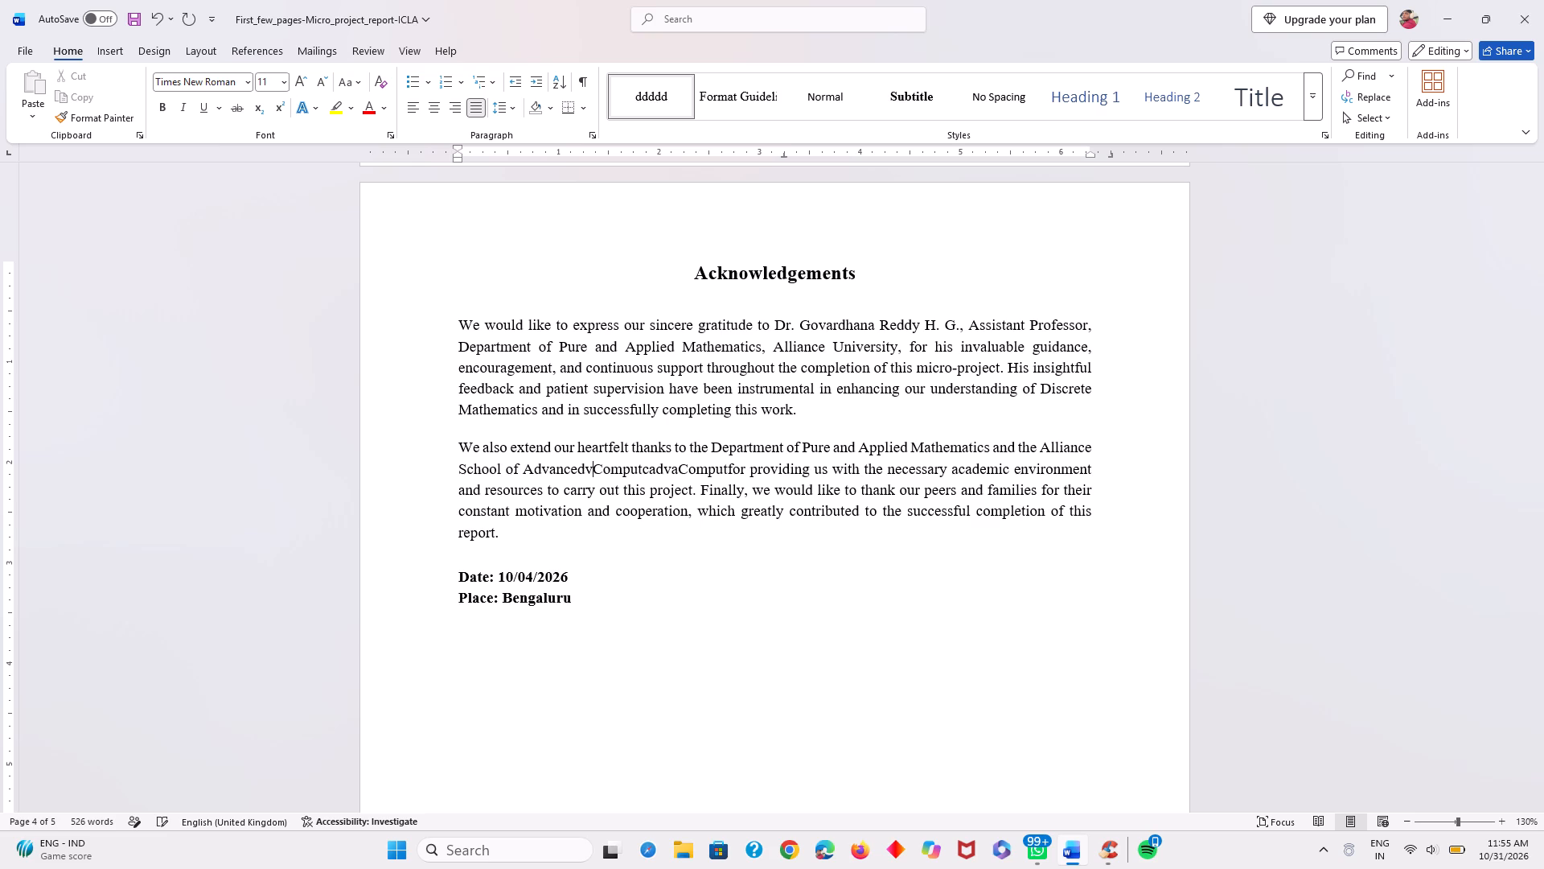
{"action": "key", "text": "BackSpace"}
{"action": "key", "text": "space"}
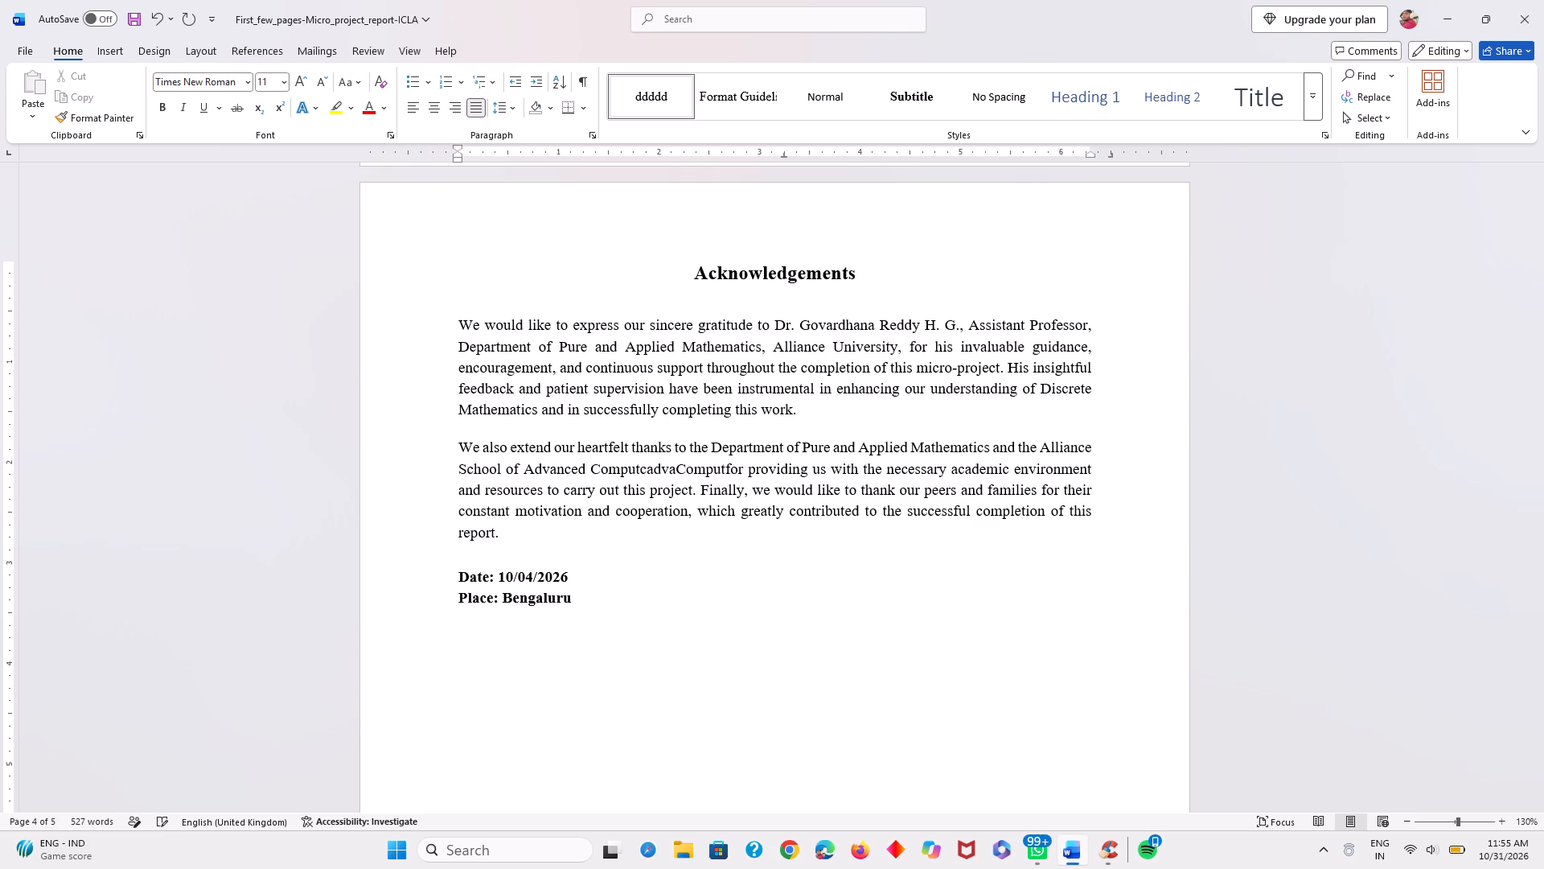
Replace the remaining garbled text after "Advanced" so the school name reads "Alliance School of Advanced Computing", with a space before "for".
{"action": "key", "text": "Right"}
{"action": "key", "text": "Right"}
{"action": "key", "text": "Right"}
{"action": "key", "text": "Right"}
{"action": "key", "text": "Right"}
{"action": "key", "text": "Right"}
{"action": "key", "text": "Right"}
{"action": "key", "text": "Right"}
{"action": "key", "text": "Right"}
{"action": "key", "text": "Right"}
{"action": "key", "text": "Right"}
{"action": "key", "text": "Right"}
{"action": "key", "text": "Right"}
{"action": "key", "text": "Right"}
{"action": "key", "text": "Right"}
{"action": "key", "text": "Right"}
{"action": "key", "text": "Right"}
{"action": "key", "text": "BackSpace"}
{"action": "key", "text": "BackSpace"}
{"action": "key", "text": "BackSpace"}
{"action": "key", "text": "BackSpace"}
{"action": "key", "text": "BackSpace"}
{"action": "key", "text": "BackSpace"}
{"action": "key", "text": "BackSpace"}
{"action": "key", "text": "BackSpace"}
{"action": "key", "text": "BackSpace"}
{"action": "key", "text": "BackSpace"}
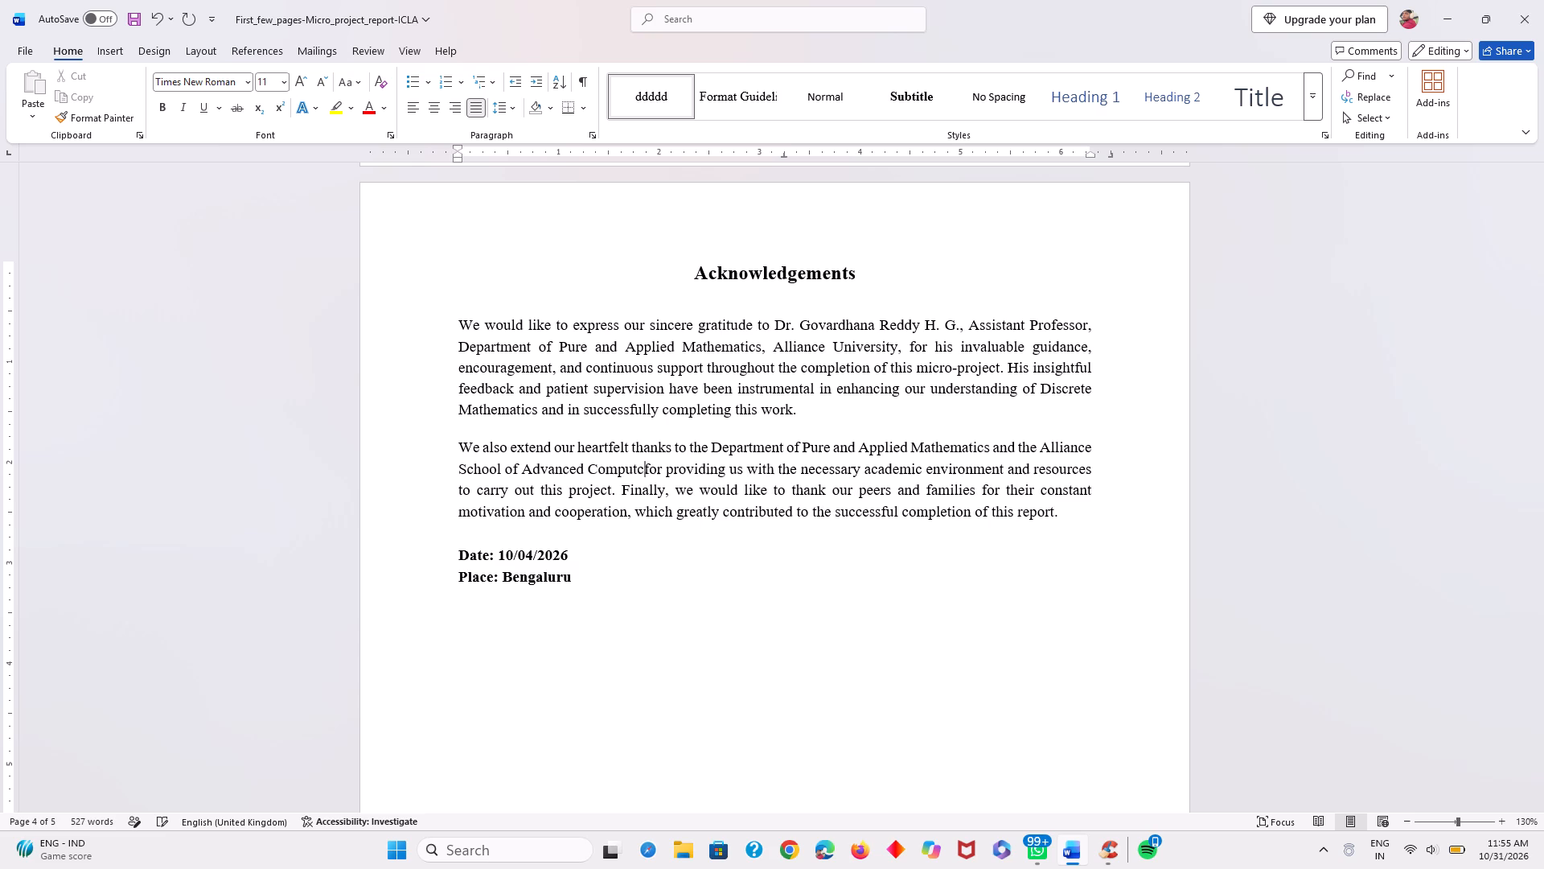
{"action": "key", "text": "BackSpace"}
{"action": "type", "text": "ing"}
{"action": "key", "text": "space"}
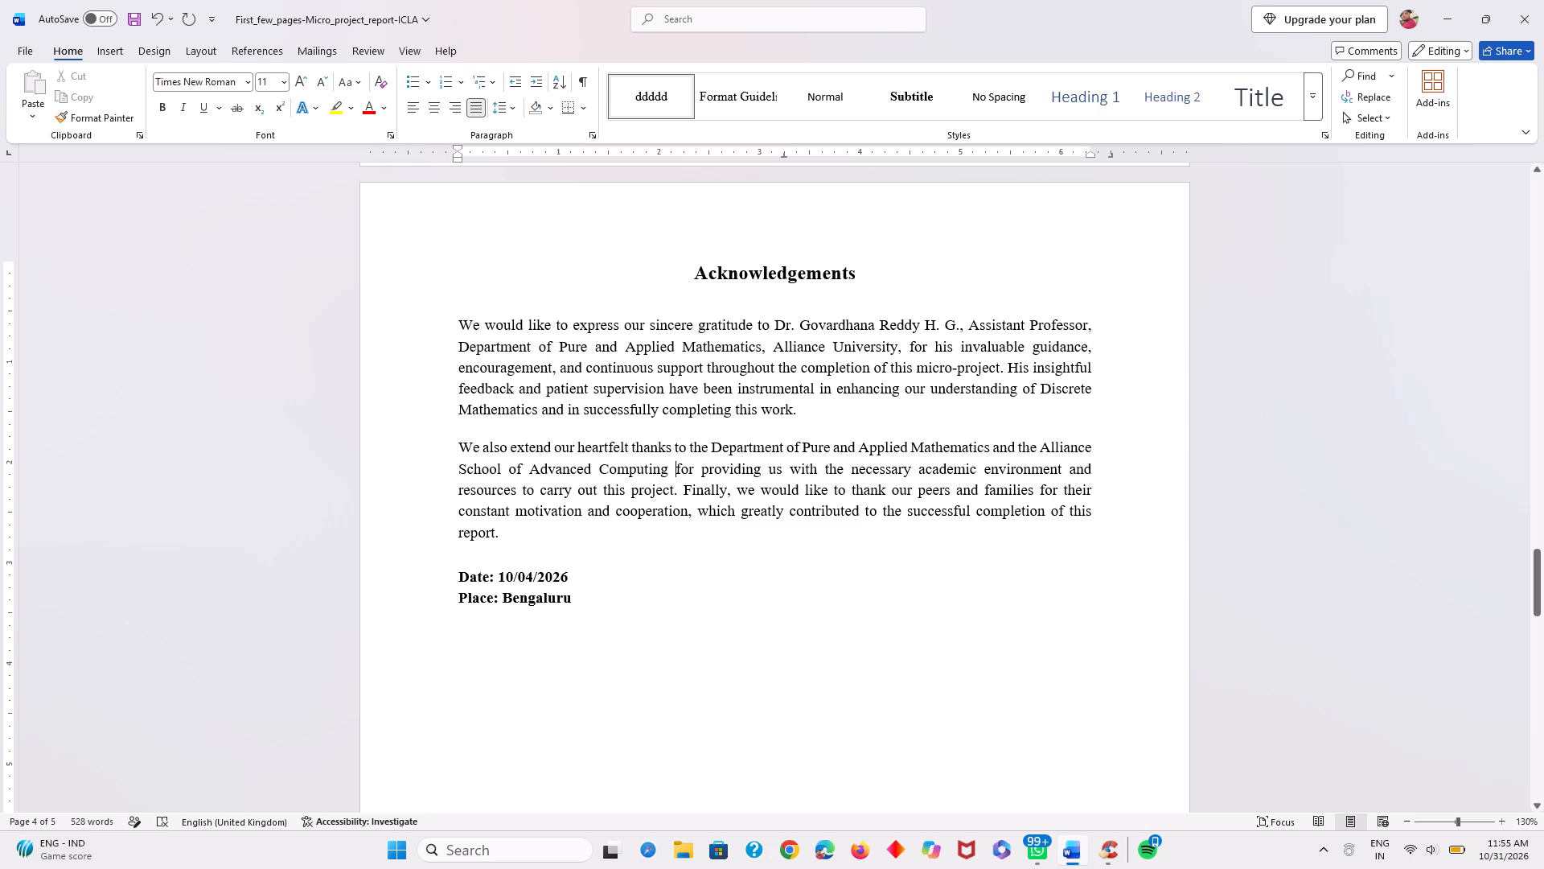
Review the whole report from the cover page through the declaration, certificate and acknowledgements to the end of the table of contents.
{"action": "scroll", "coordinate": [789, 571], "scroll_direction": "up", "scroll_amount": 8}
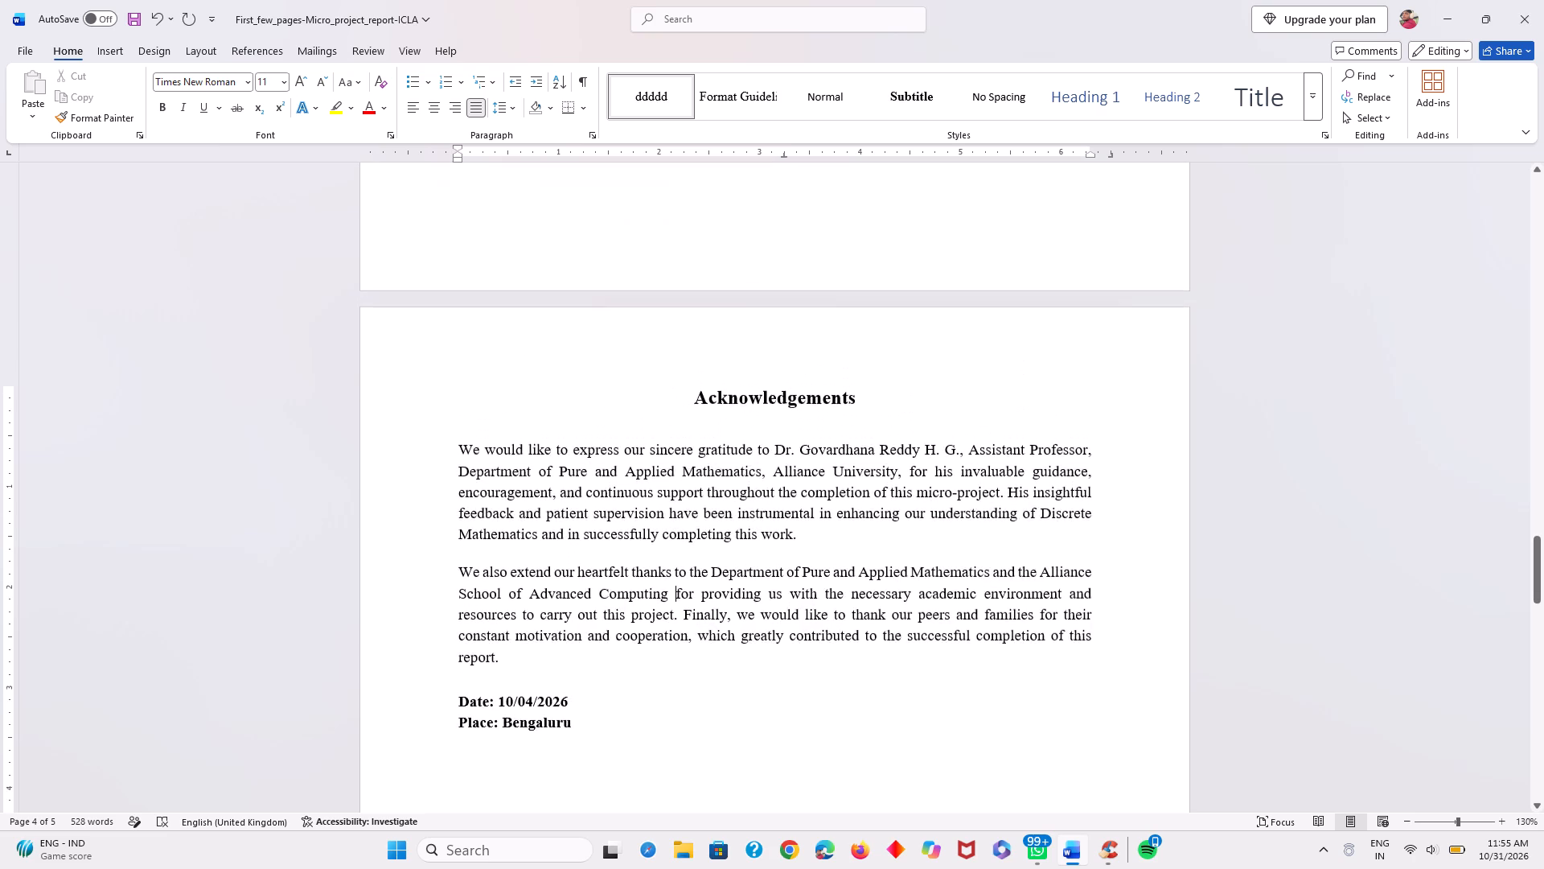
{"action": "scroll", "coordinate": [789, 571], "scroll_direction": "up", "scroll_amount": 16}
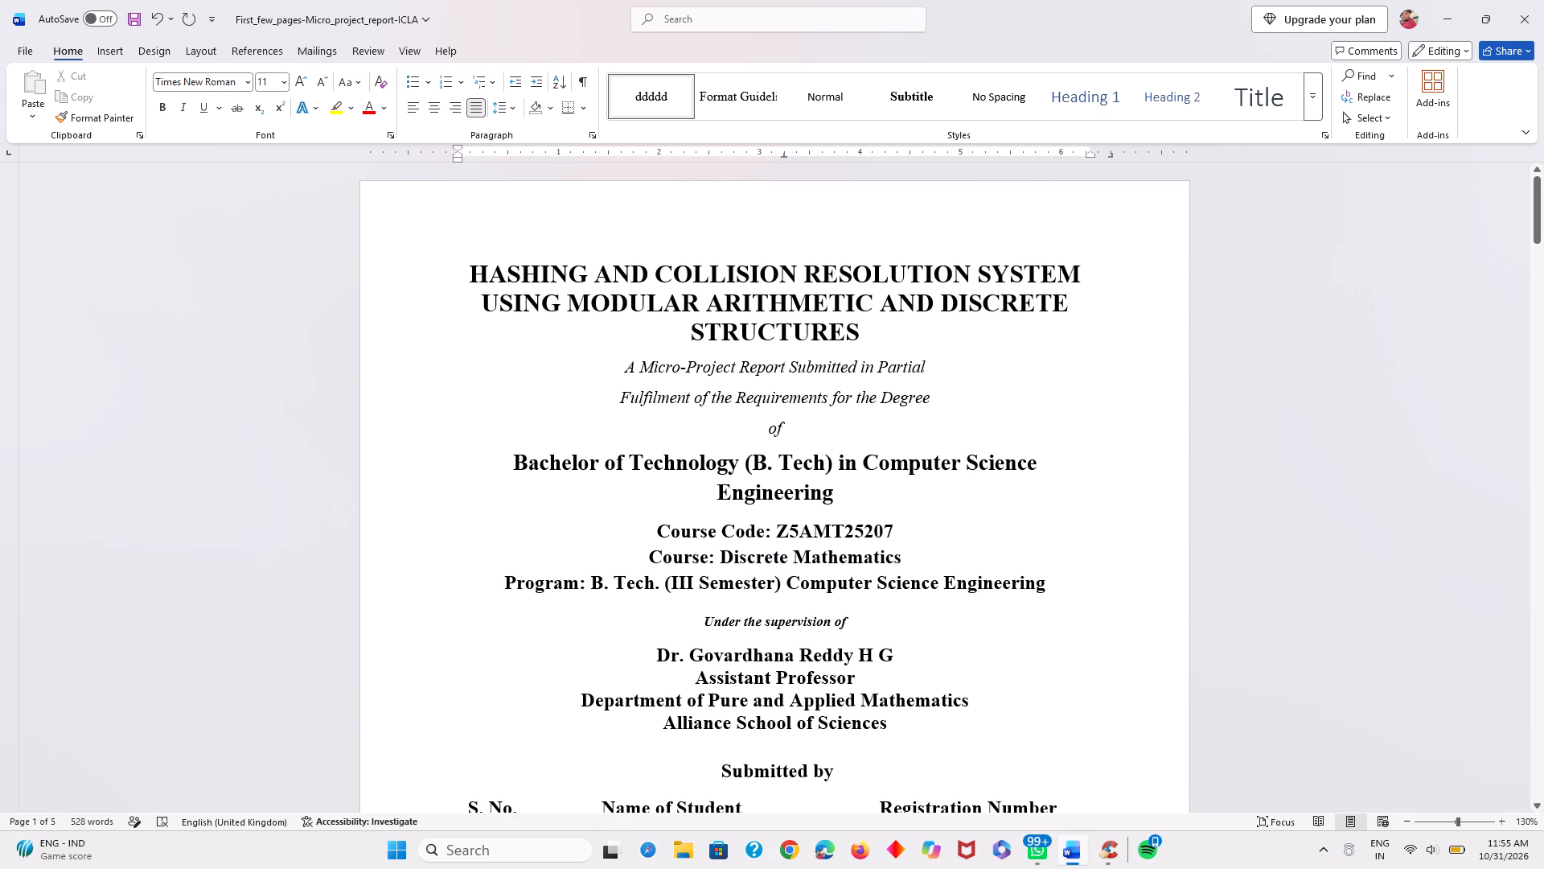
{"action": "scroll", "coordinate": [1168, 504], "scroll_direction": "down", "scroll_amount": 1}
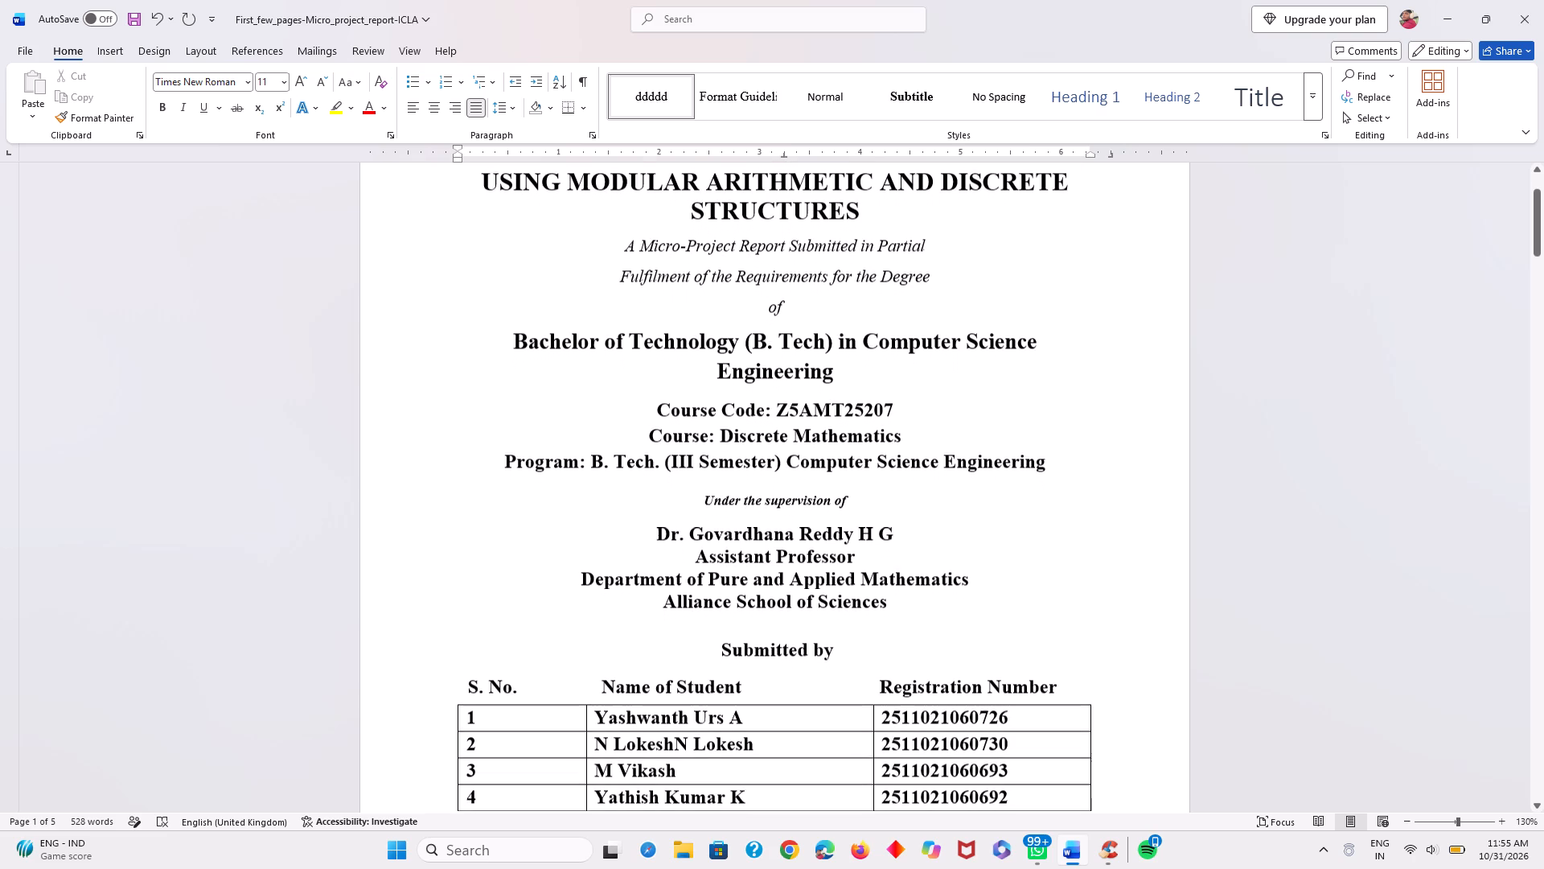
{"action": "scroll", "coordinate": [1168, 504], "scroll_direction": "down", "scroll_amount": 2}
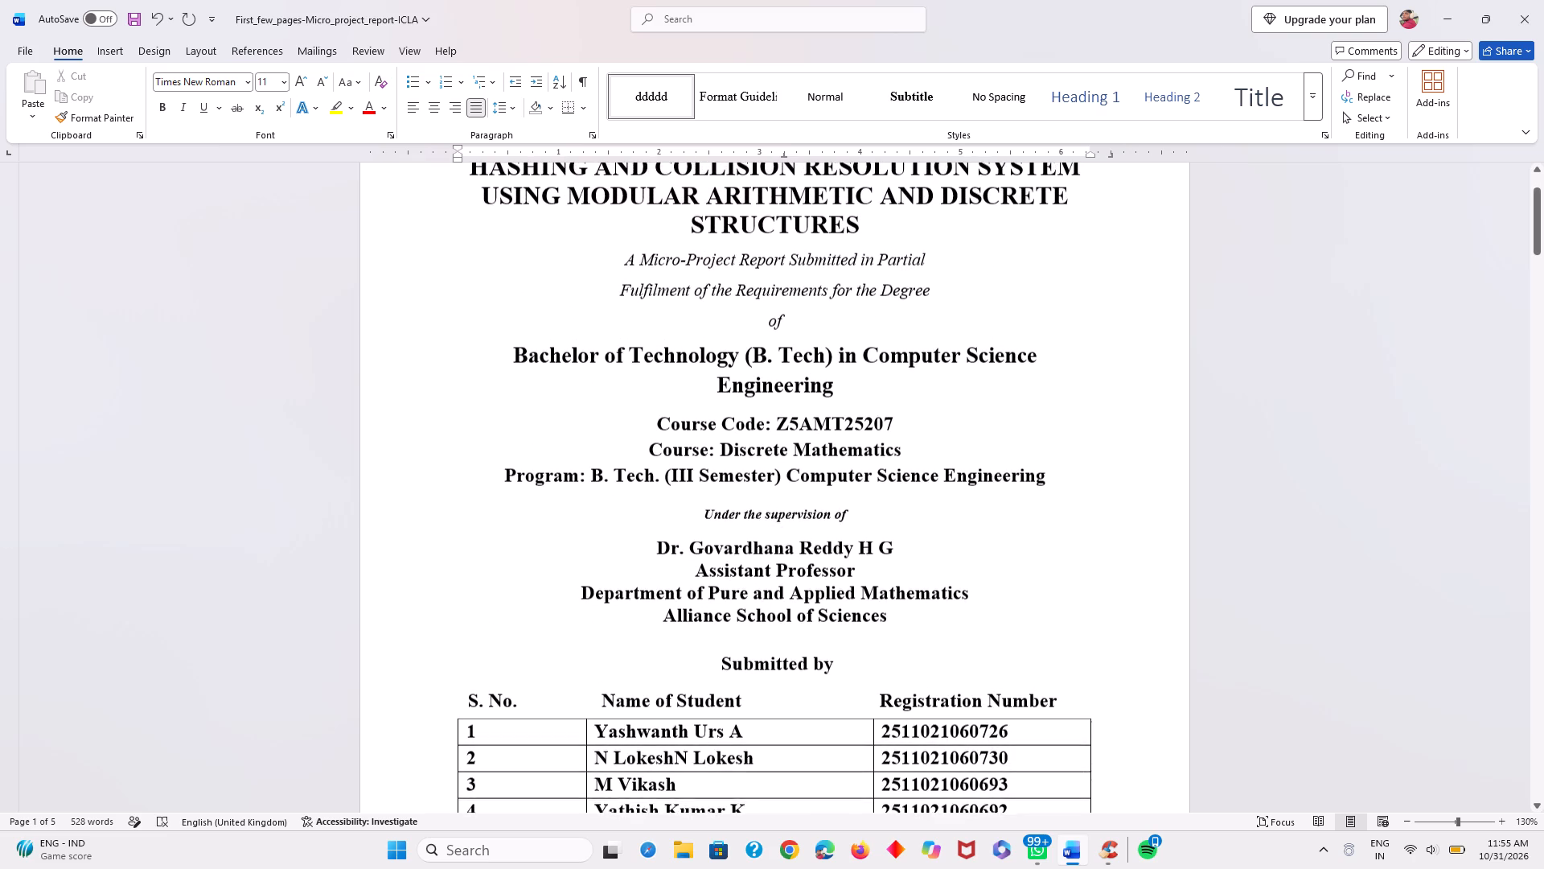
{"action": "scroll", "coordinate": [1168, 504], "scroll_direction": "down", "scroll_amount": 2}
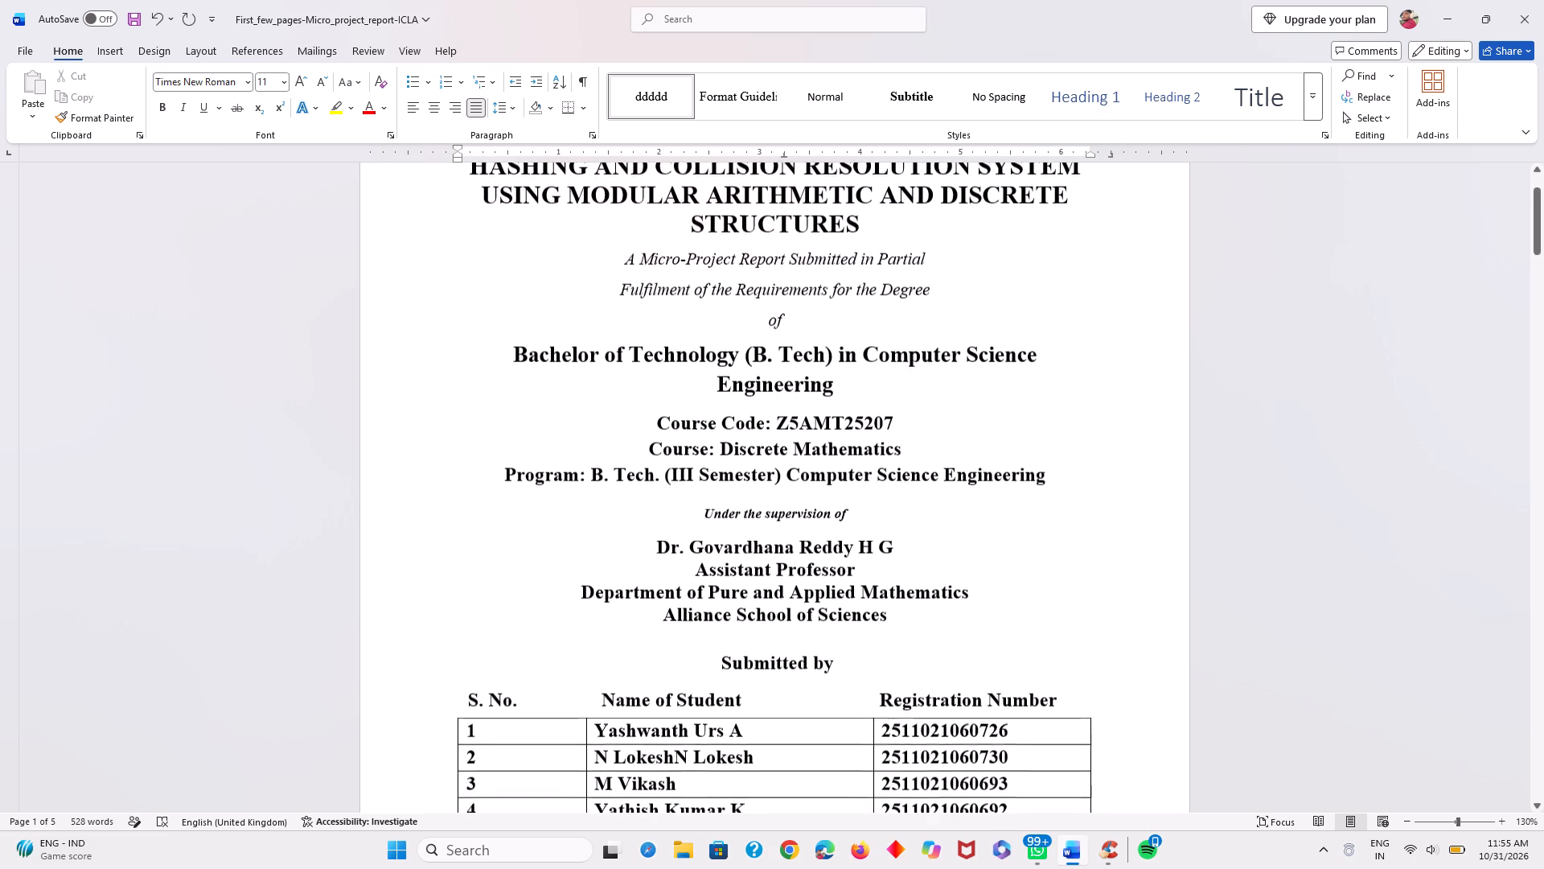
{"action": "scroll", "coordinate": [1168, 504], "scroll_direction": "down", "scroll_amount": 1}
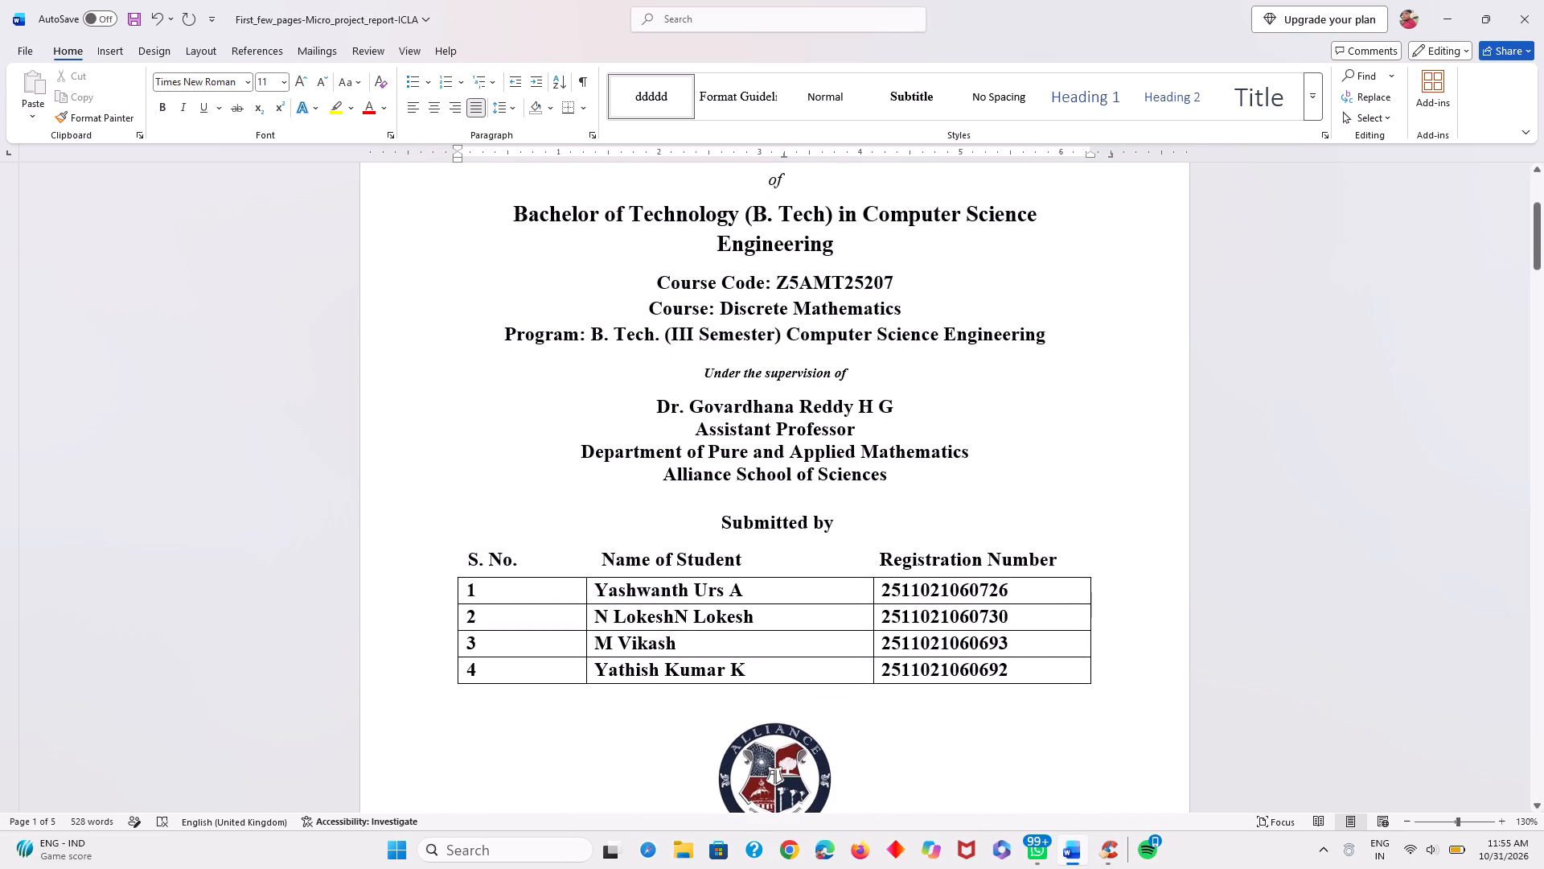
{"action": "scroll", "coordinate": [1168, 504], "scroll_direction": "down", "scroll_amount": 2}
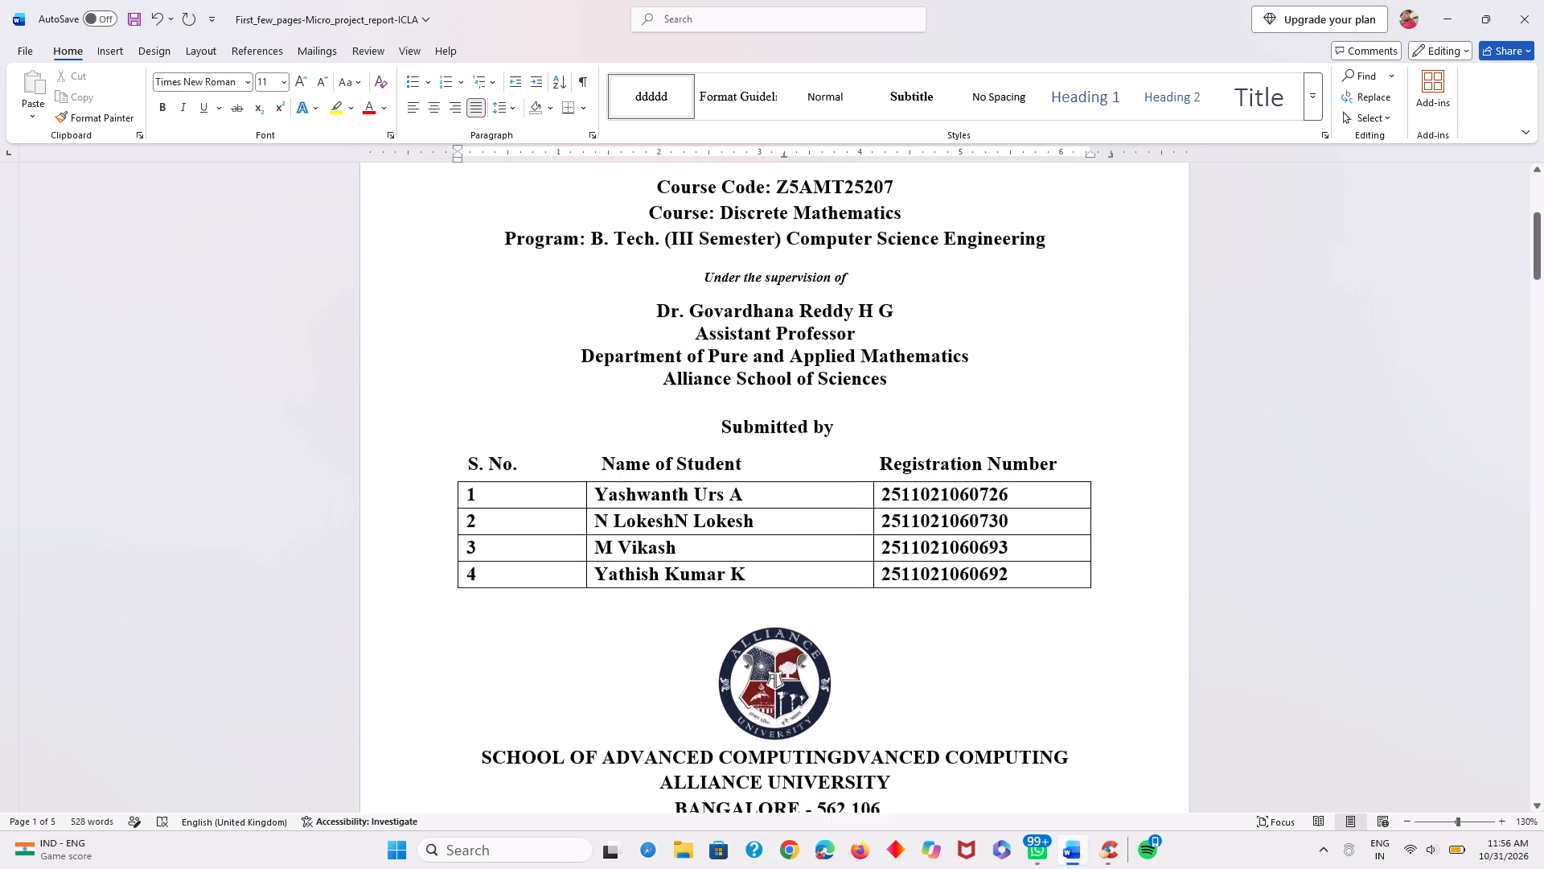
{"action": "scroll", "coordinate": [1168, 504], "scroll_direction": "down", "scroll_amount": 1}
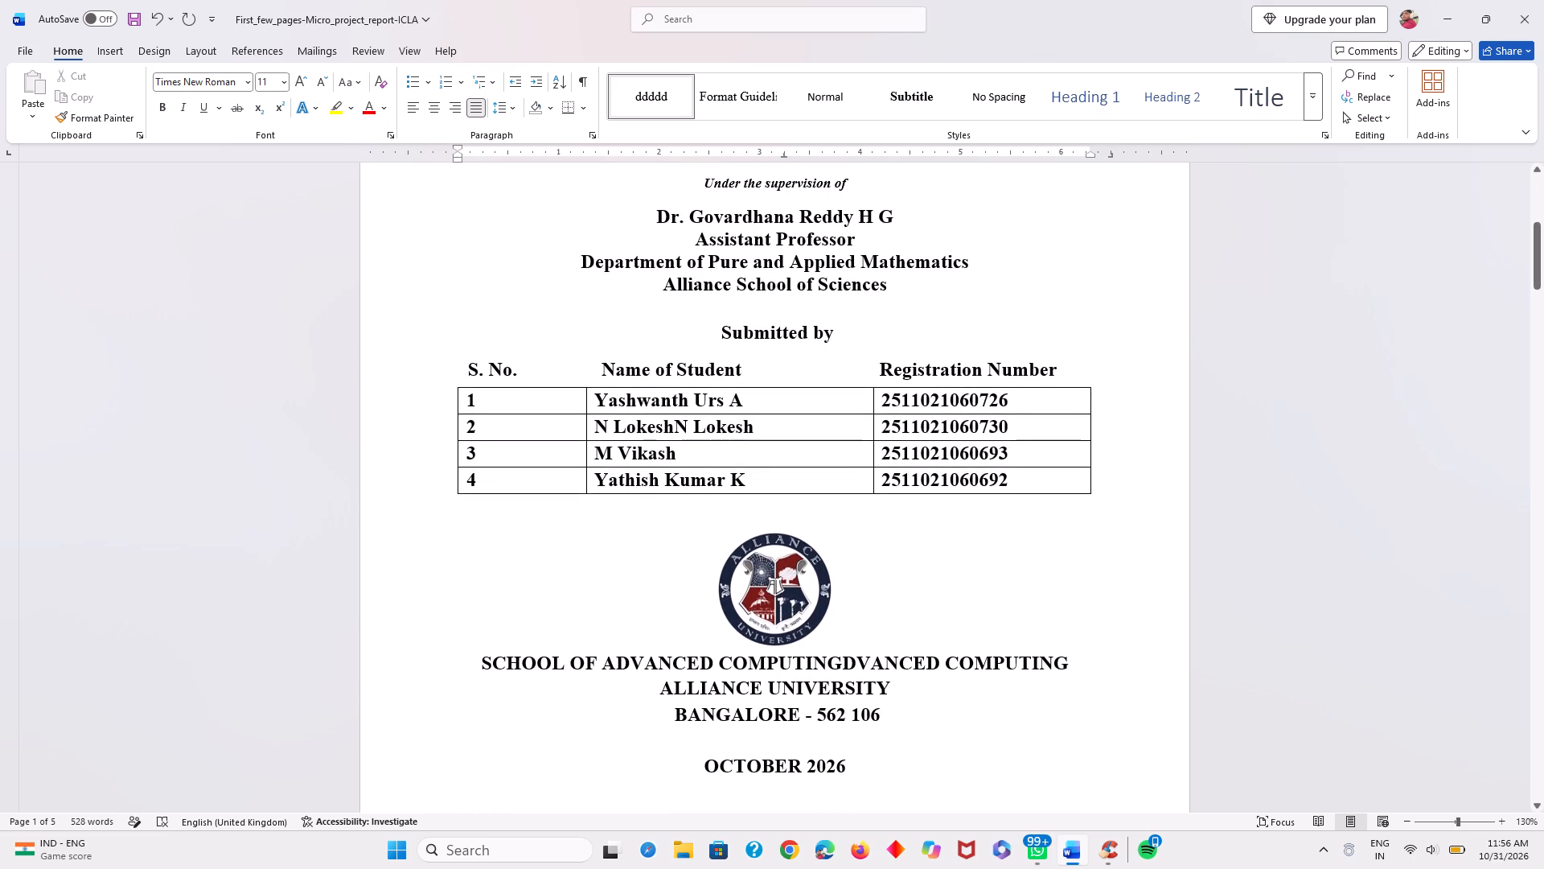
{"action": "scroll", "coordinate": [1168, 504], "scroll_direction": "down", "scroll_amount": 1}
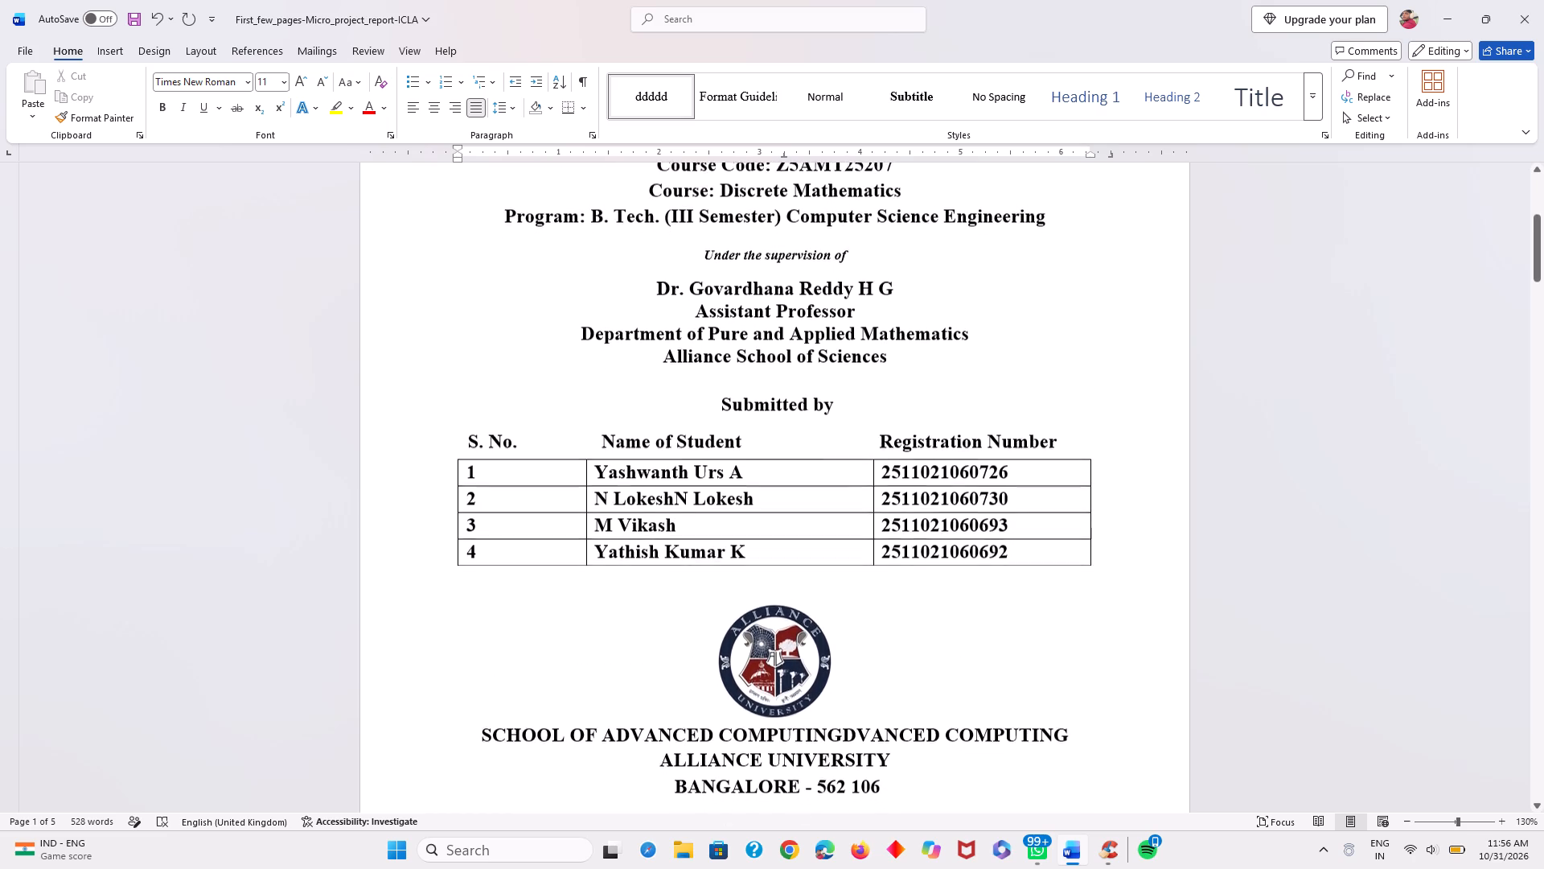
{"action": "scroll", "coordinate": [1168, 504], "scroll_direction": "down", "scroll_amount": 2}
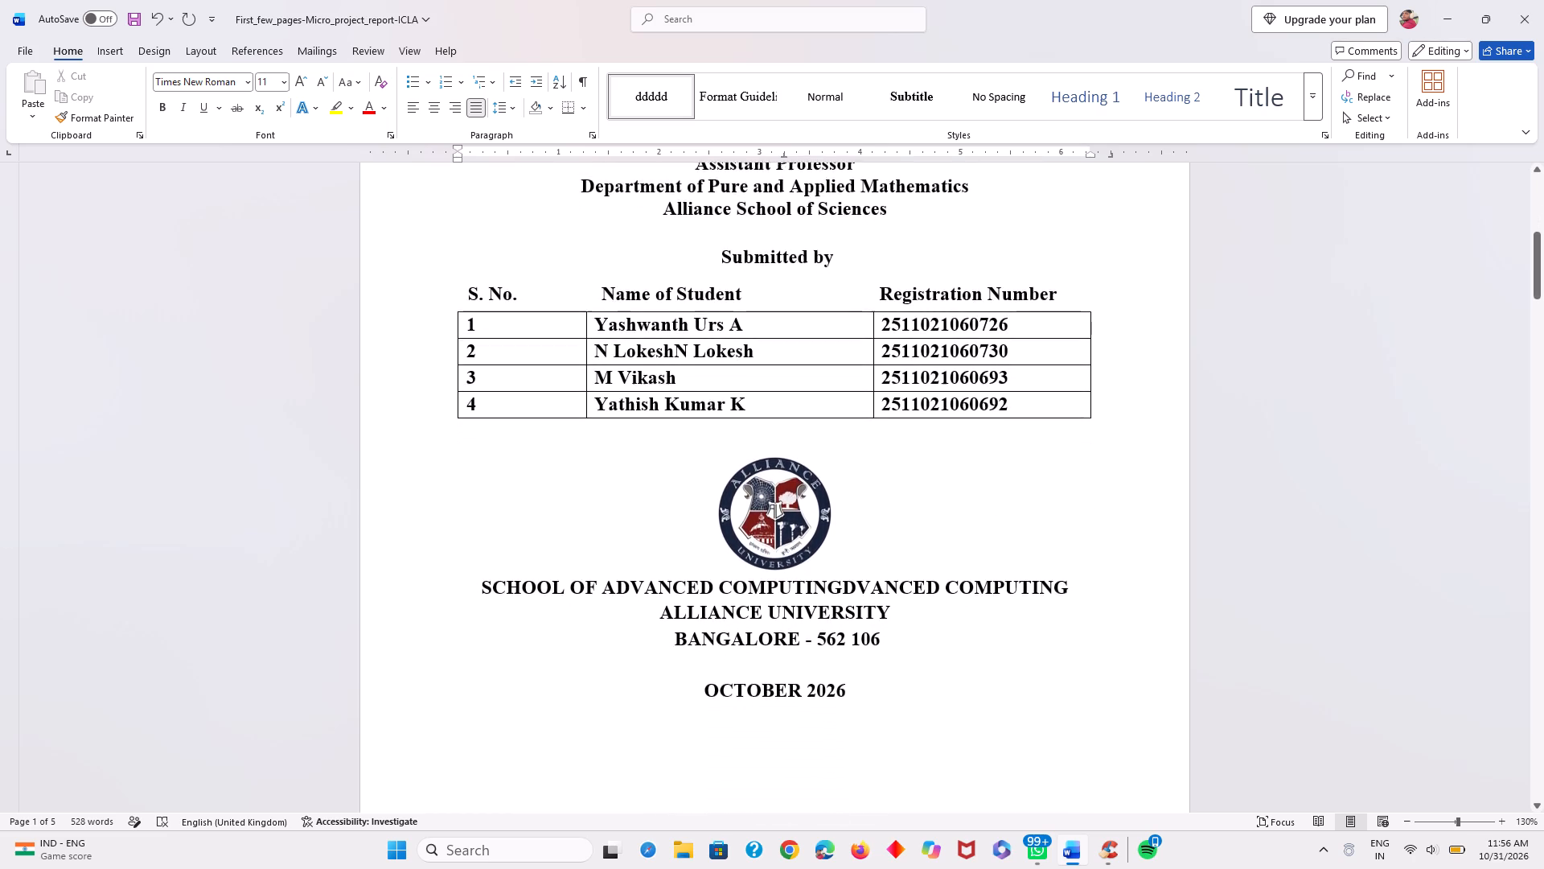
{"action": "scroll", "coordinate": [1168, 504], "scroll_direction": "down", "scroll_amount": 4}
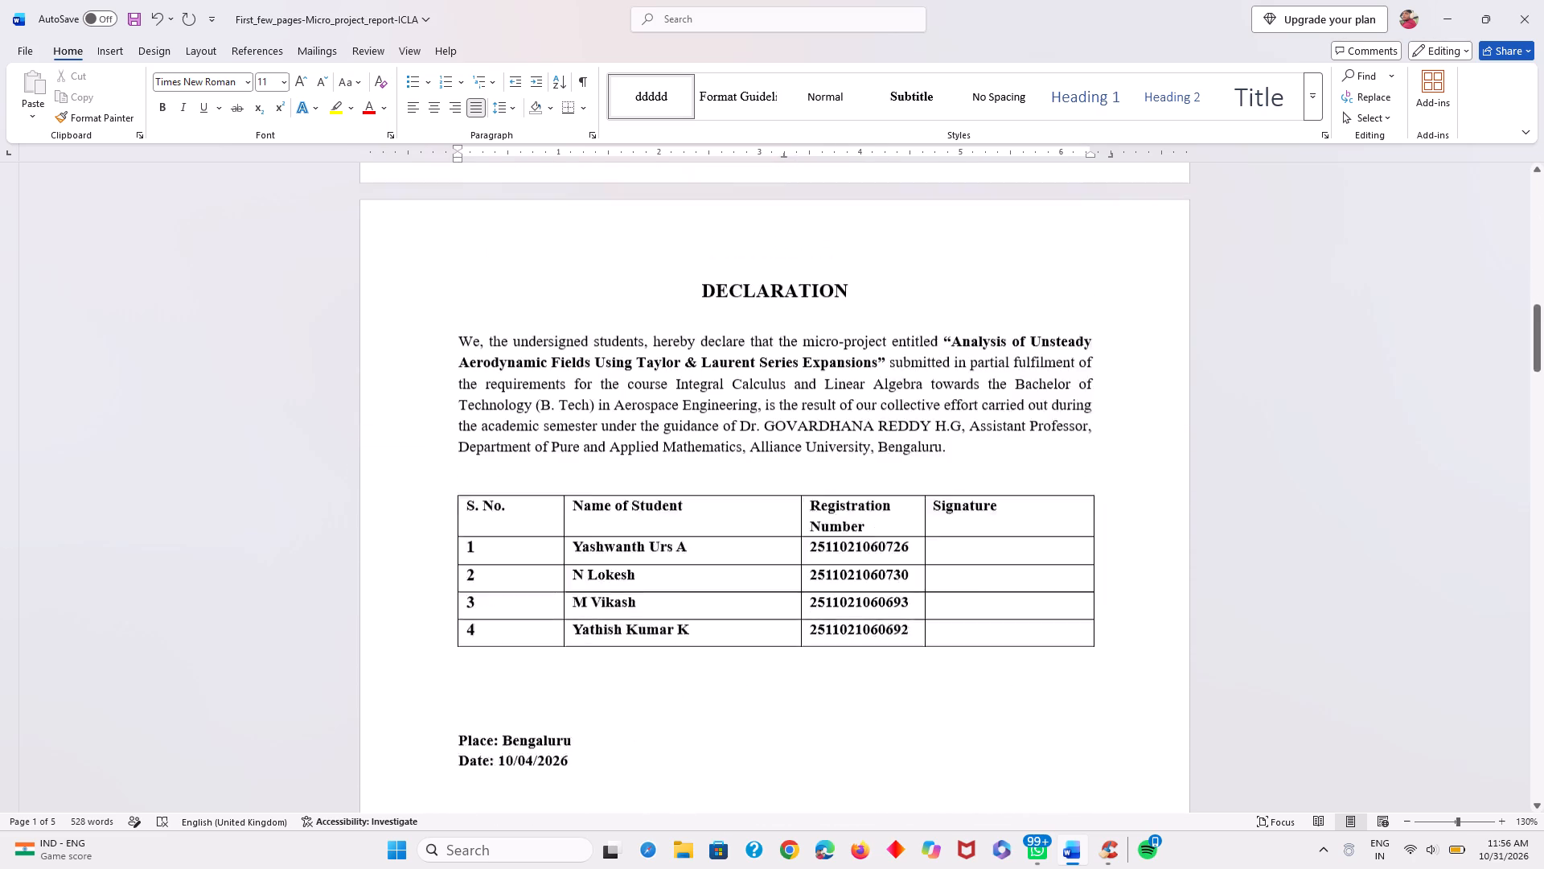
{"action": "scroll", "coordinate": [1168, 504], "scroll_direction": "down", "scroll_amount": 8}
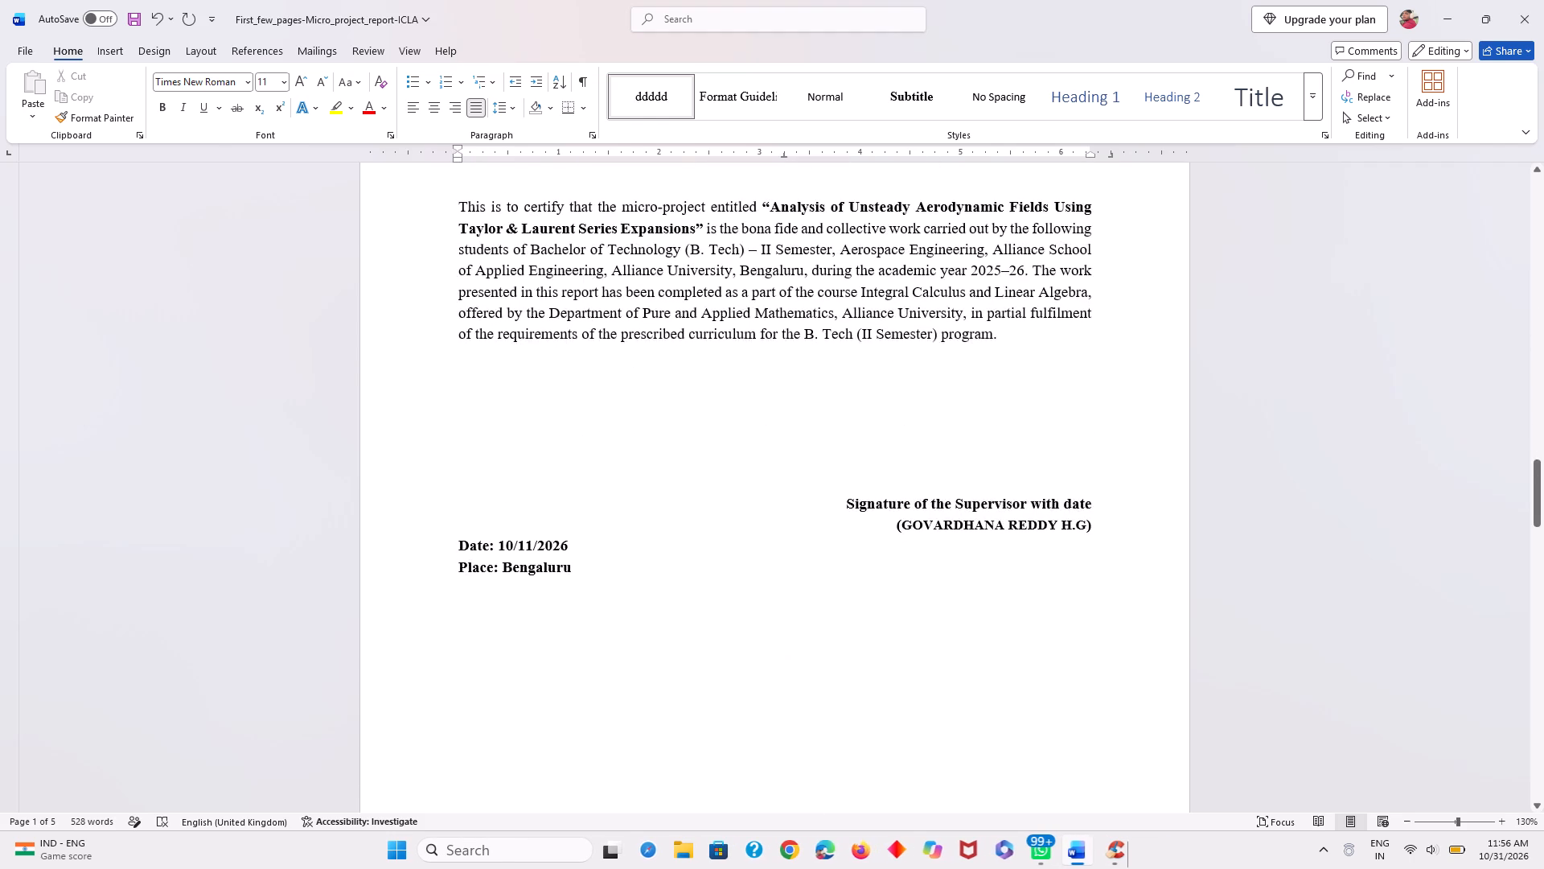
{"action": "scroll", "coordinate": [1168, 504], "scroll_direction": "down", "scroll_amount": 5}
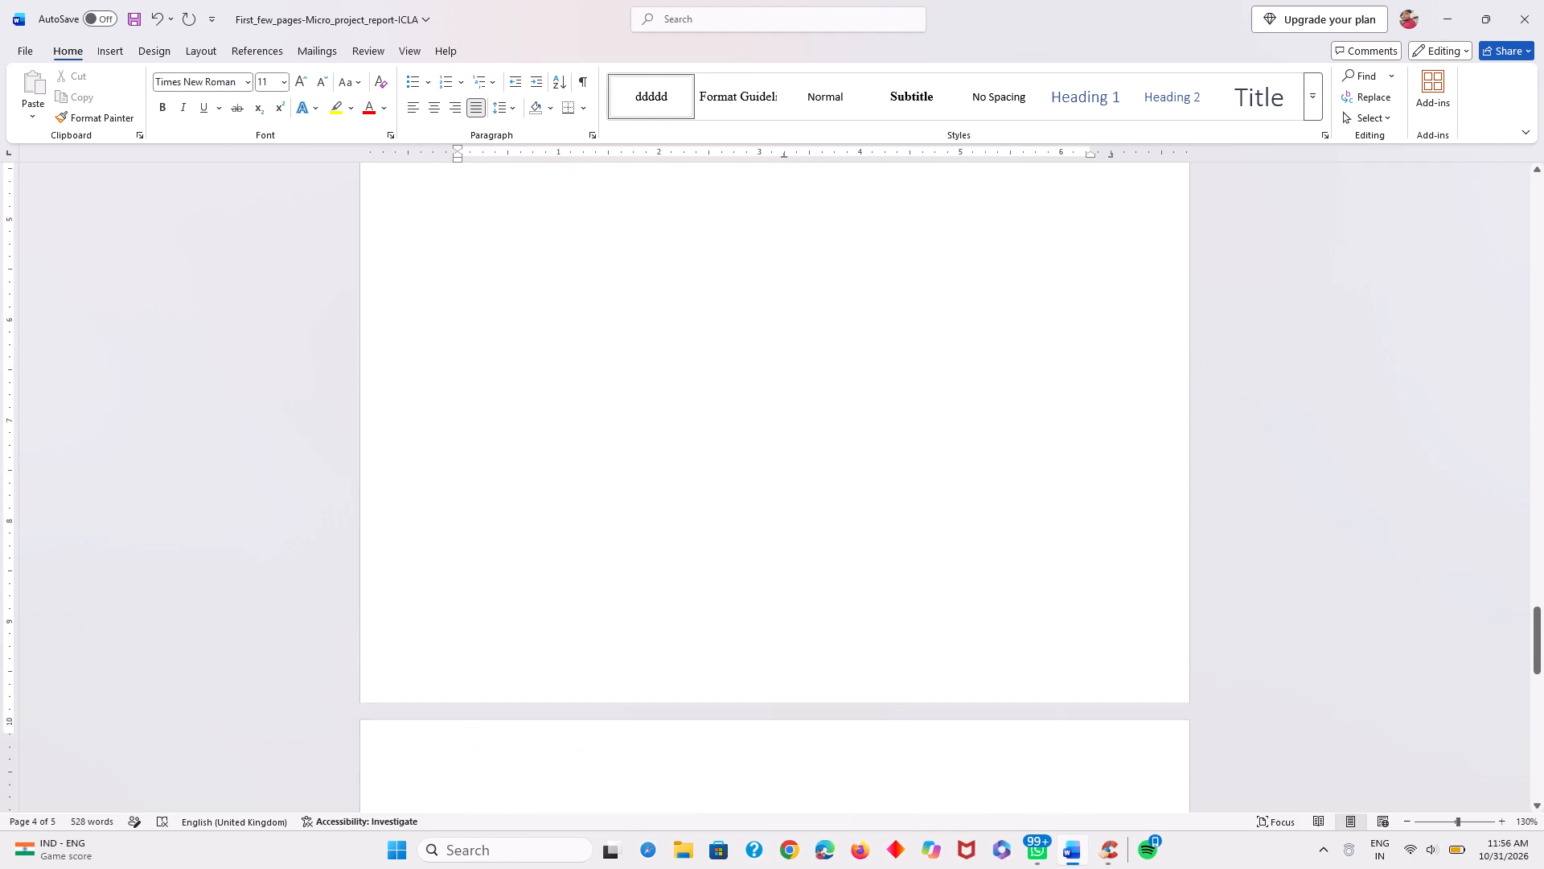
{"action": "scroll", "coordinate": [1168, 504], "scroll_direction": "down", "scroll_amount": 1}
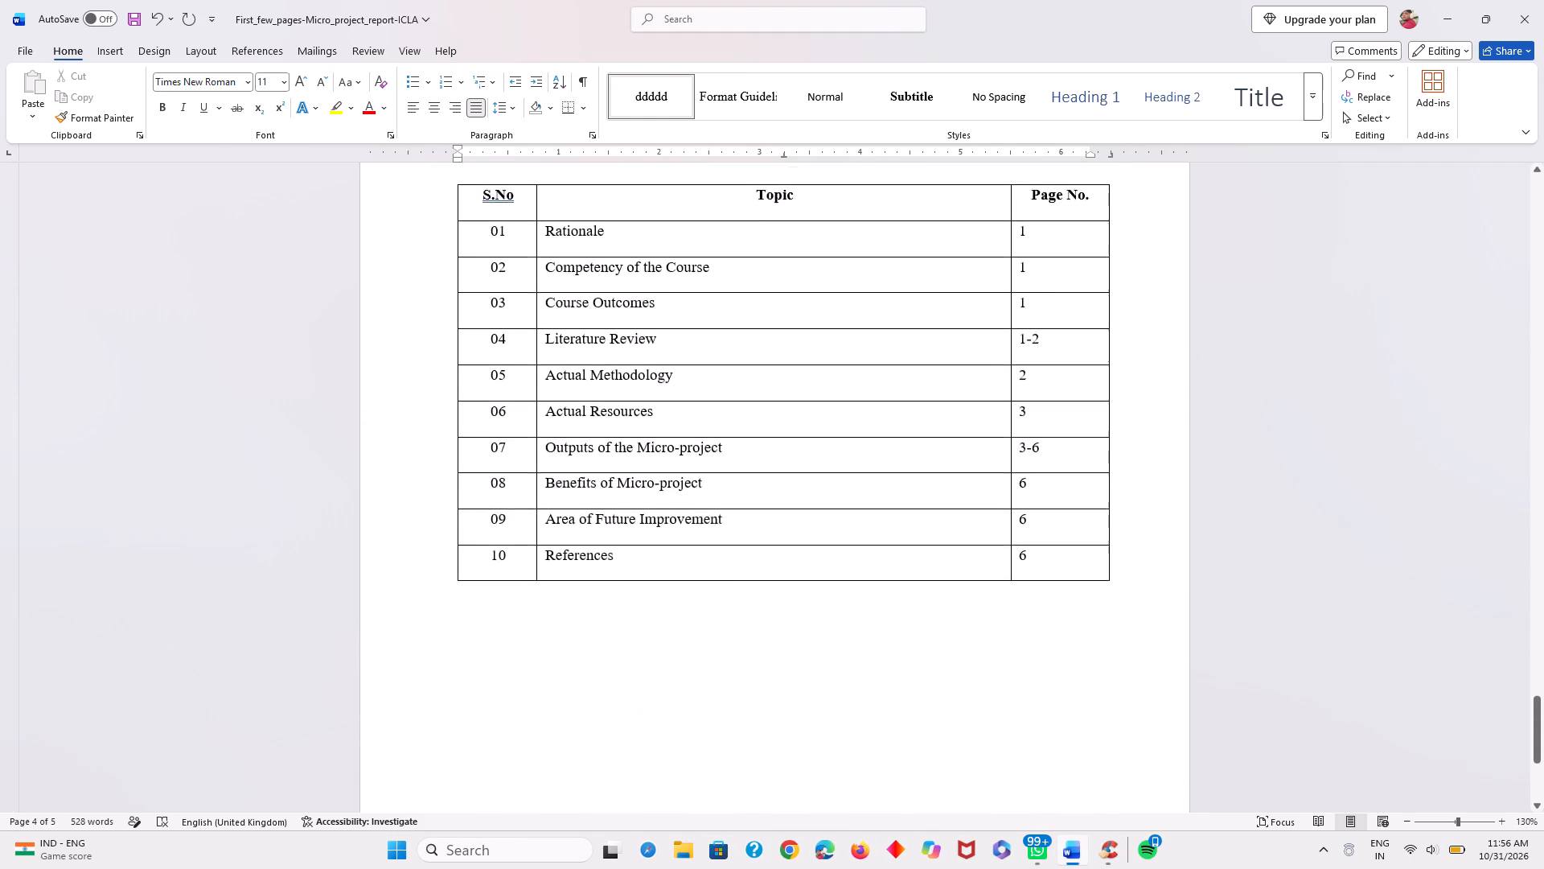
{"action": "scroll", "coordinate": [1168, 504], "scroll_direction": "down", "scroll_amount": 5}
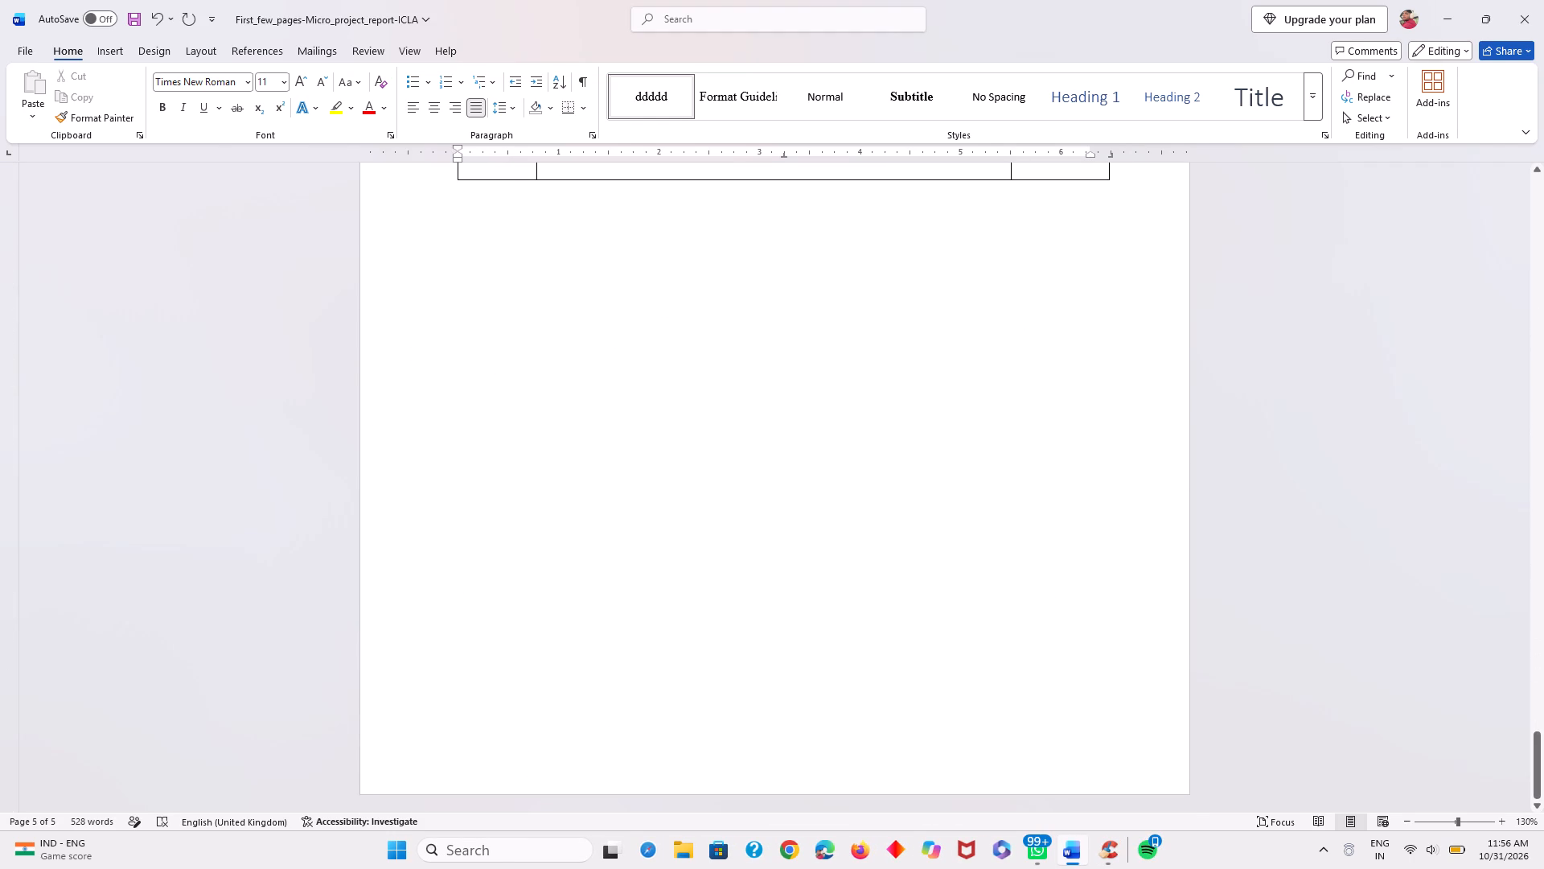
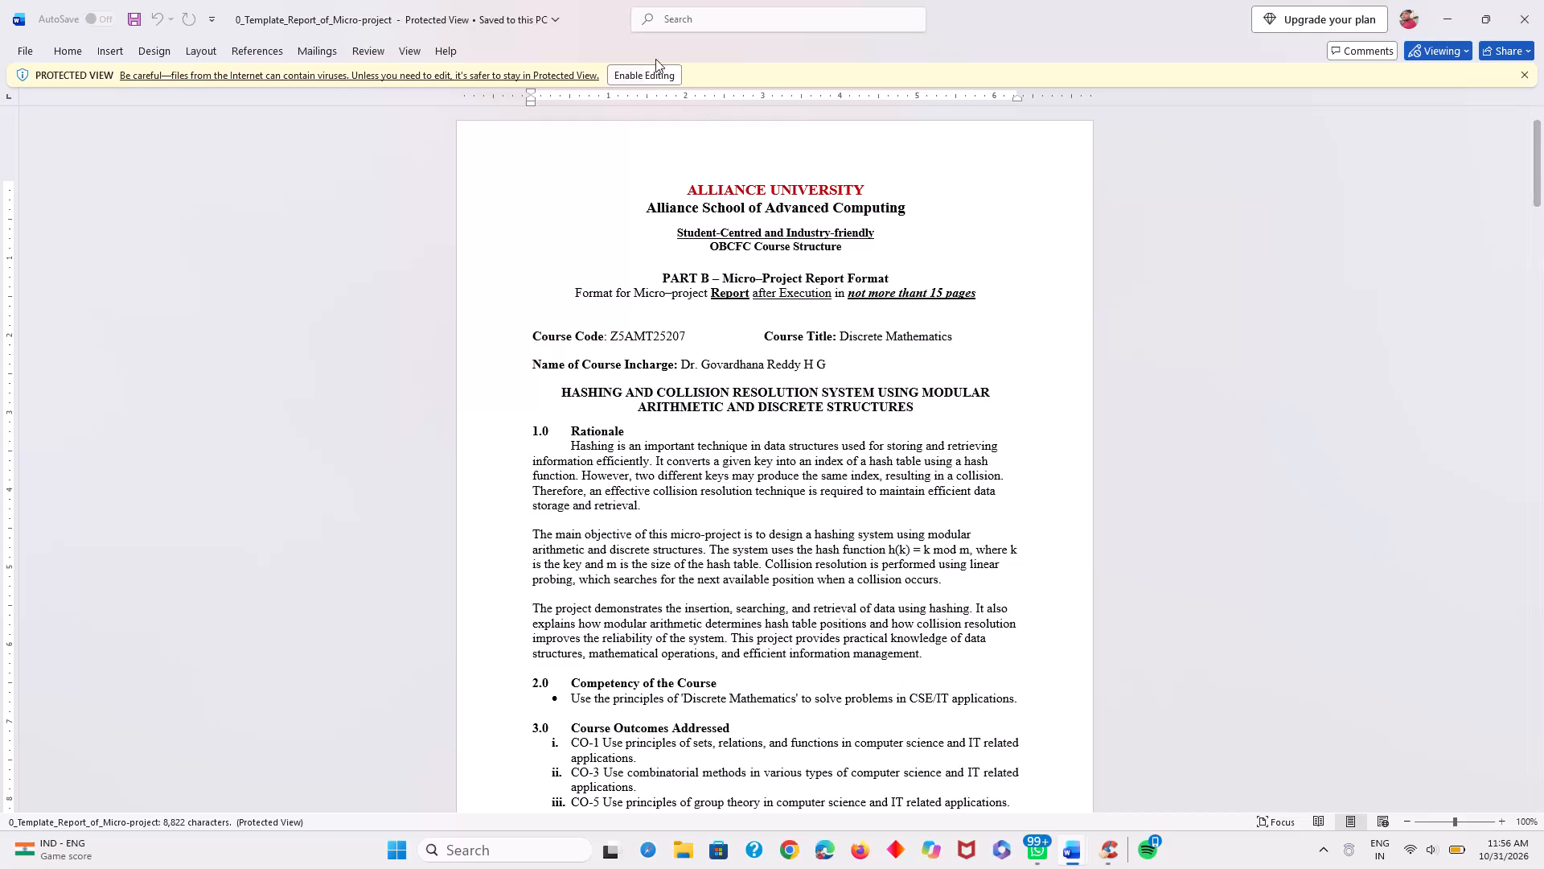
Enable editing for the protected micro-project report template.
{"action": "left_click", "coordinate": [656, 69]}
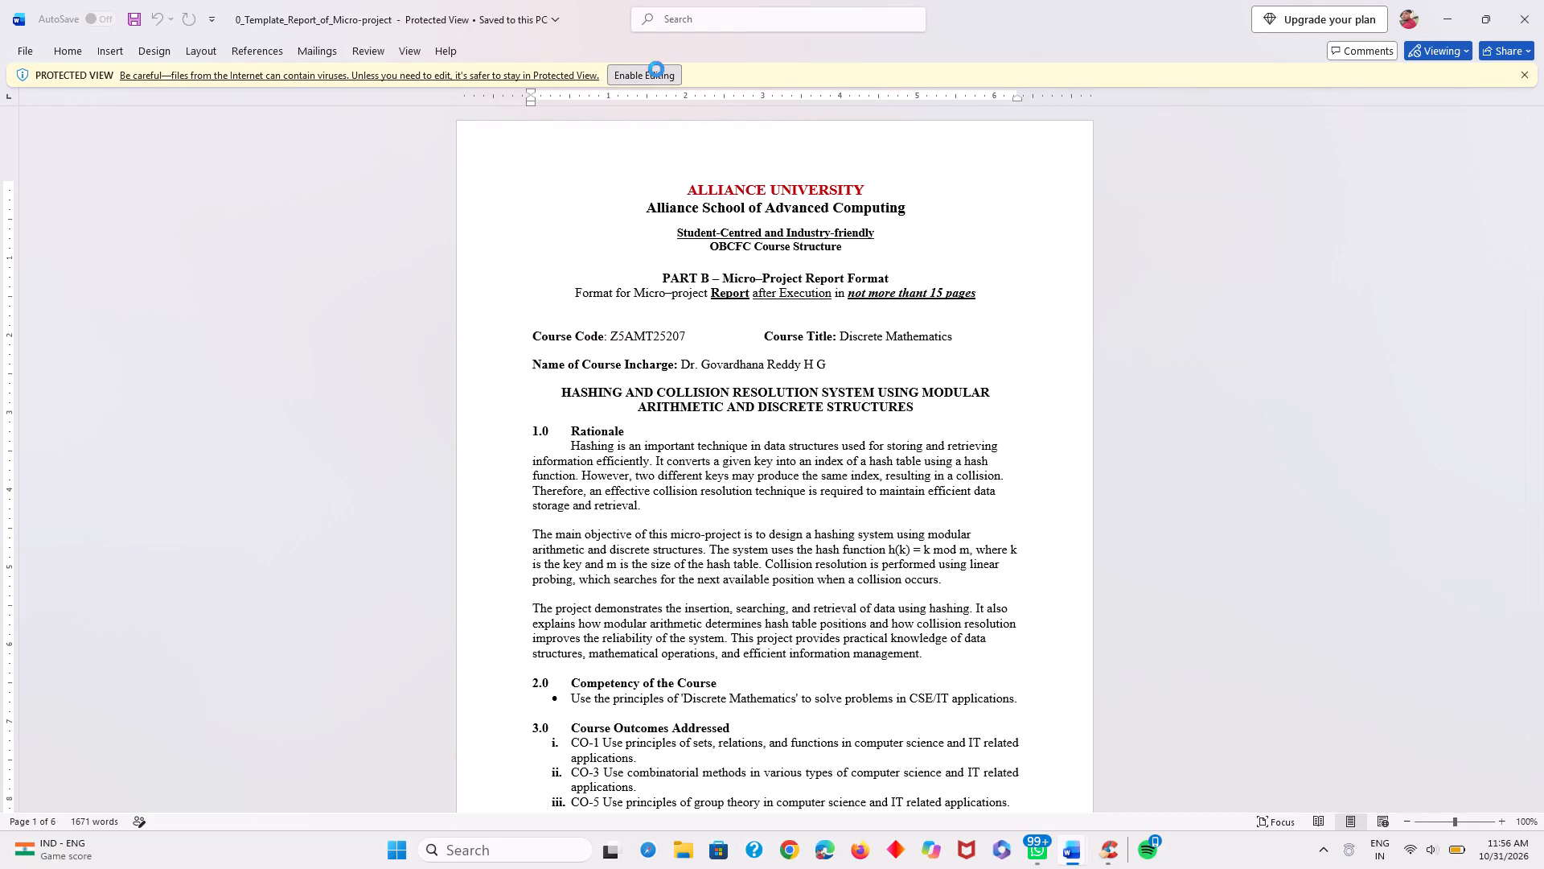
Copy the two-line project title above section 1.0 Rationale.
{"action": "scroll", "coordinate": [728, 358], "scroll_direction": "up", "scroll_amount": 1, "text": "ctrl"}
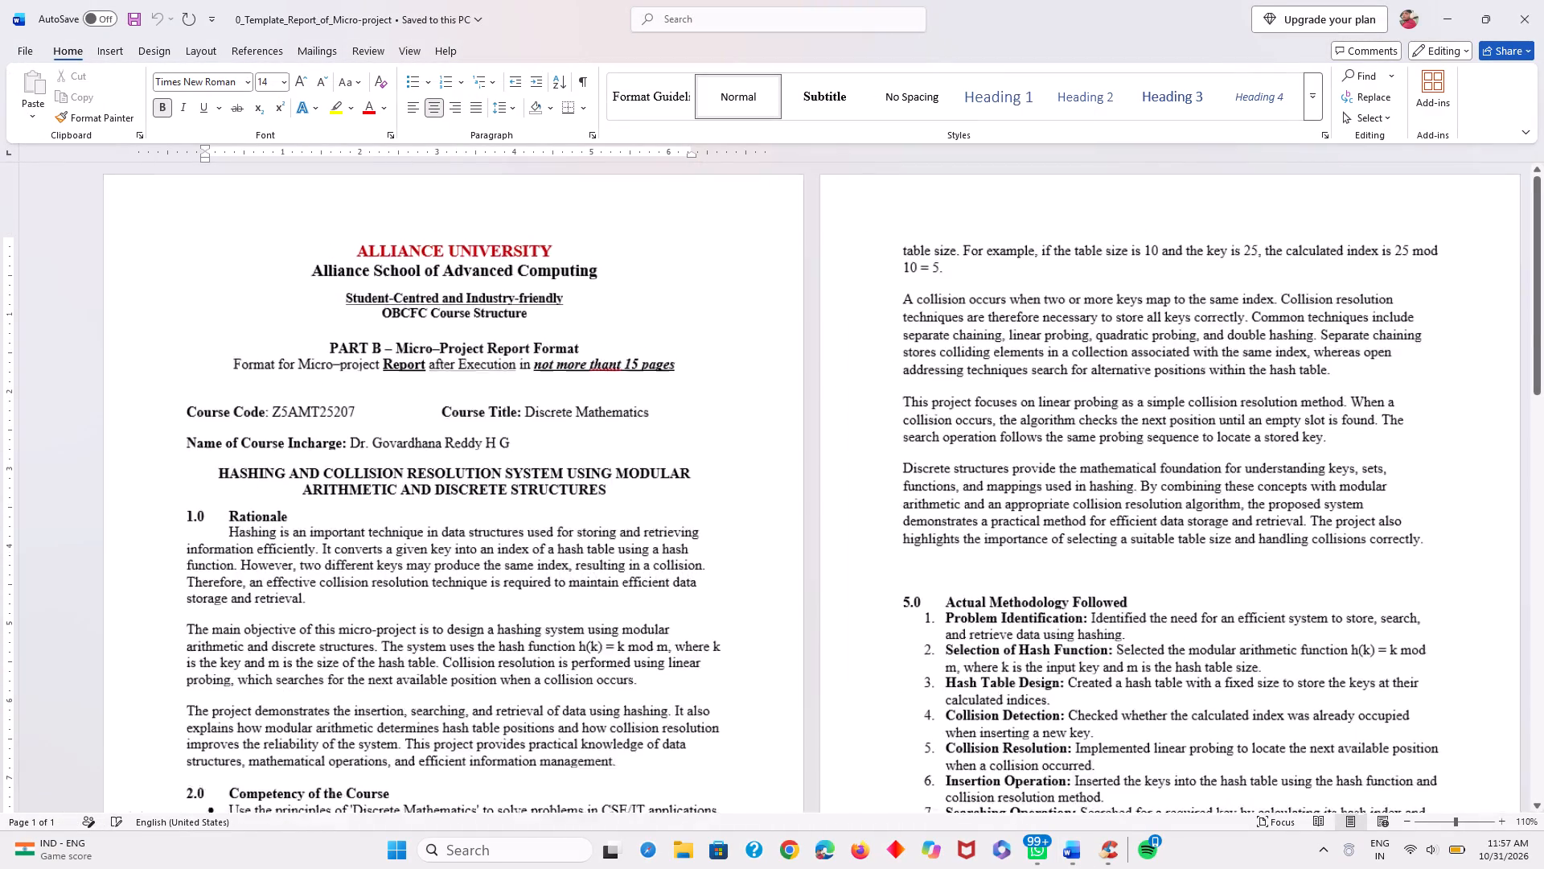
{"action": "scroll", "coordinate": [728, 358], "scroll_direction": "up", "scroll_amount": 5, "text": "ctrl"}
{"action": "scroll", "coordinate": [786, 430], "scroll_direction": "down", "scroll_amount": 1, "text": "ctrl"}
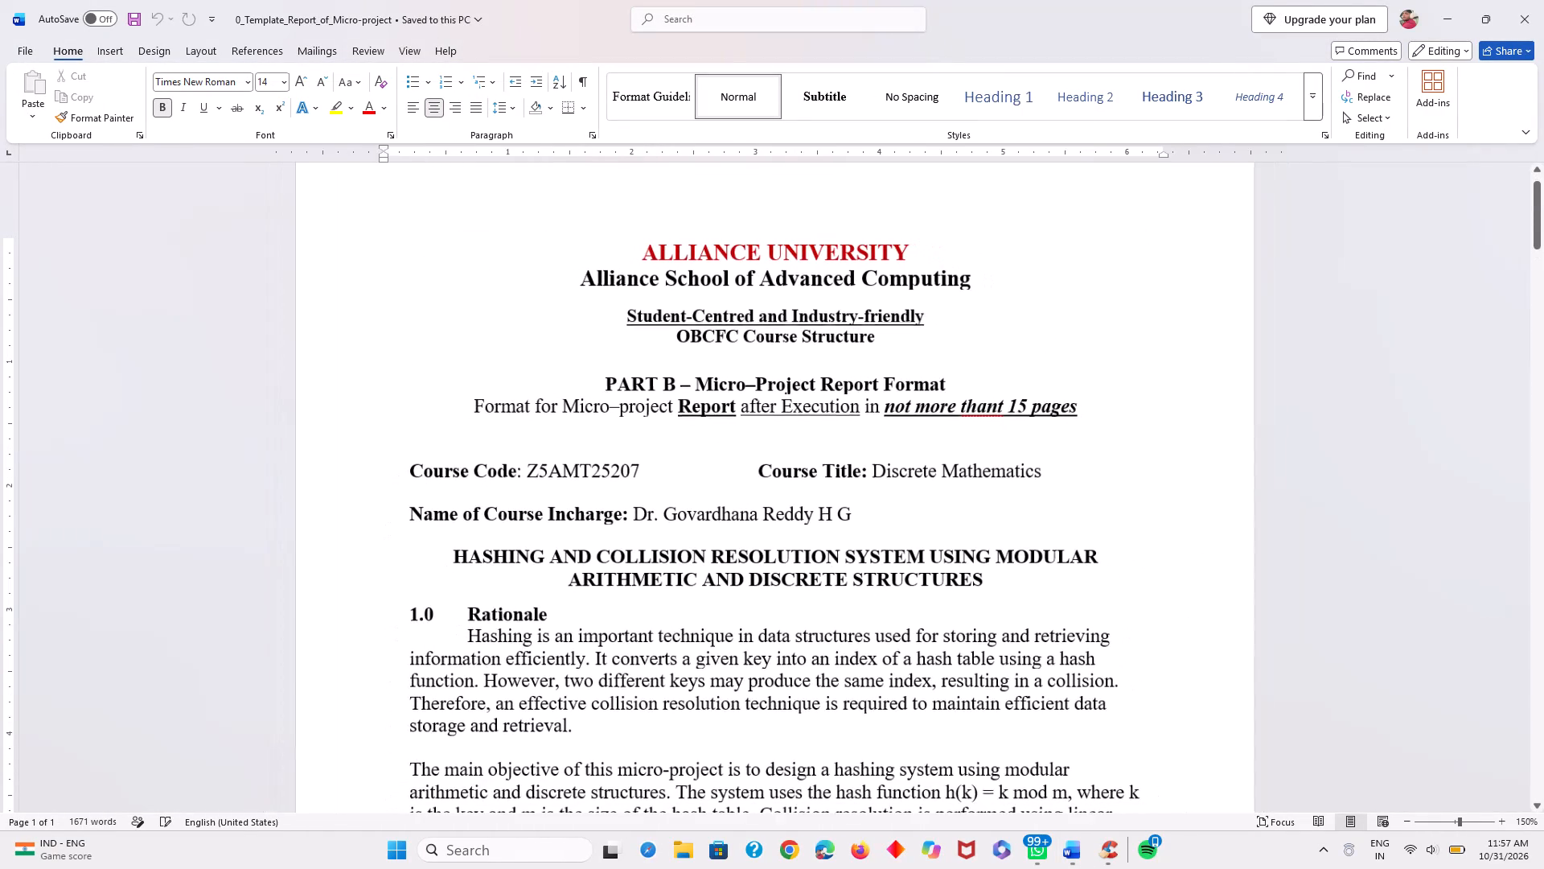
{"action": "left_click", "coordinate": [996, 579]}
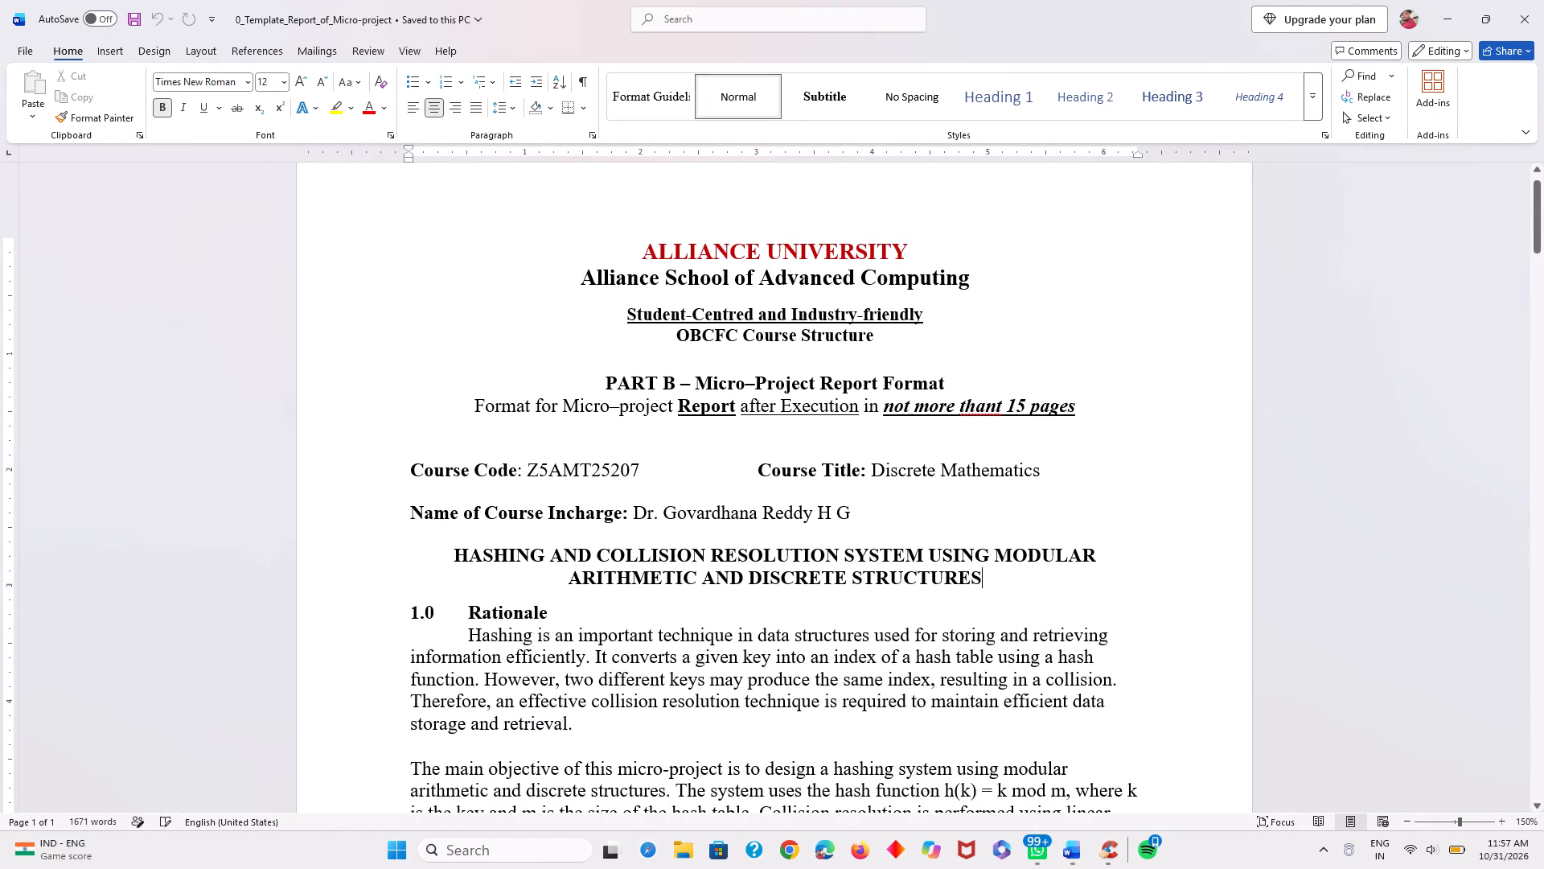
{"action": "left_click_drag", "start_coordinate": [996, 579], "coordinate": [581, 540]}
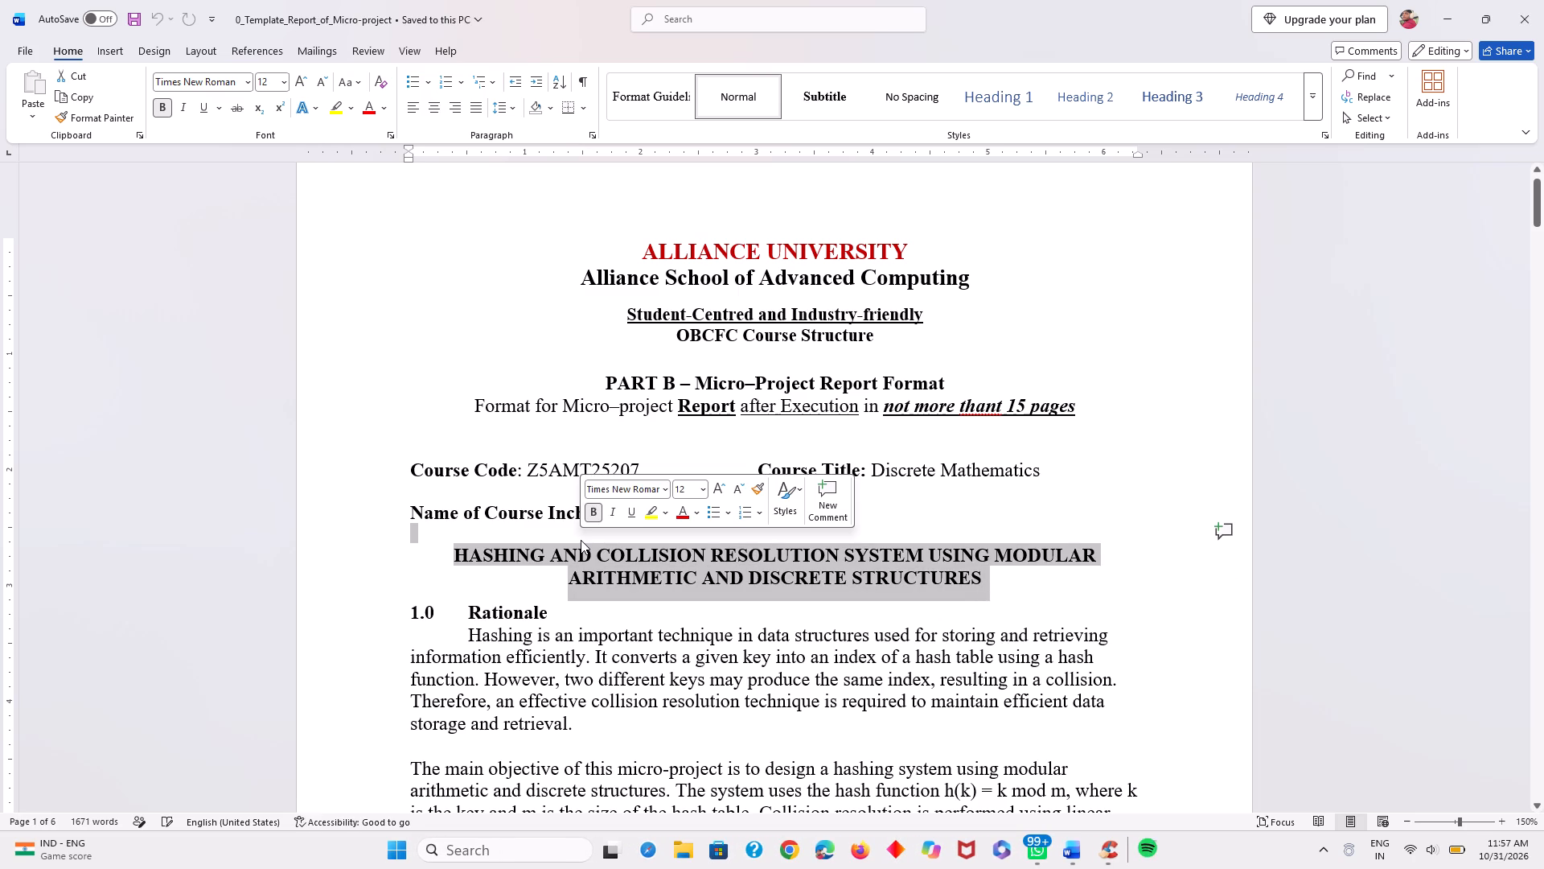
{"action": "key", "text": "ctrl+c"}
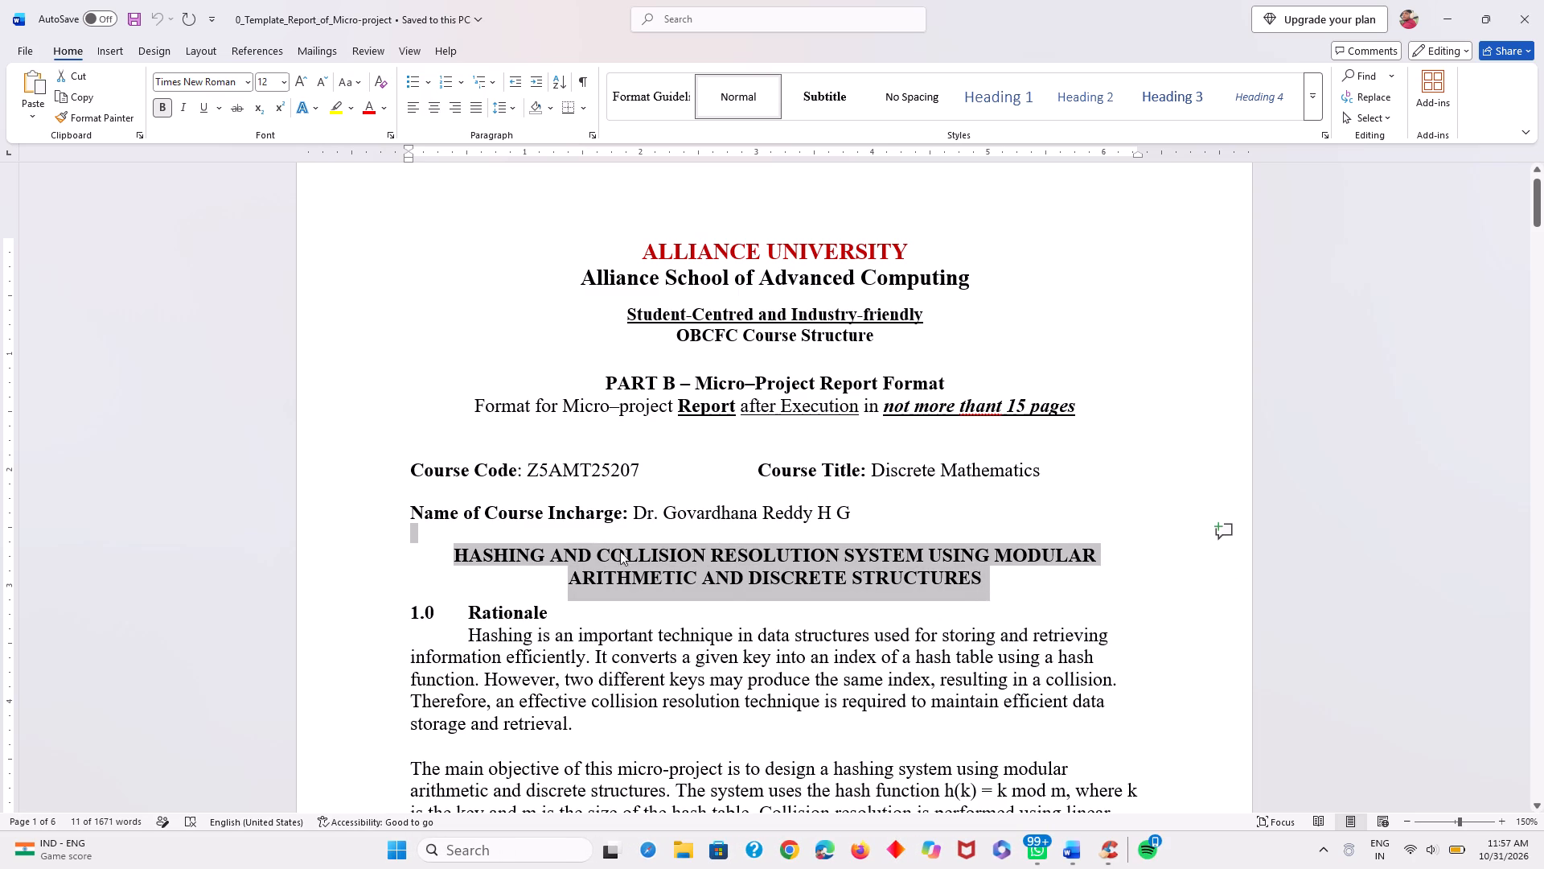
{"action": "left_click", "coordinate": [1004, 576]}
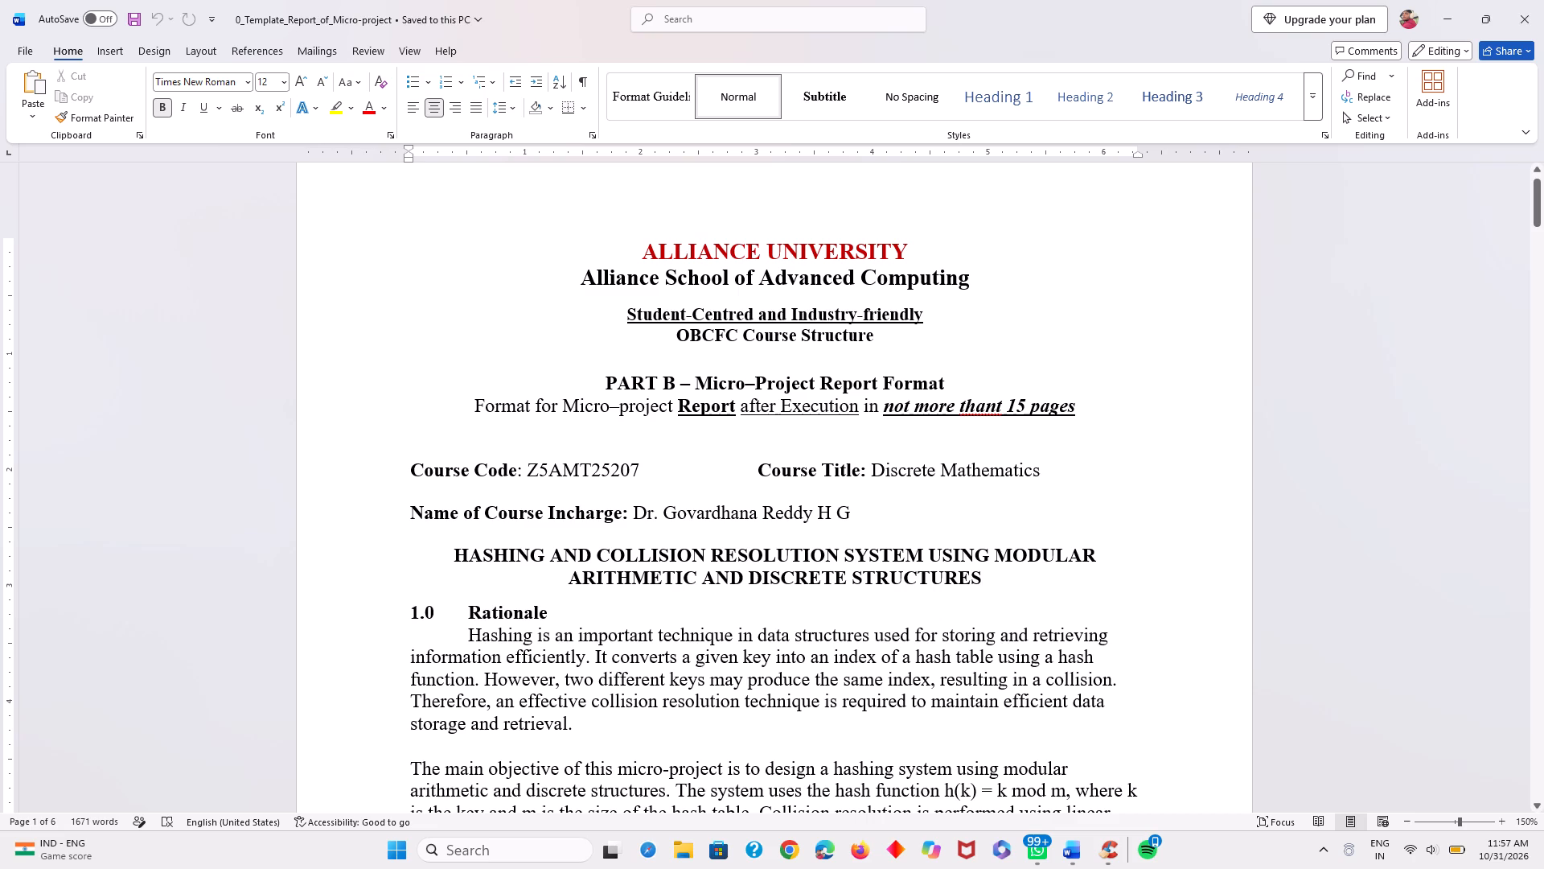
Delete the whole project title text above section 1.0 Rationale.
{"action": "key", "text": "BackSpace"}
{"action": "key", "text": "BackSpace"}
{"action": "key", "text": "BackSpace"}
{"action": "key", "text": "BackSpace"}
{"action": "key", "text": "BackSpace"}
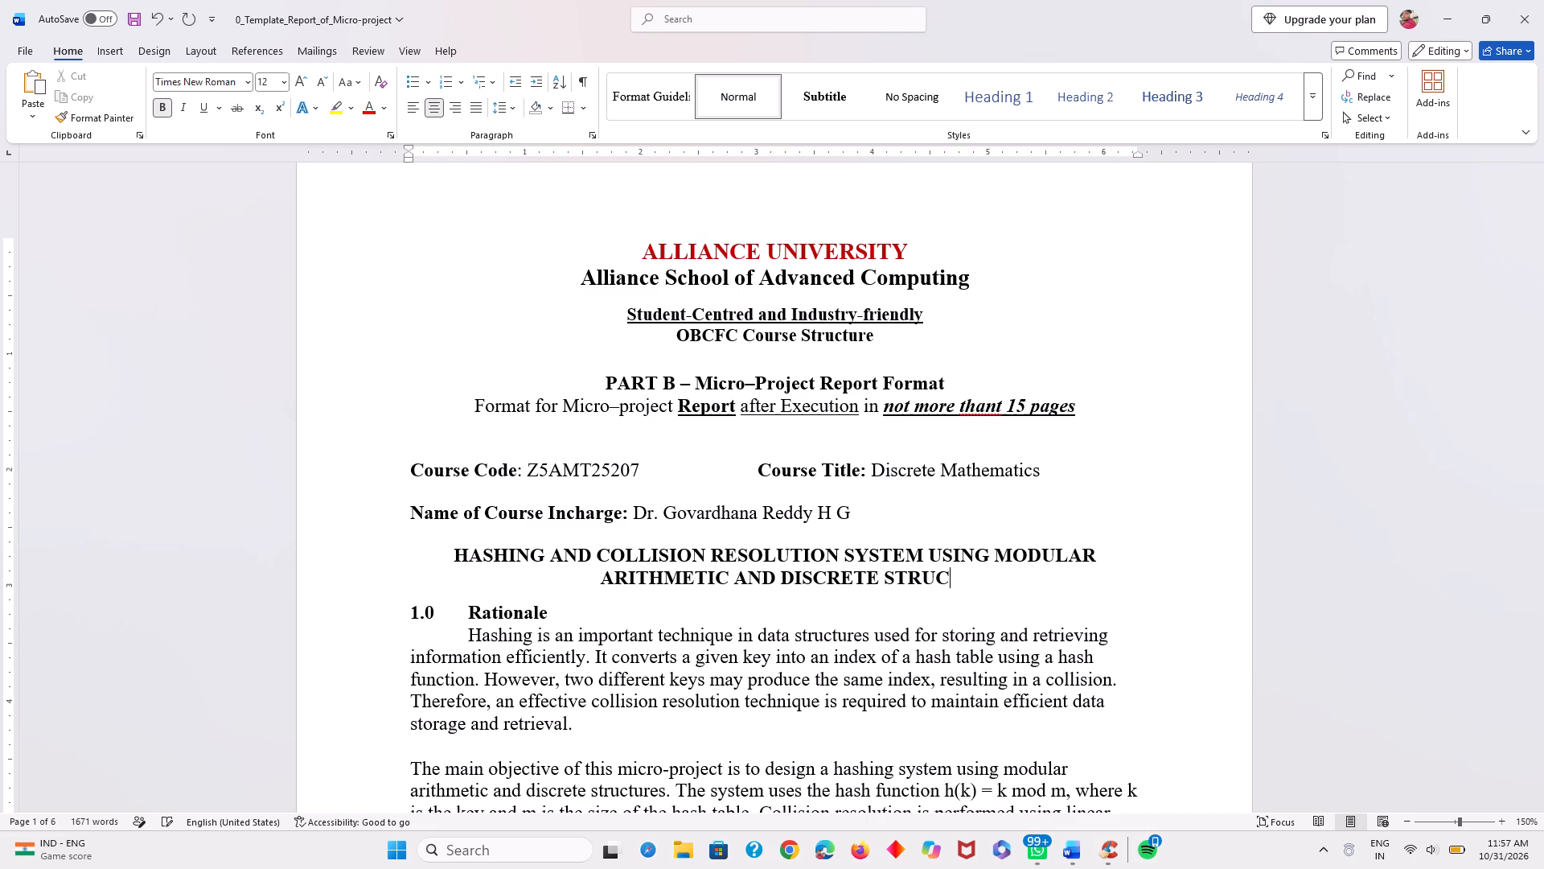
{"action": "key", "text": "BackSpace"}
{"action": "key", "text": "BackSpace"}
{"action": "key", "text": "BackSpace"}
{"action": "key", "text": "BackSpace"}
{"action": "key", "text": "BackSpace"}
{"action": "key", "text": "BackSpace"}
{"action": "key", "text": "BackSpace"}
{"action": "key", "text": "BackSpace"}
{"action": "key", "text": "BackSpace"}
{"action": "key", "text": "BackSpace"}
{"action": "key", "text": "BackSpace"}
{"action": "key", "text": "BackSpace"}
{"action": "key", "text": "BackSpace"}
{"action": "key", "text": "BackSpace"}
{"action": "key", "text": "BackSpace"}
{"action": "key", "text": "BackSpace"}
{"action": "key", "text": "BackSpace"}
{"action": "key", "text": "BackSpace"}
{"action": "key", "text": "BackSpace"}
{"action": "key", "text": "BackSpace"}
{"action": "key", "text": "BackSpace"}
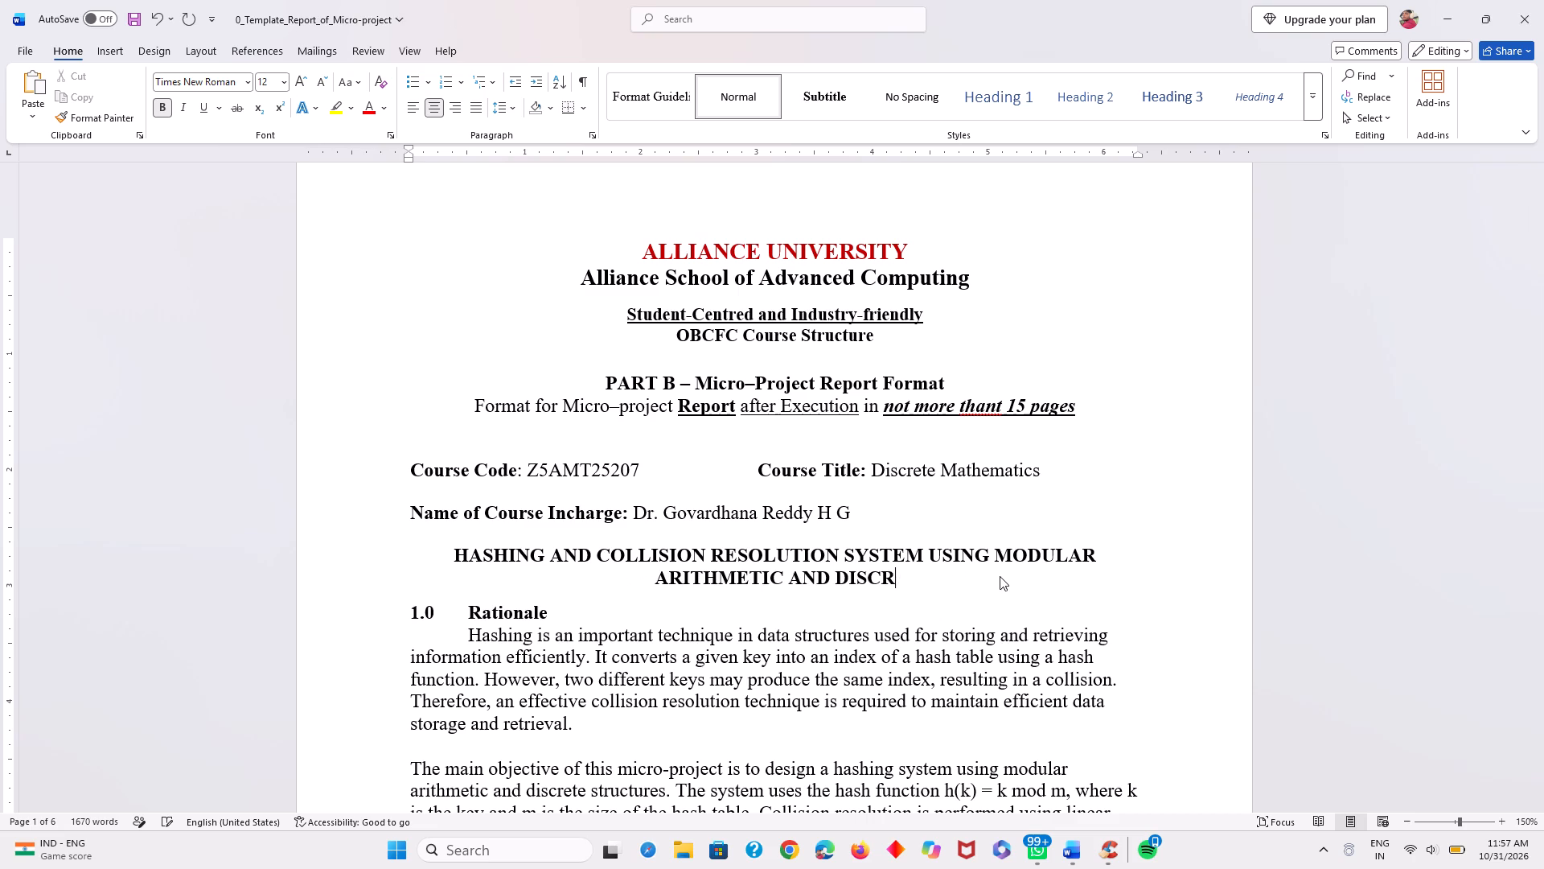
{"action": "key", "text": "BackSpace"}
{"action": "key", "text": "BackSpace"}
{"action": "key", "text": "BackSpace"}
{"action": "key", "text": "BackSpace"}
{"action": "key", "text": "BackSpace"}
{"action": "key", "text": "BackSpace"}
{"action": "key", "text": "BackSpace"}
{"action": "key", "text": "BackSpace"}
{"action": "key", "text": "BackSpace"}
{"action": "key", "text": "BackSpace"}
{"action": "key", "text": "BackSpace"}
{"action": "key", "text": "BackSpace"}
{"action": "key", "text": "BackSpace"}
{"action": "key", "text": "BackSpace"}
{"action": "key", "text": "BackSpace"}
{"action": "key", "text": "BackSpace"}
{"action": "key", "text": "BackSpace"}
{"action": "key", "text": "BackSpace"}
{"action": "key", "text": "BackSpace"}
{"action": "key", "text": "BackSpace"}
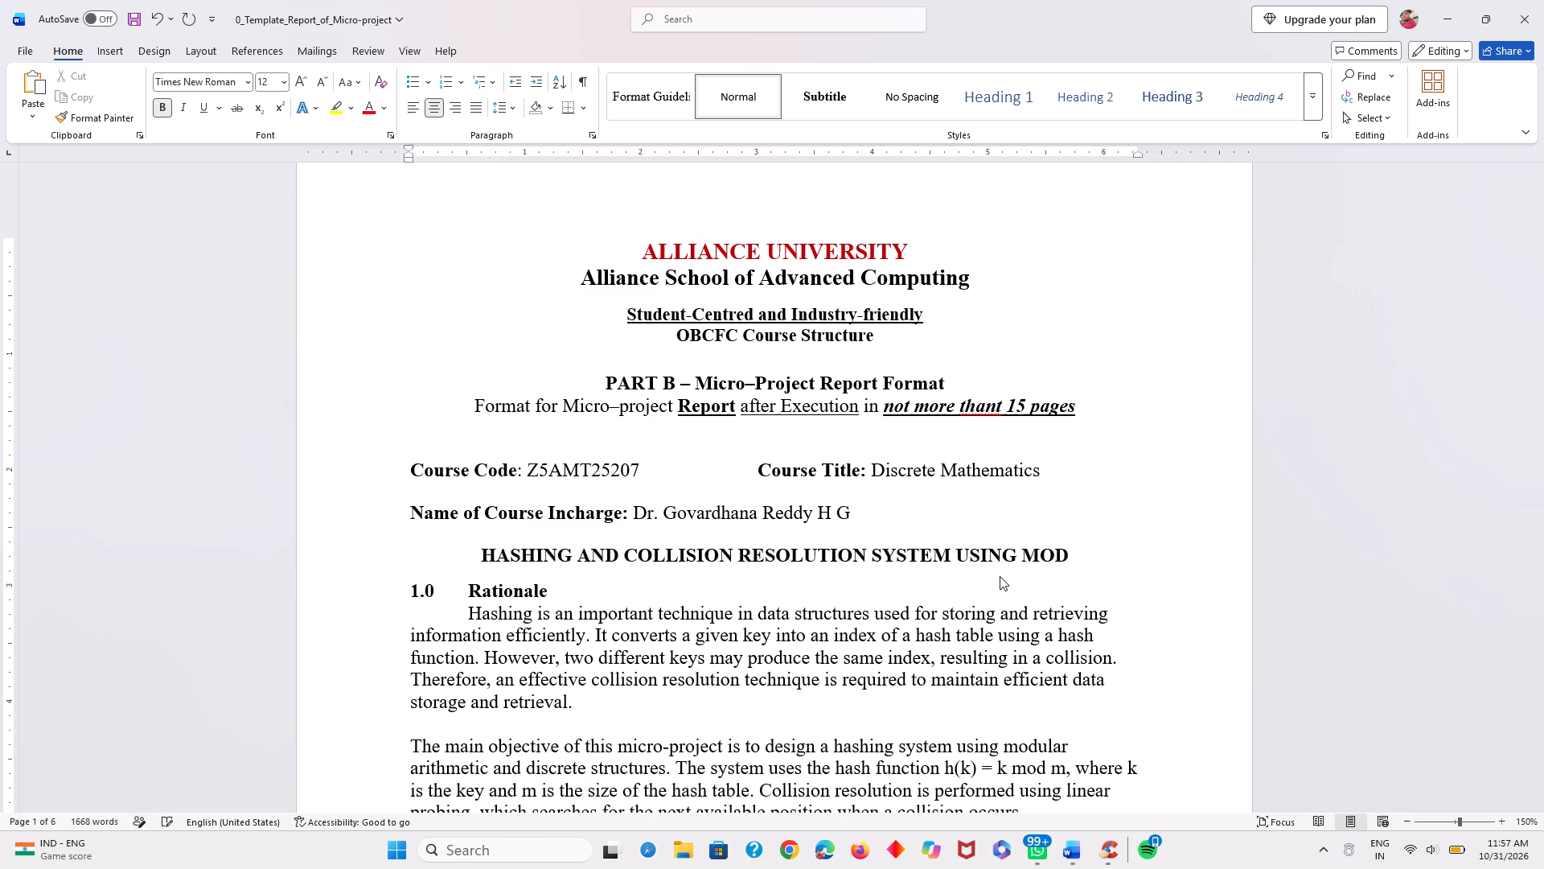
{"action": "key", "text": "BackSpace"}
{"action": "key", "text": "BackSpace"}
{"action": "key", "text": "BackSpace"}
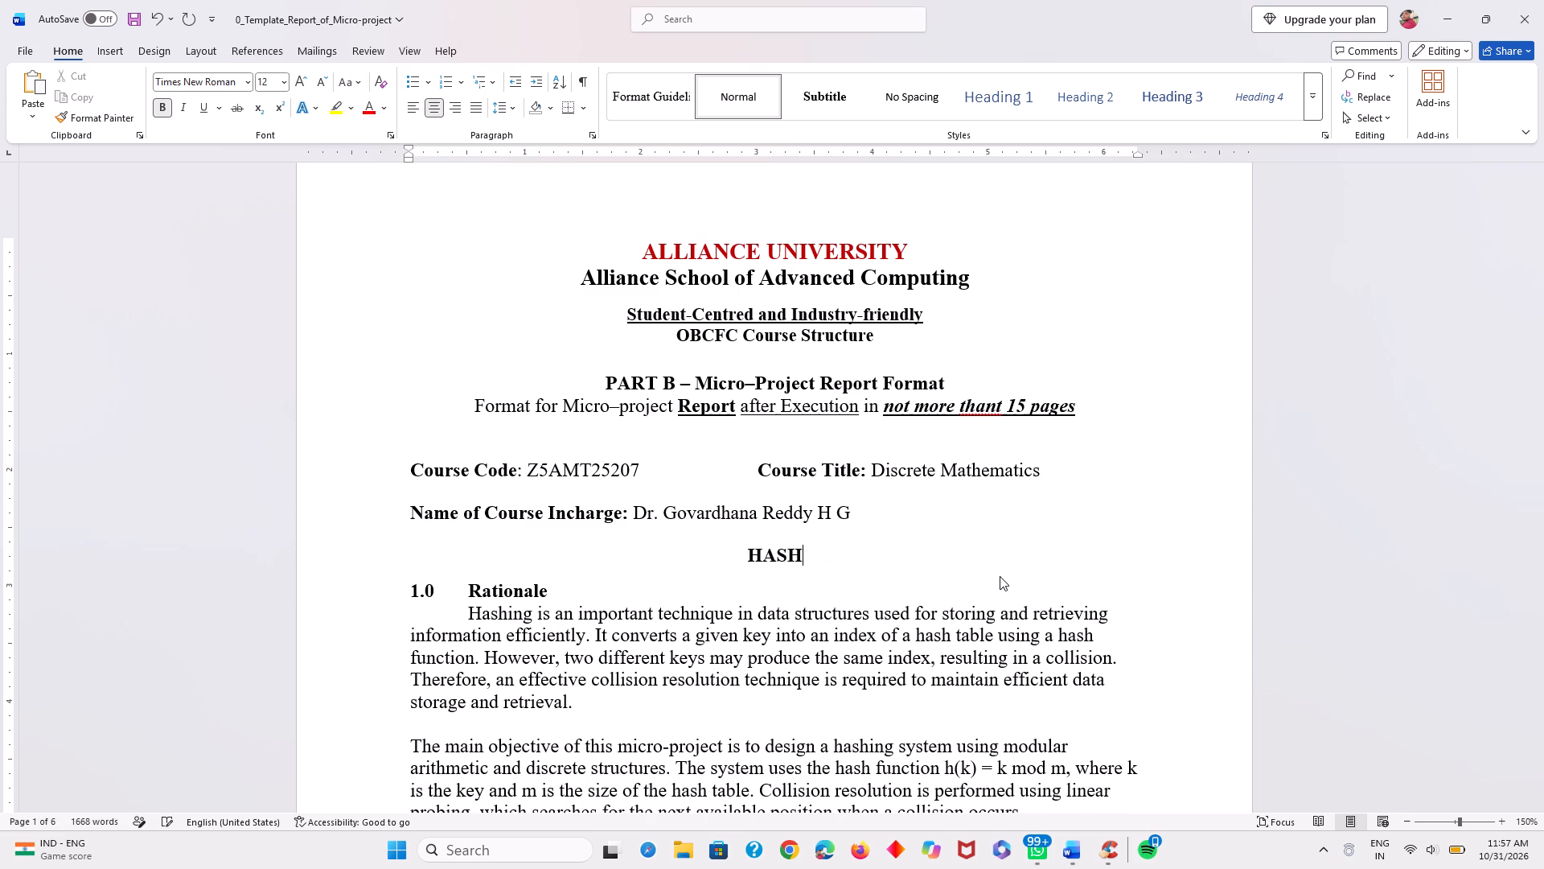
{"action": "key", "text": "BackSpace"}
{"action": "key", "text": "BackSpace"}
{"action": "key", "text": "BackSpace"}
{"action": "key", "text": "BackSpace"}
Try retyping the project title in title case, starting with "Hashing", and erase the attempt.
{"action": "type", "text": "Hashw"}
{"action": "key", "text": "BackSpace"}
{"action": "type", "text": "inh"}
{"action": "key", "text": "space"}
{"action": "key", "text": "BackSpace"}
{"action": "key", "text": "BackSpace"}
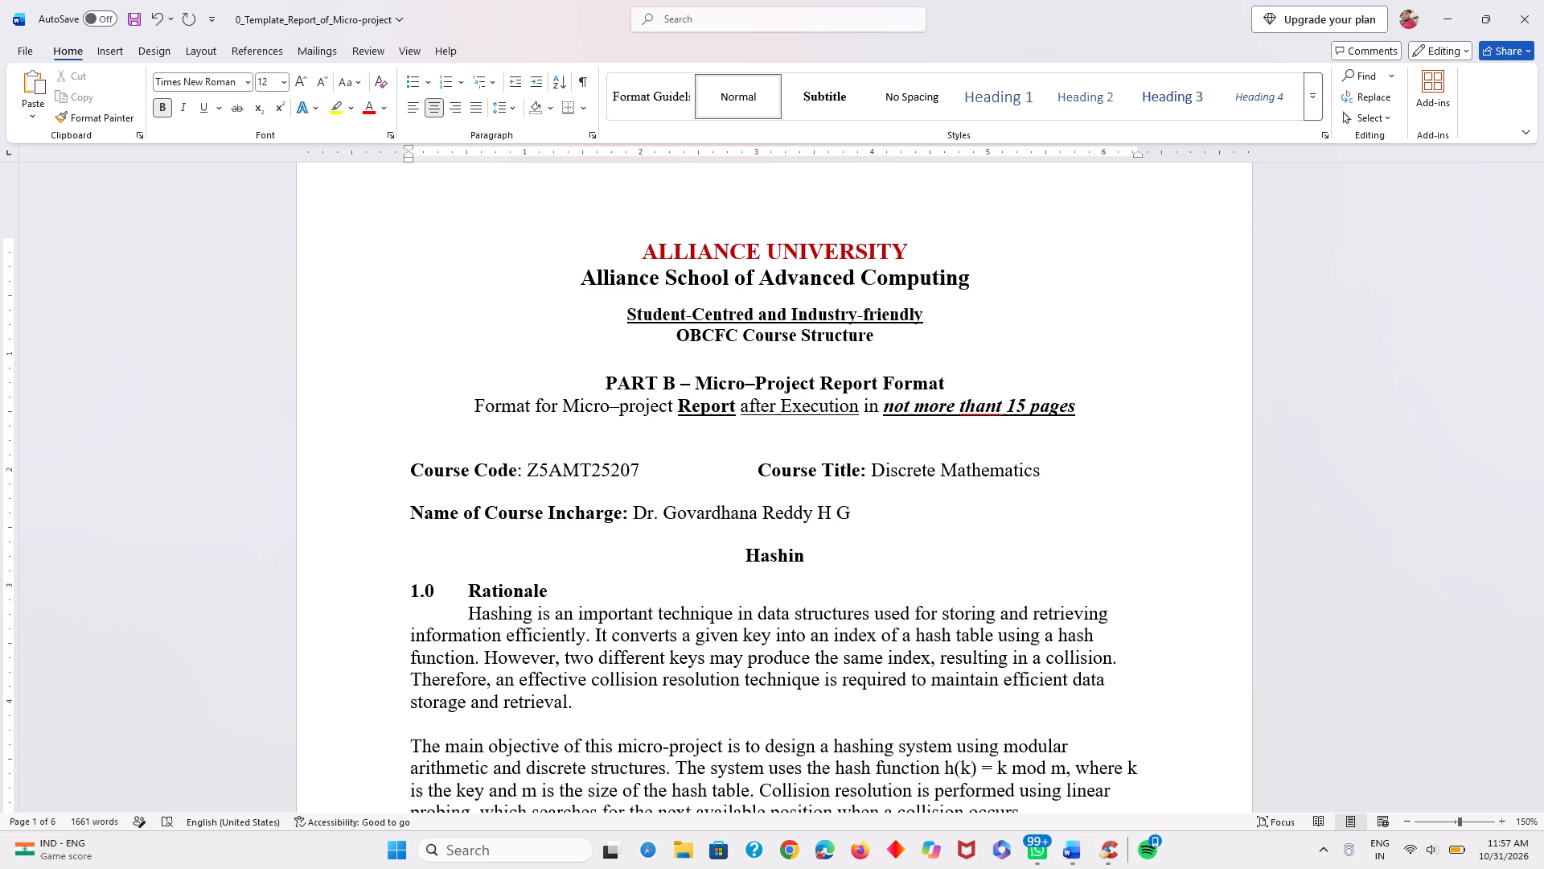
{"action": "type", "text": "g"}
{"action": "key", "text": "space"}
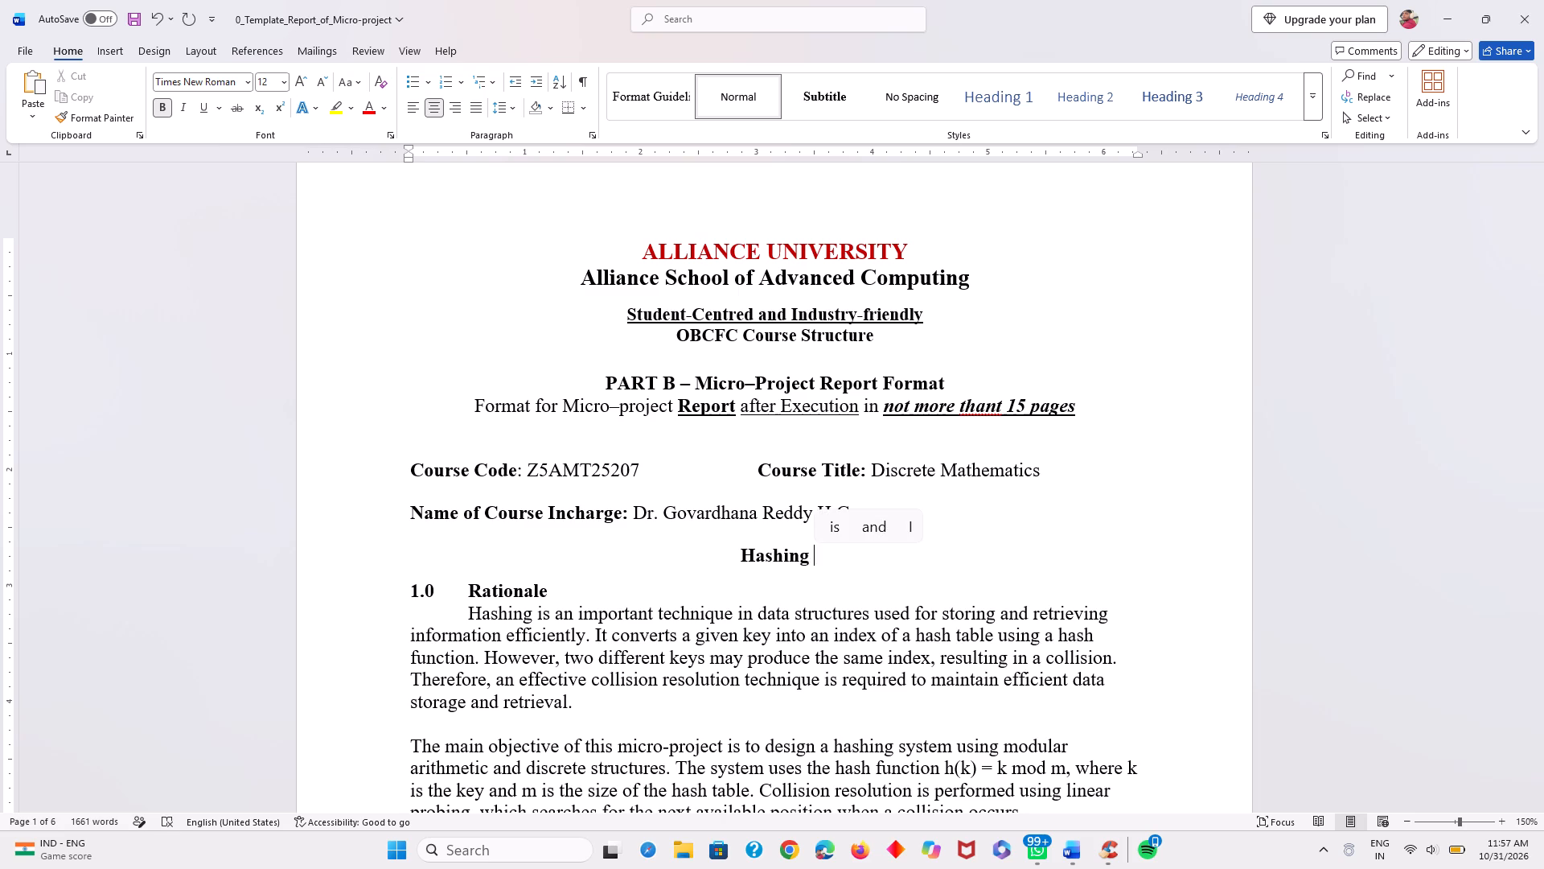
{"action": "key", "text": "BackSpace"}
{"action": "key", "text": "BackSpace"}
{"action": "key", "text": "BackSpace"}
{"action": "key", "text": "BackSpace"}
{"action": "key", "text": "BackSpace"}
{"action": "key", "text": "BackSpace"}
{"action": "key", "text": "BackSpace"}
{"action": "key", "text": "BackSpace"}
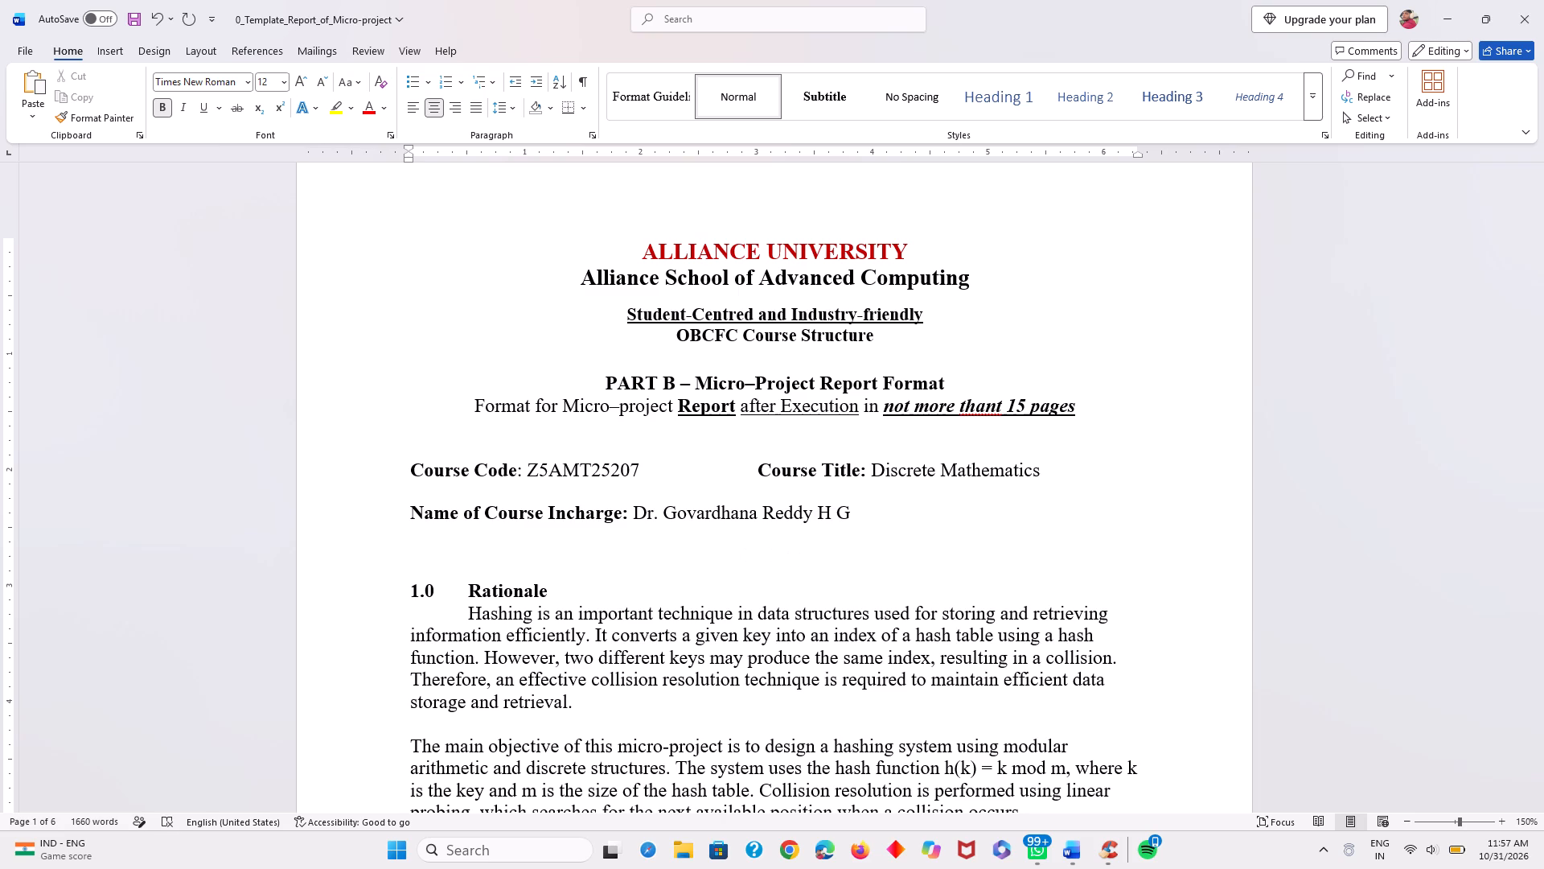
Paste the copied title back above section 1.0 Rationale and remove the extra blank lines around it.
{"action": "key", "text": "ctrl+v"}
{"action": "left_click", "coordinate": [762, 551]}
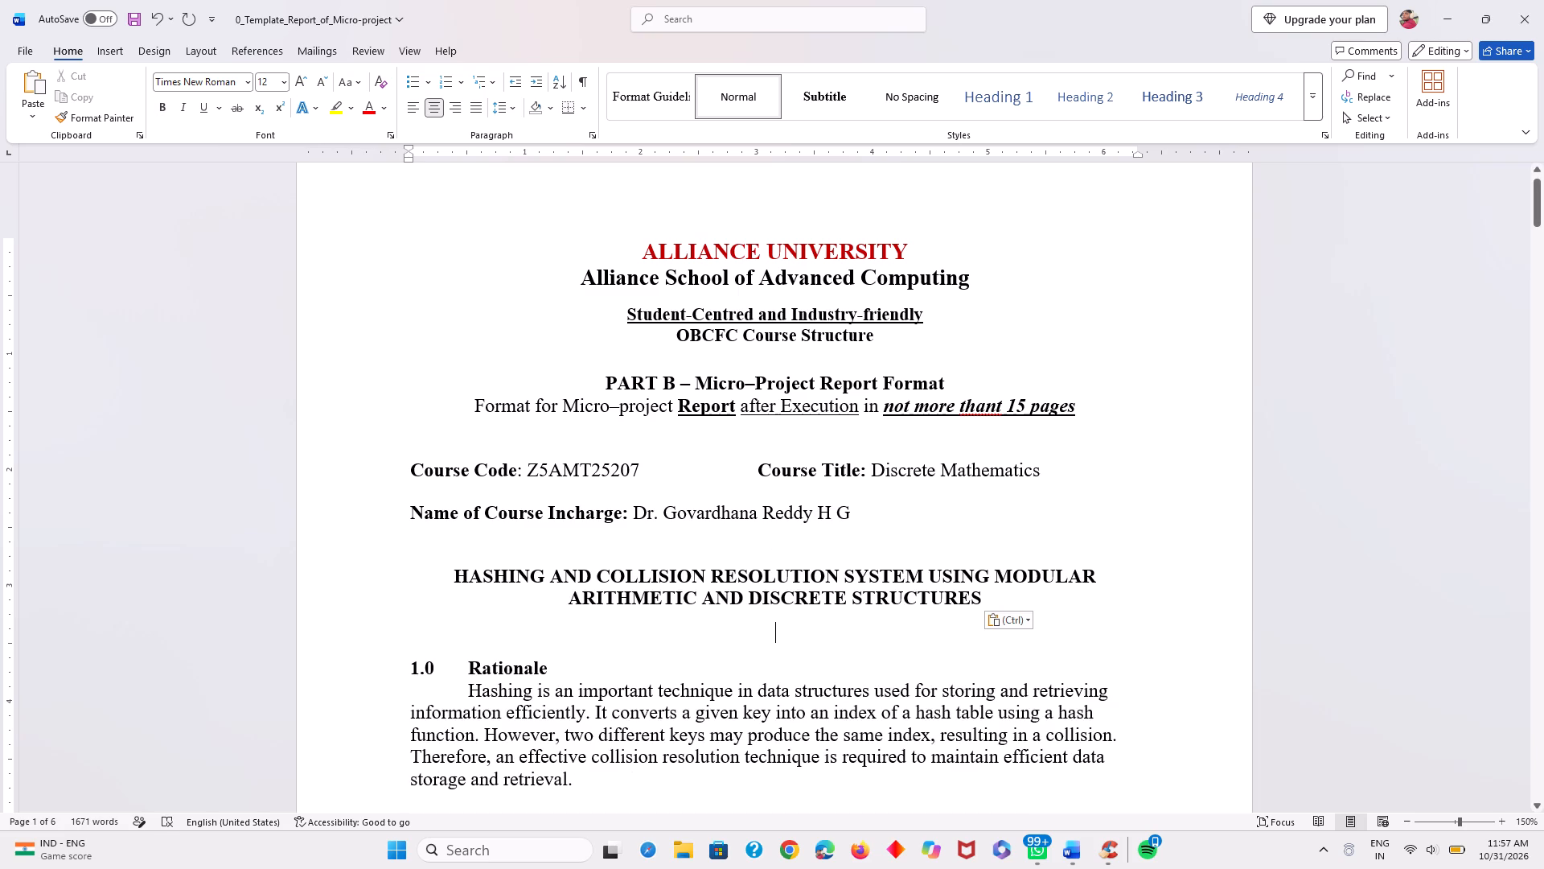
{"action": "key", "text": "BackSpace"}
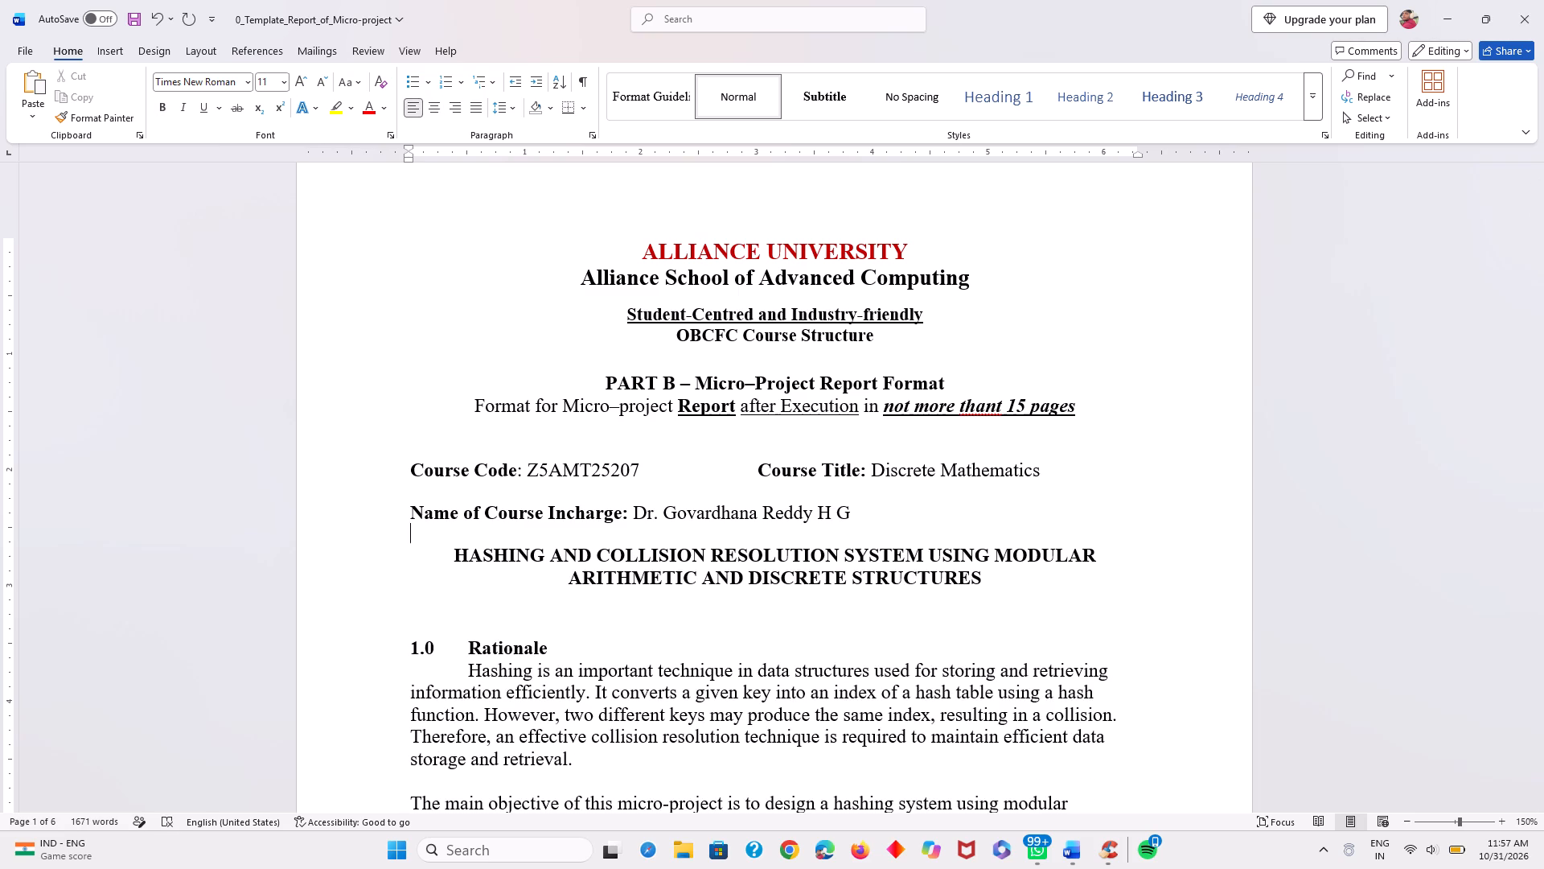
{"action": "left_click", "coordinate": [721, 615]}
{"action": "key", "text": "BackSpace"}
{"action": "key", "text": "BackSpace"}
Change the first word of the project title from all capitals to "Hashing".
{"action": "left_click", "coordinate": [547, 552]}
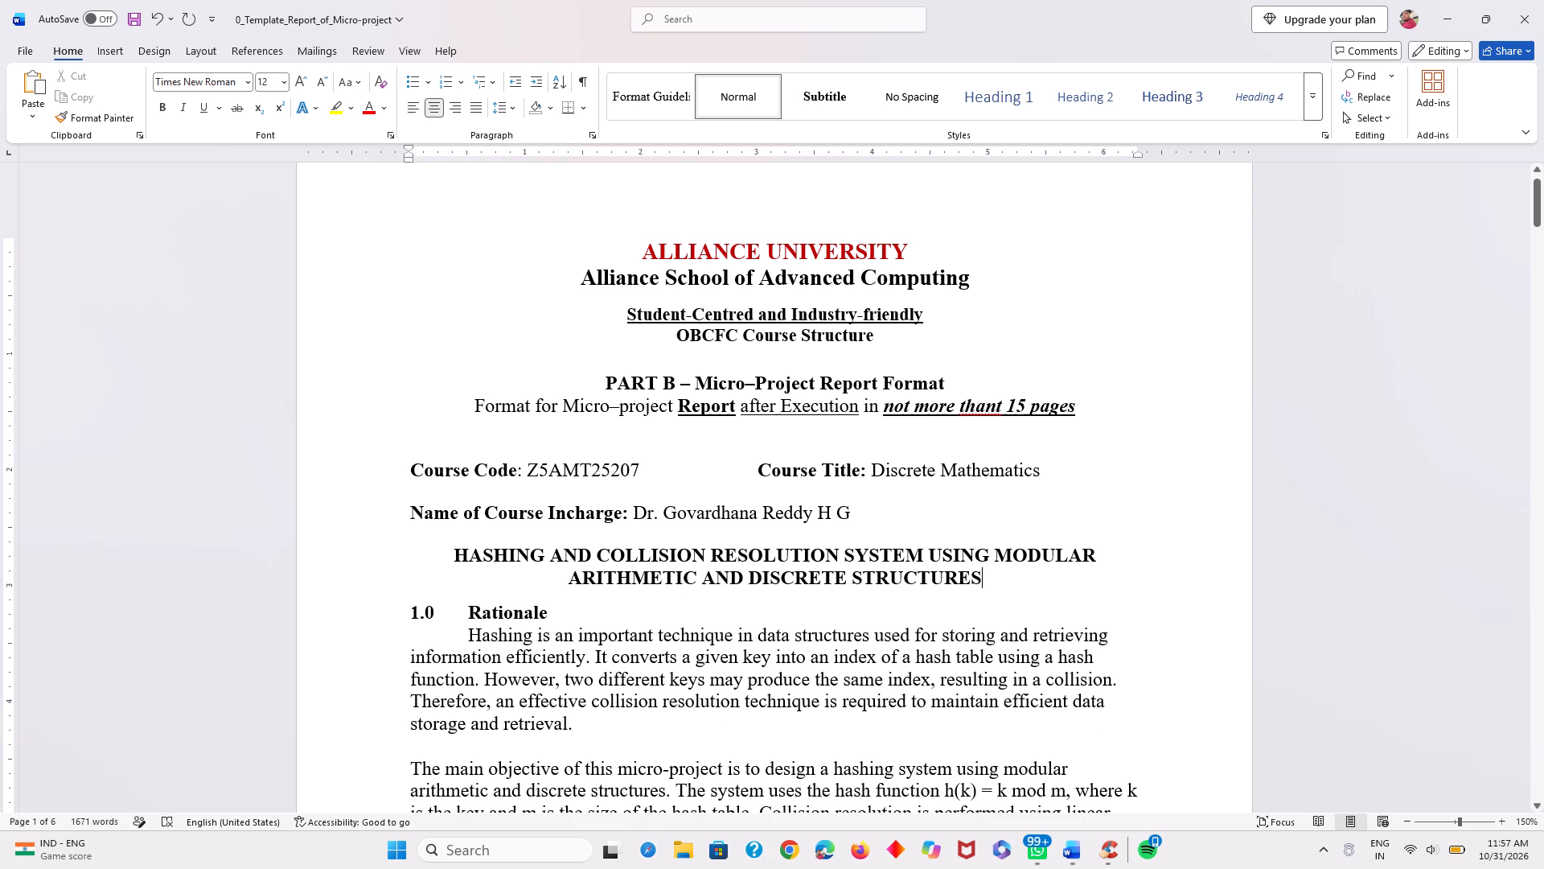
{"action": "key", "text": "BackSpace"}
{"action": "key", "text": "BackSpace"}
{"action": "key", "text": "BackSpace"}
{"action": "key", "text": "BackSpace"}
{"action": "key", "text": "BackSpace"}
{"action": "key", "text": "BackSpace"}
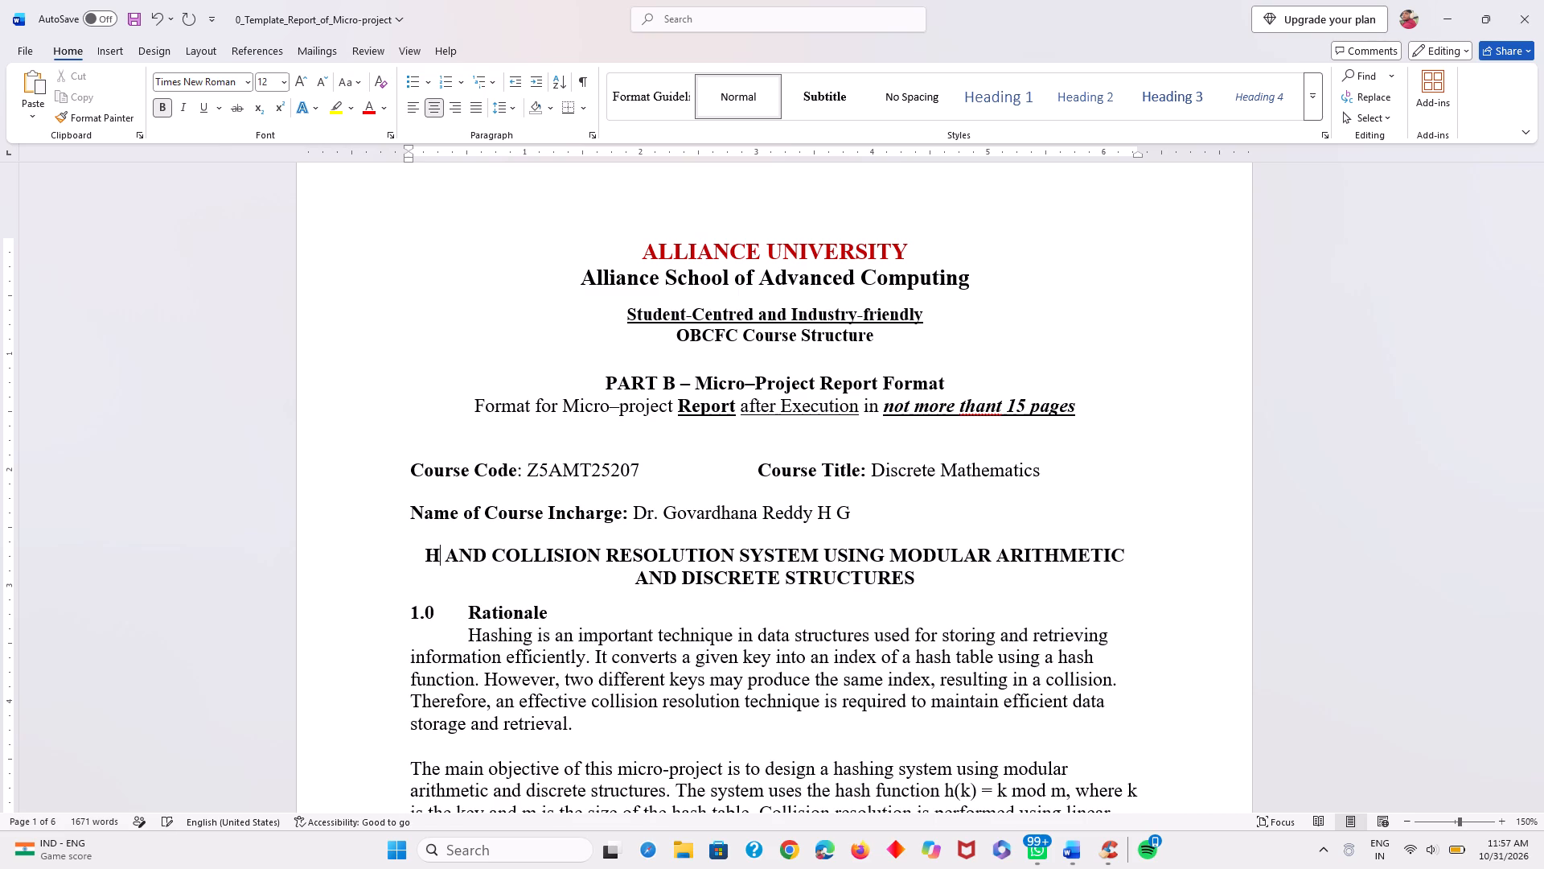
{"action": "key", "text": "a"}
{"action": "type", "text": "shing"}
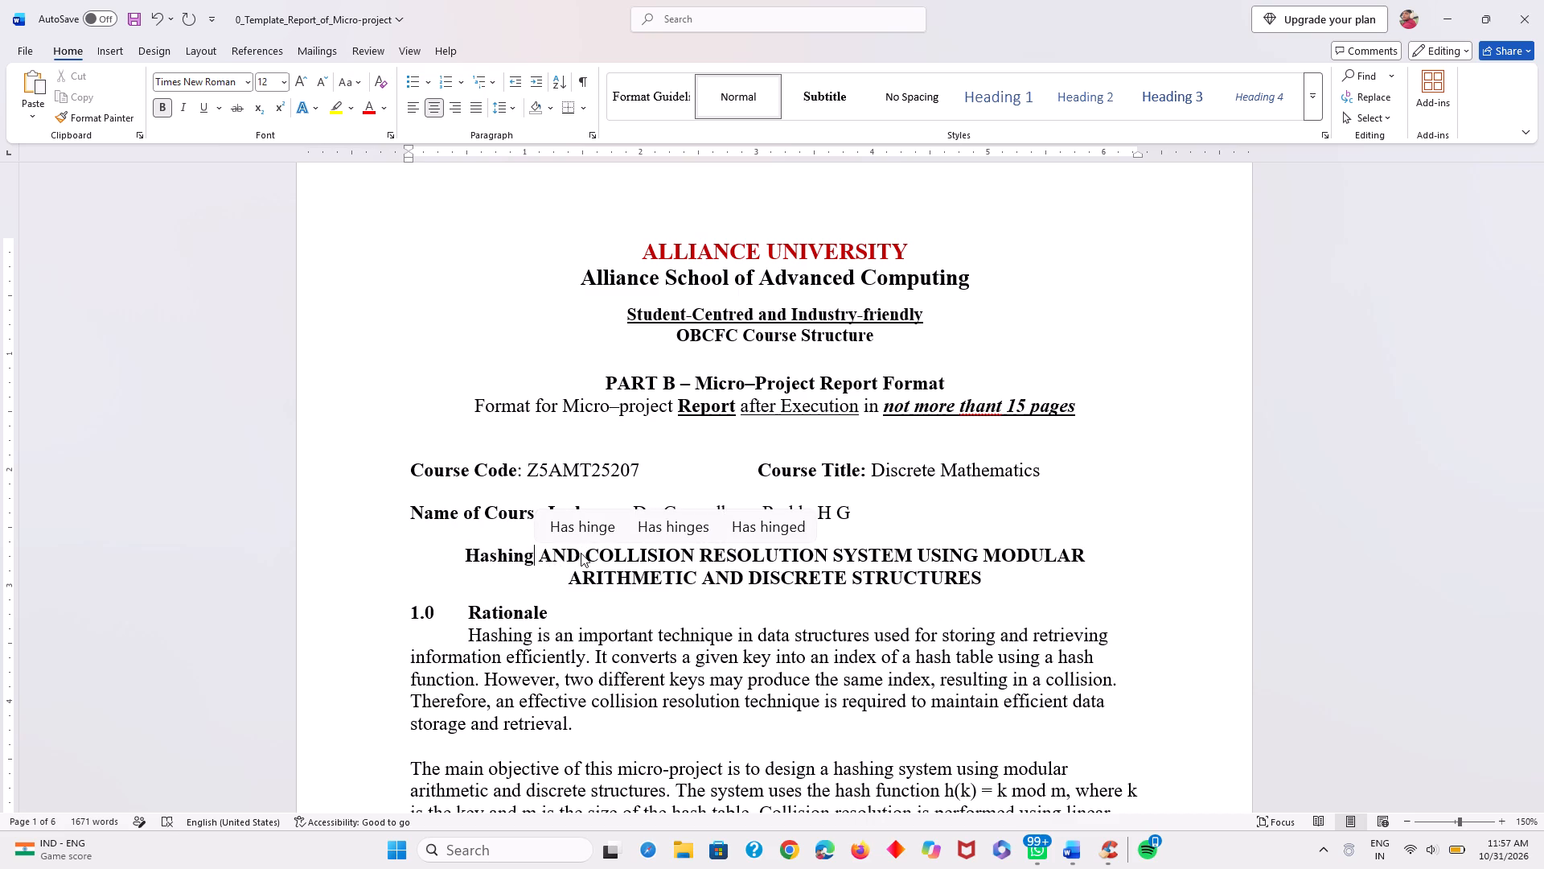
Change the first "AND" in the project title to "And".
{"action": "left_click", "coordinate": [581, 553]}
{"action": "key", "text": "Right"}
{"action": "key", "text": "Right"}
{"action": "key", "text": "Right"}
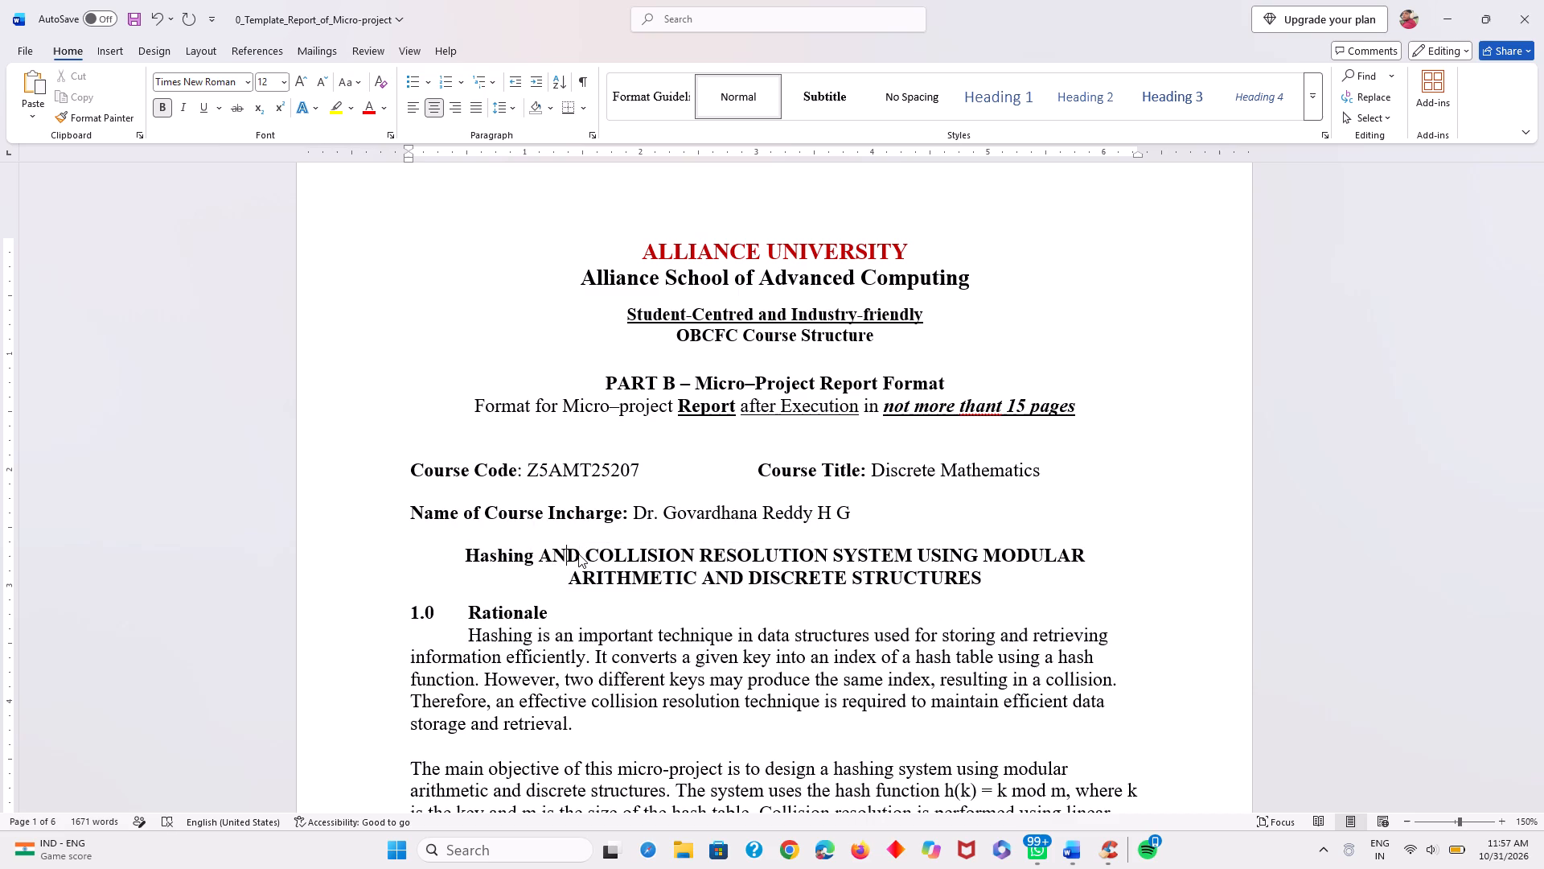
{"action": "key", "text": "Right"}
{"action": "key", "text": "BackSpace"}
{"action": "key", "text": "BackSpace"}
{"action": "type", "text": "nd"}
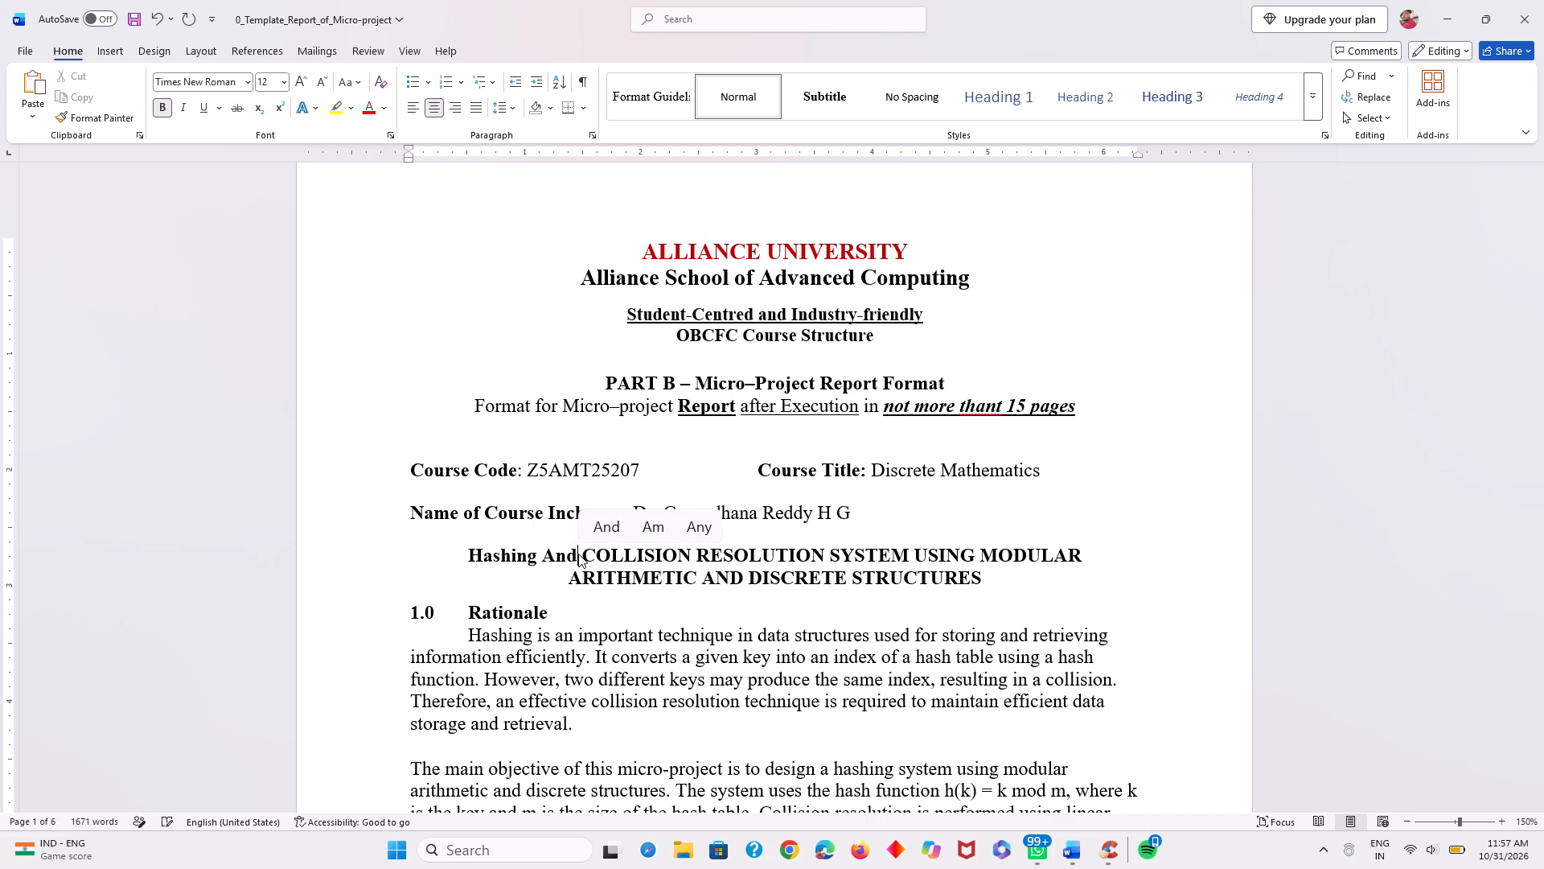
Change "COLLISION" in the project title to "Collision".
{"action": "key", "text": "Right"}
{"action": "key", "text": "Right"}
{"action": "key", "text": "Right"}
{"action": "key", "text": "Right"}
{"action": "key", "text": "Right"}
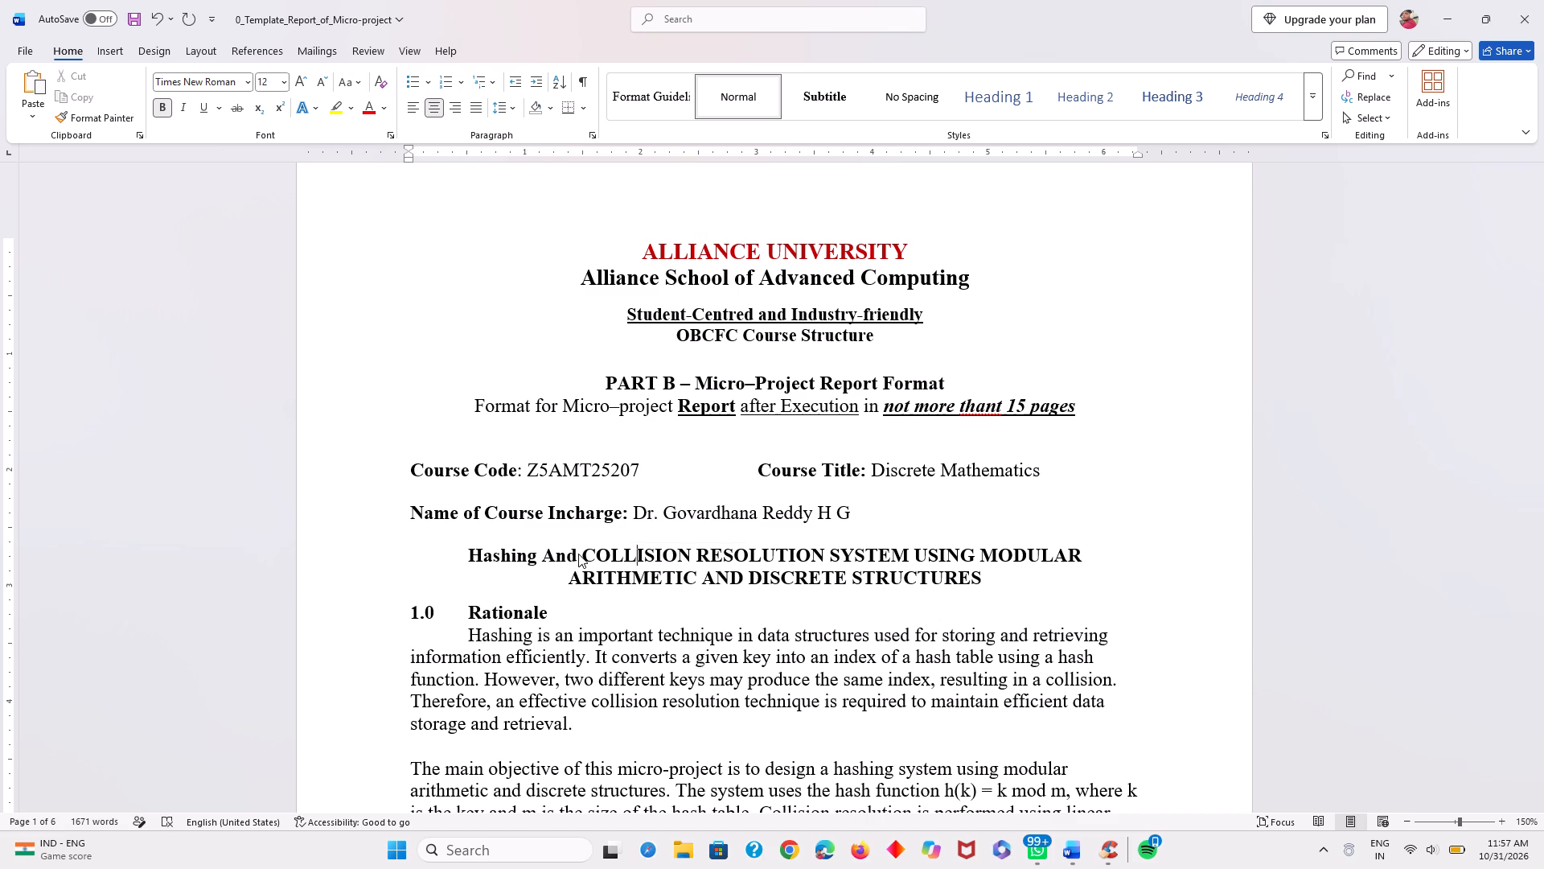
{"action": "key", "text": "Right"}
{"action": "key", "text": "Right"}
{"action": "key", "text": "Right"}
{"action": "key", "text": "Right"}
{"action": "key", "text": "Right"}
{"action": "key", "text": "BackSpace"}
{"action": "key", "text": "BackSpace"}
{"action": "key", "text": "BackSpace"}
{"action": "key", "text": "BackSpace"}
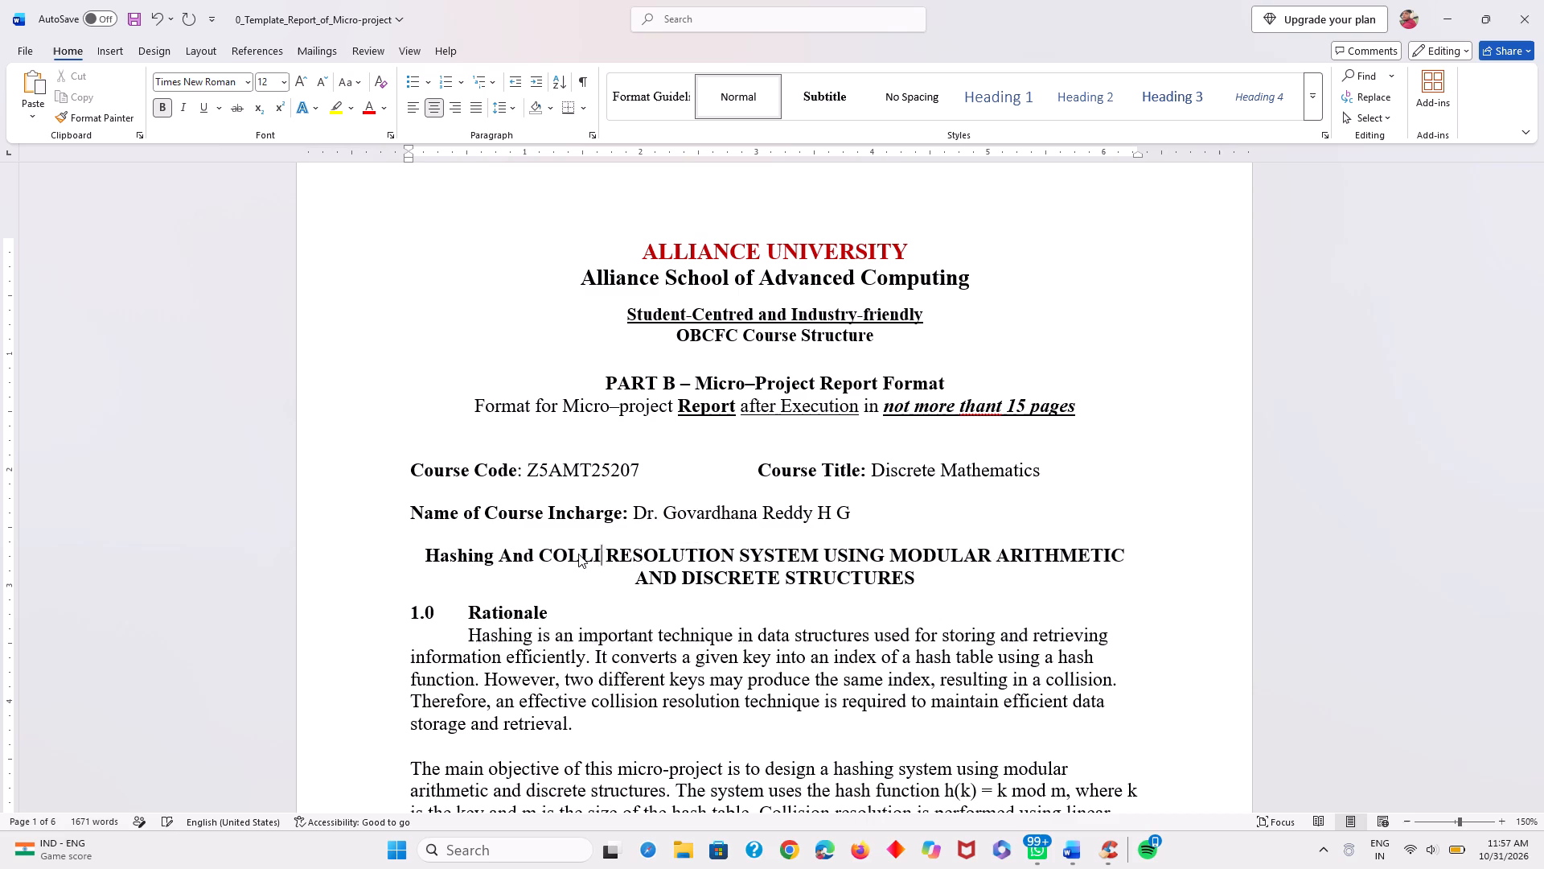
{"action": "key", "text": "BackSpace"}
{"action": "key", "text": "BackSpace"}
{"action": "key", "text": "BackSpace"}
{"action": "key", "text": "BackSpace"}
{"action": "type", "text": "olli"}
{"action": "type", "text": "sion"}
Change "RESOLUTION" in the project title to "Resolution".
{"action": "key", "text": "Right"}
{"action": "key", "text": "Right"}
{"action": "key", "text": "Right"}
{"action": "key", "text": "Right"}
{"action": "key", "text": "Right"}
{"action": "key", "text": "Right"}
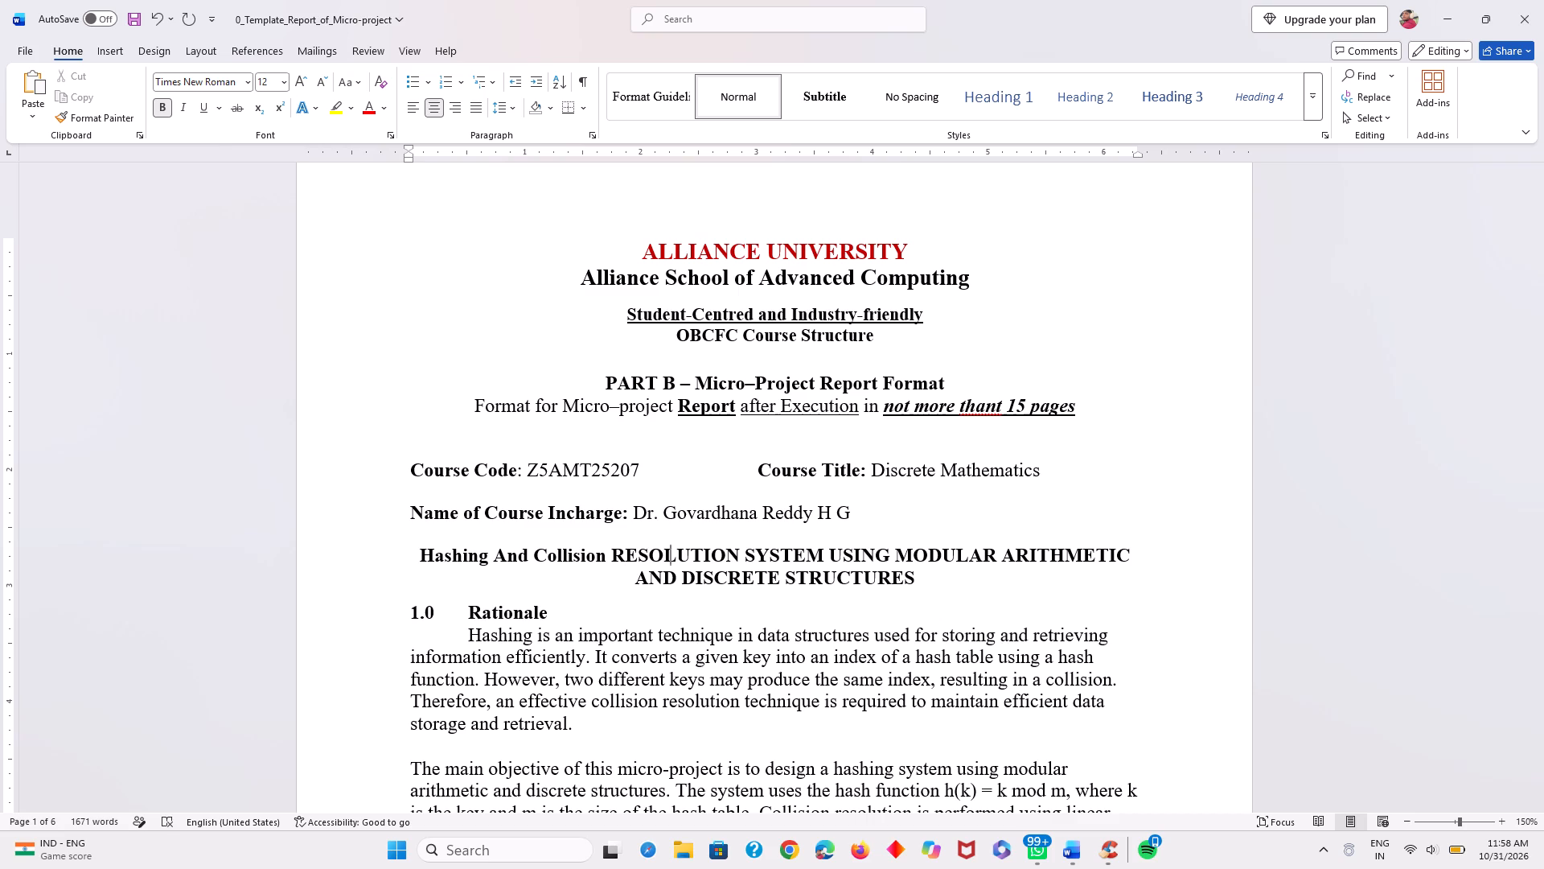
{"action": "key", "text": "Right"}
{"action": "key", "text": "Right"}
{"action": "key", "text": "Right"}
{"action": "key", "text": "Right"}
{"action": "key", "text": "Right"}
{"action": "key", "text": "Right"}
{"action": "key", "text": "Left"}
{"action": "key", "text": "BackSpace"}
{"action": "key", "text": "BackSpace"}
{"action": "key", "text": "BackSpace"}
{"action": "key", "text": "BackSpace"}
{"action": "key", "text": "BackSpace"}
{"action": "key", "text": "BackSpace"}
{"action": "key", "text": "BackSpace"}
{"action": "key", "text": "BackSpace"}
{"action": "key", "text": "BackSpace"}
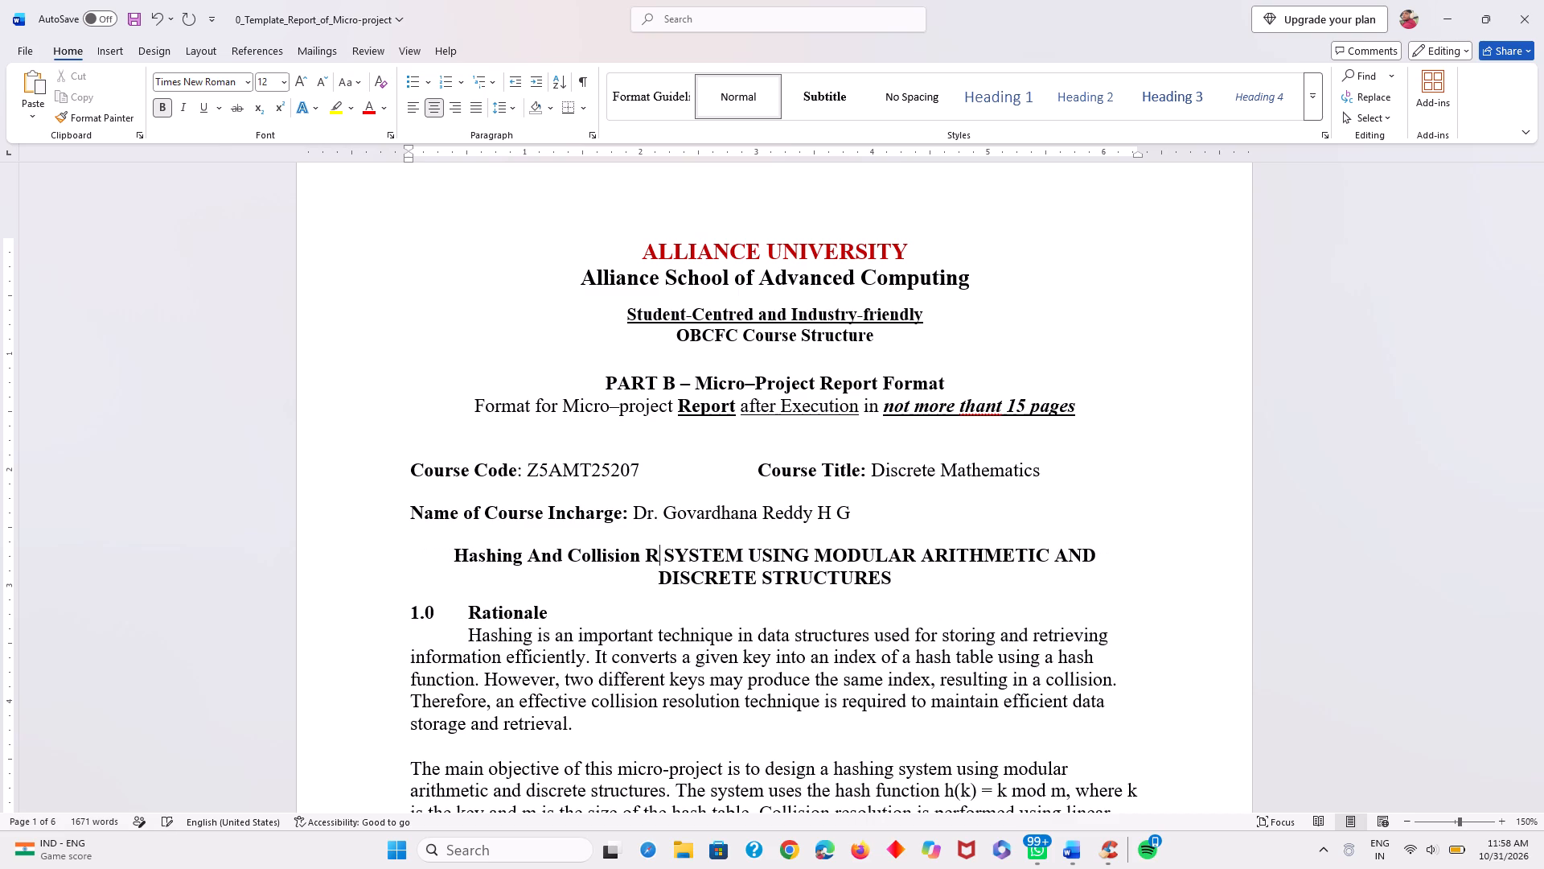
{"action": "type", "text": "esolution"}
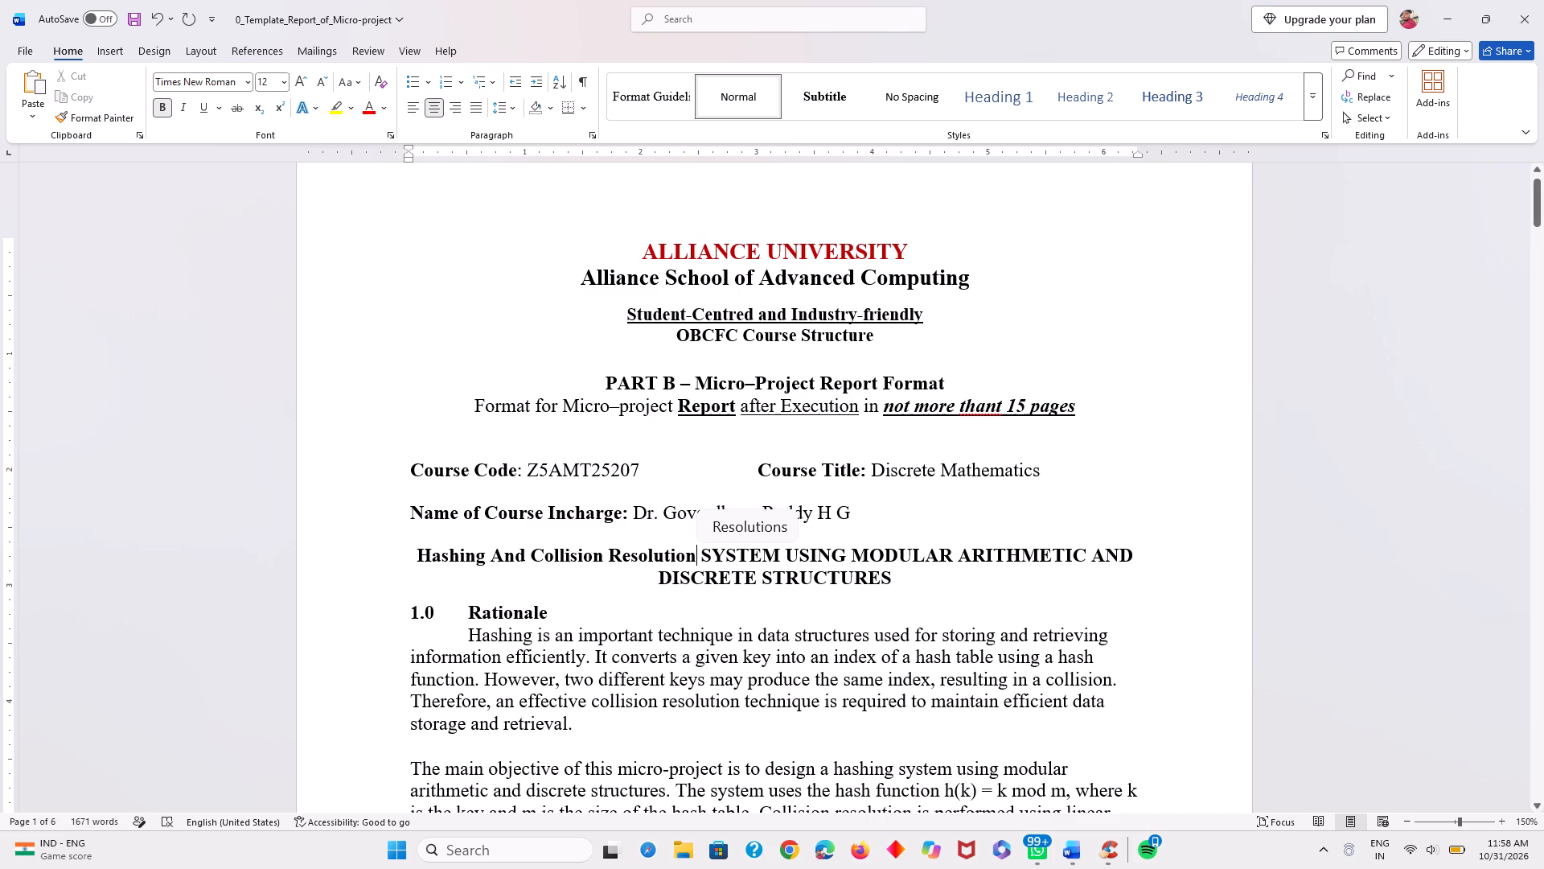
{"action": "left_click", "coordinate": [1344, 492]}
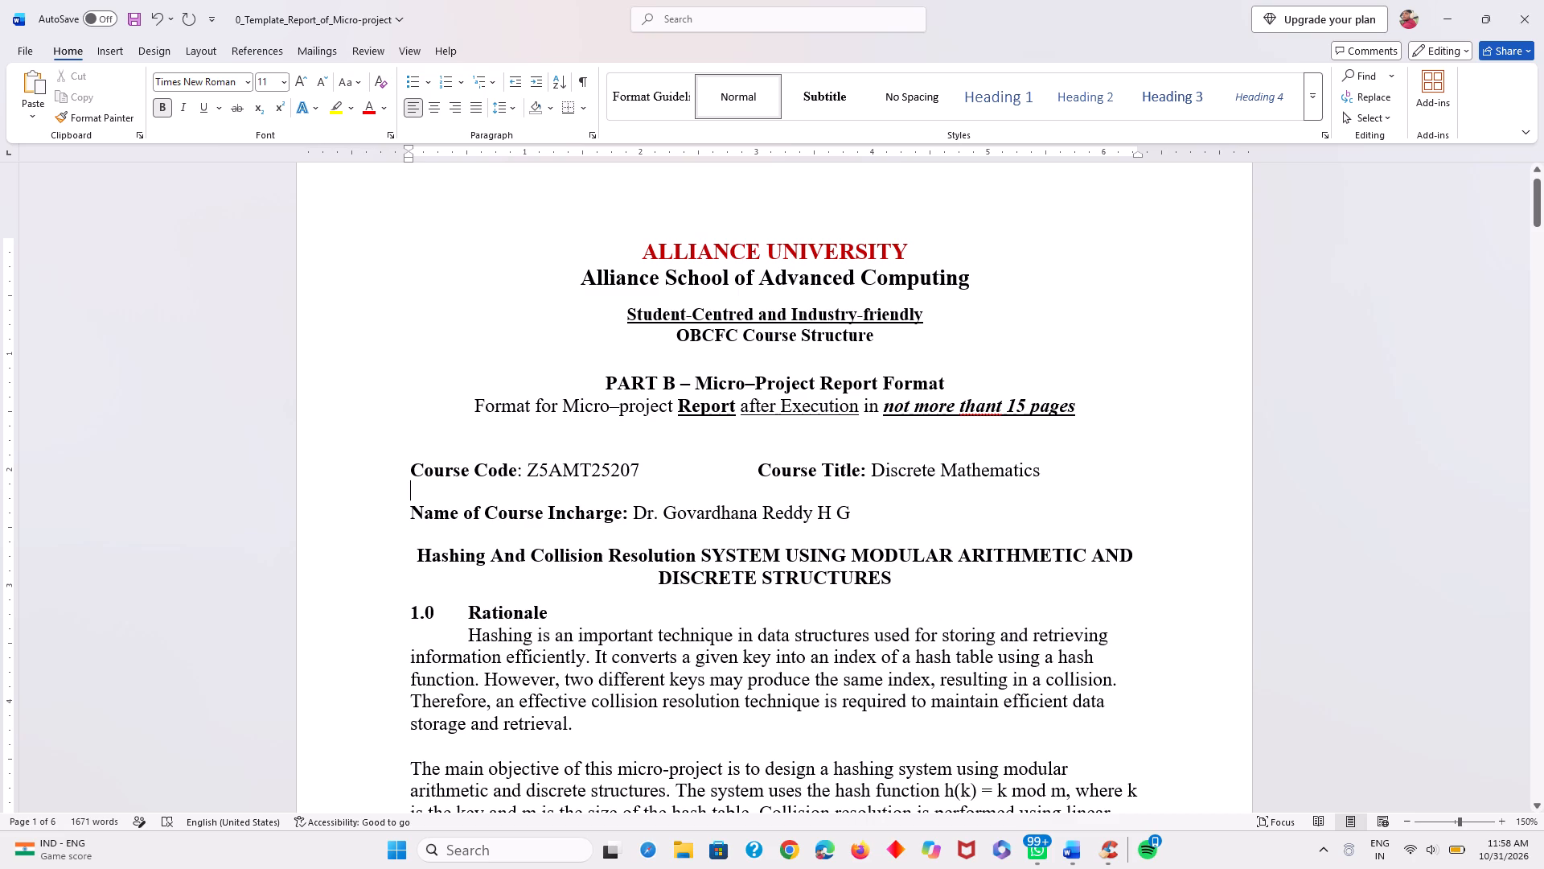
Change "SYSTEM" in the project title to "System".
{"action": "scroll", "coordinate": [1220, 500], "scroll_direction": "down", "scroll_amount": 1}
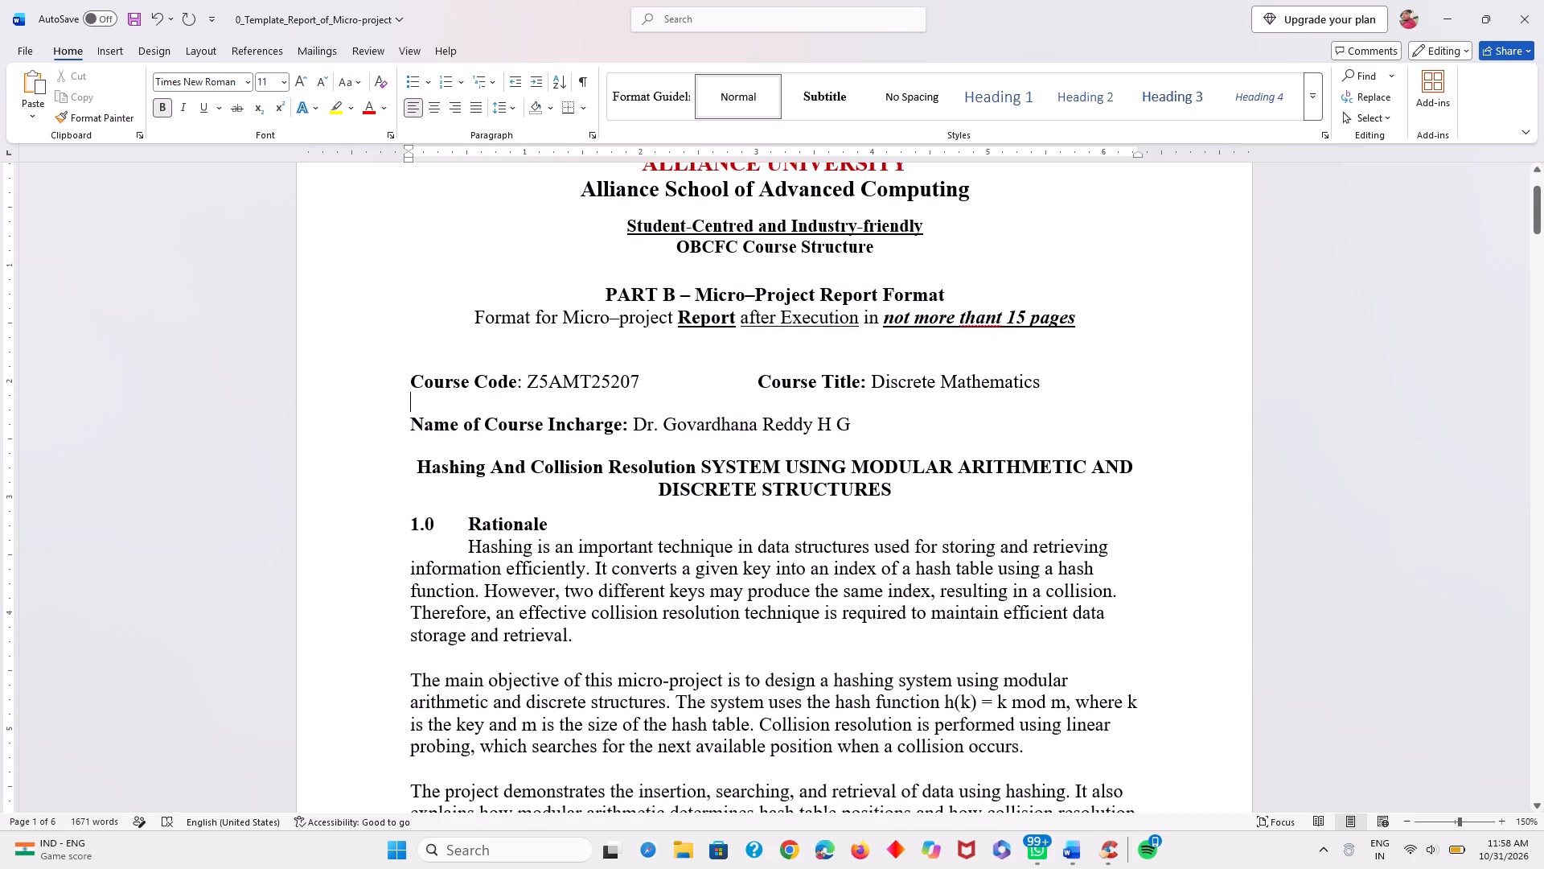
{"action": "left_click", "coordinate": [773, 469]}
{"action": "key", "text": "BackSpace"}
{"action": "key", "text": "BackSpace"}
{"action": "key", "text": "BackSpace"}
{"action": "key", "text": "BackSpace"}
{"action": "key", "text": "BackSpace"}
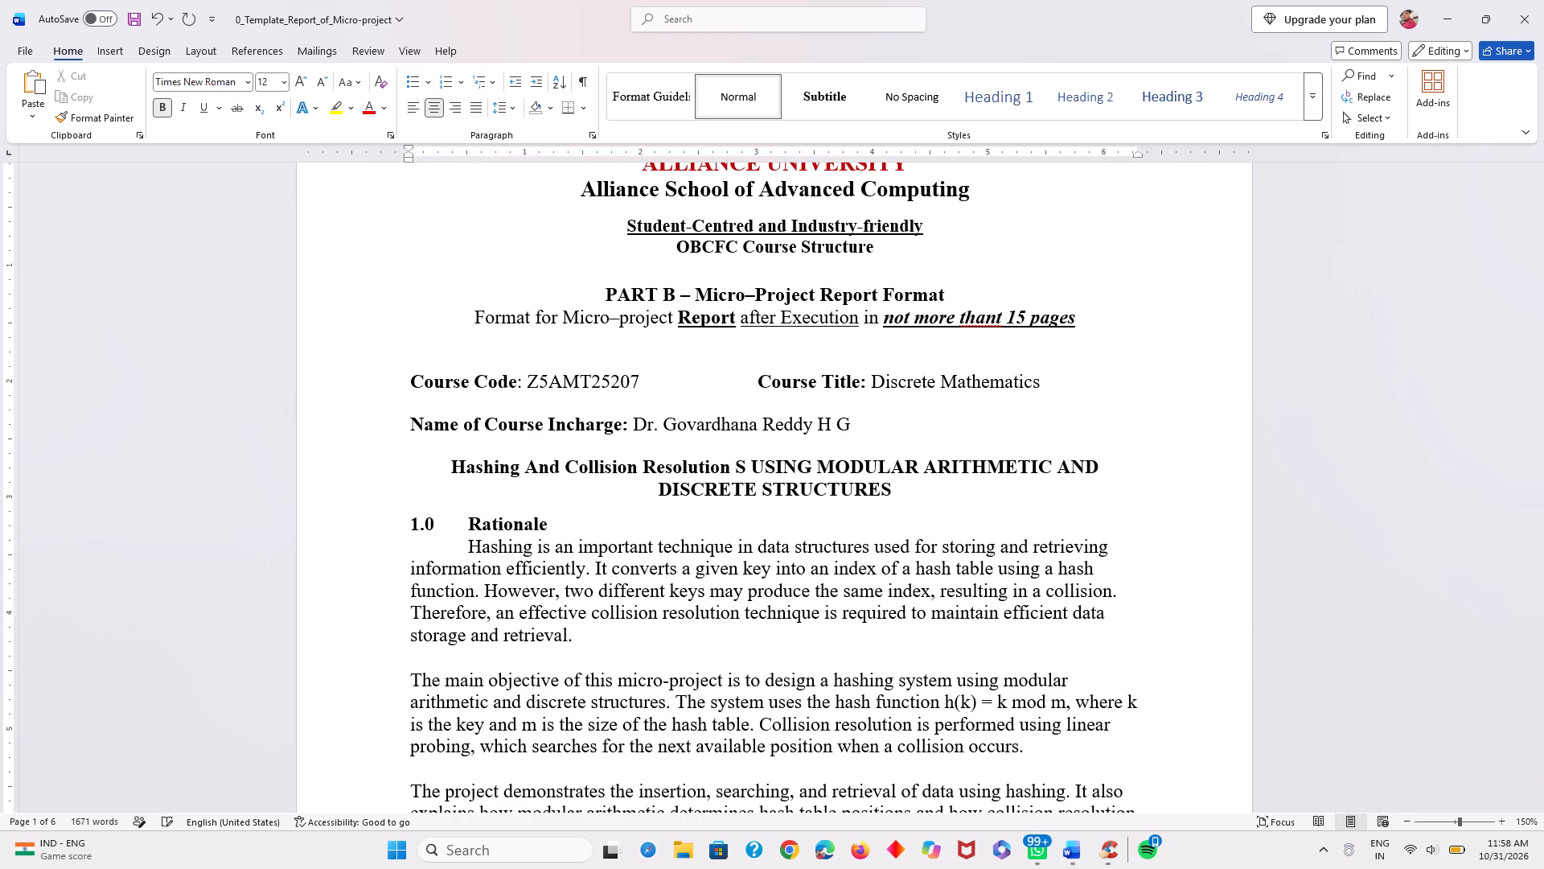
{"action": "type", "text": "ystem"}
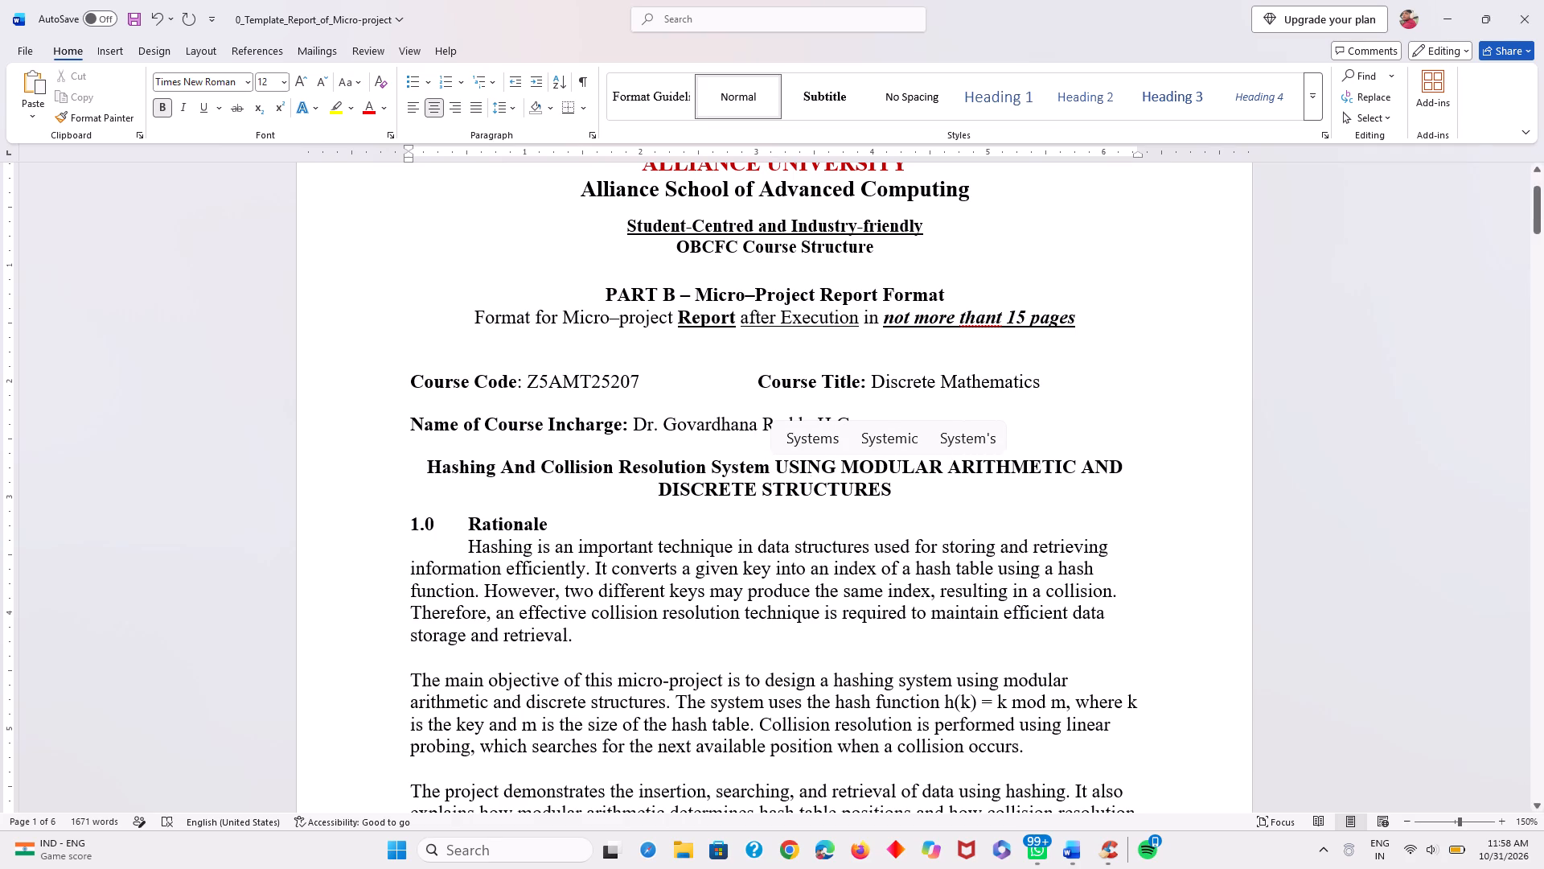
Change "USING" in the project title to "Using".
{"action": "left_click", "coordinate": [833, 465]}
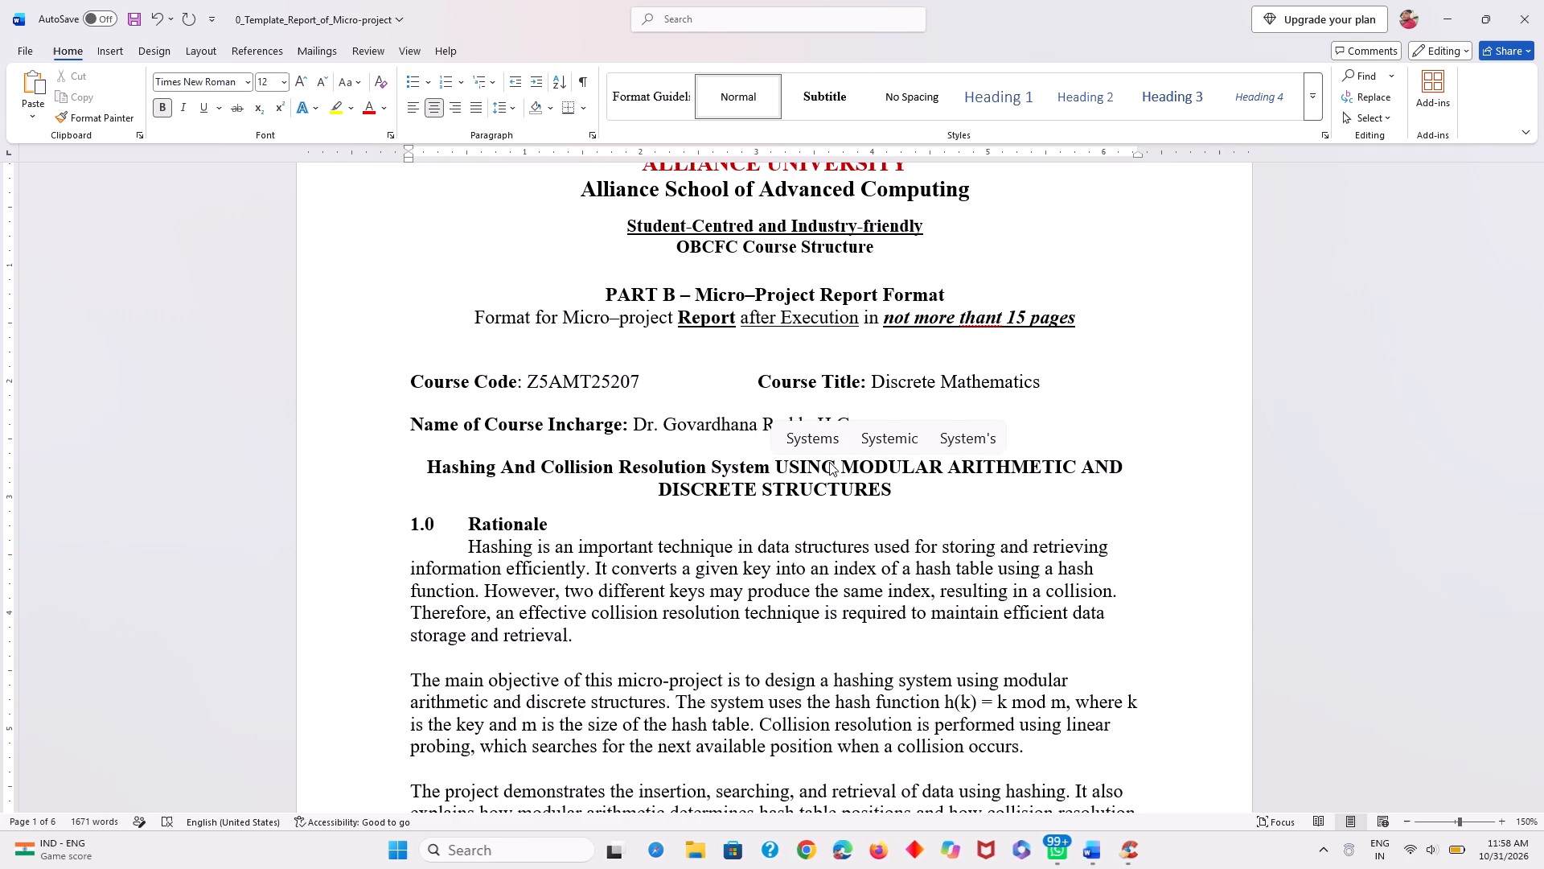
{"action": "key", "text": "Right"}
{"action": "key", "text": "Right"}
{"action": "key", "text": "Right"}
{"action": "key", "text": "Right"}
{"action": "key", "text": "Right"}
{"action": "key", "text": "Right"}
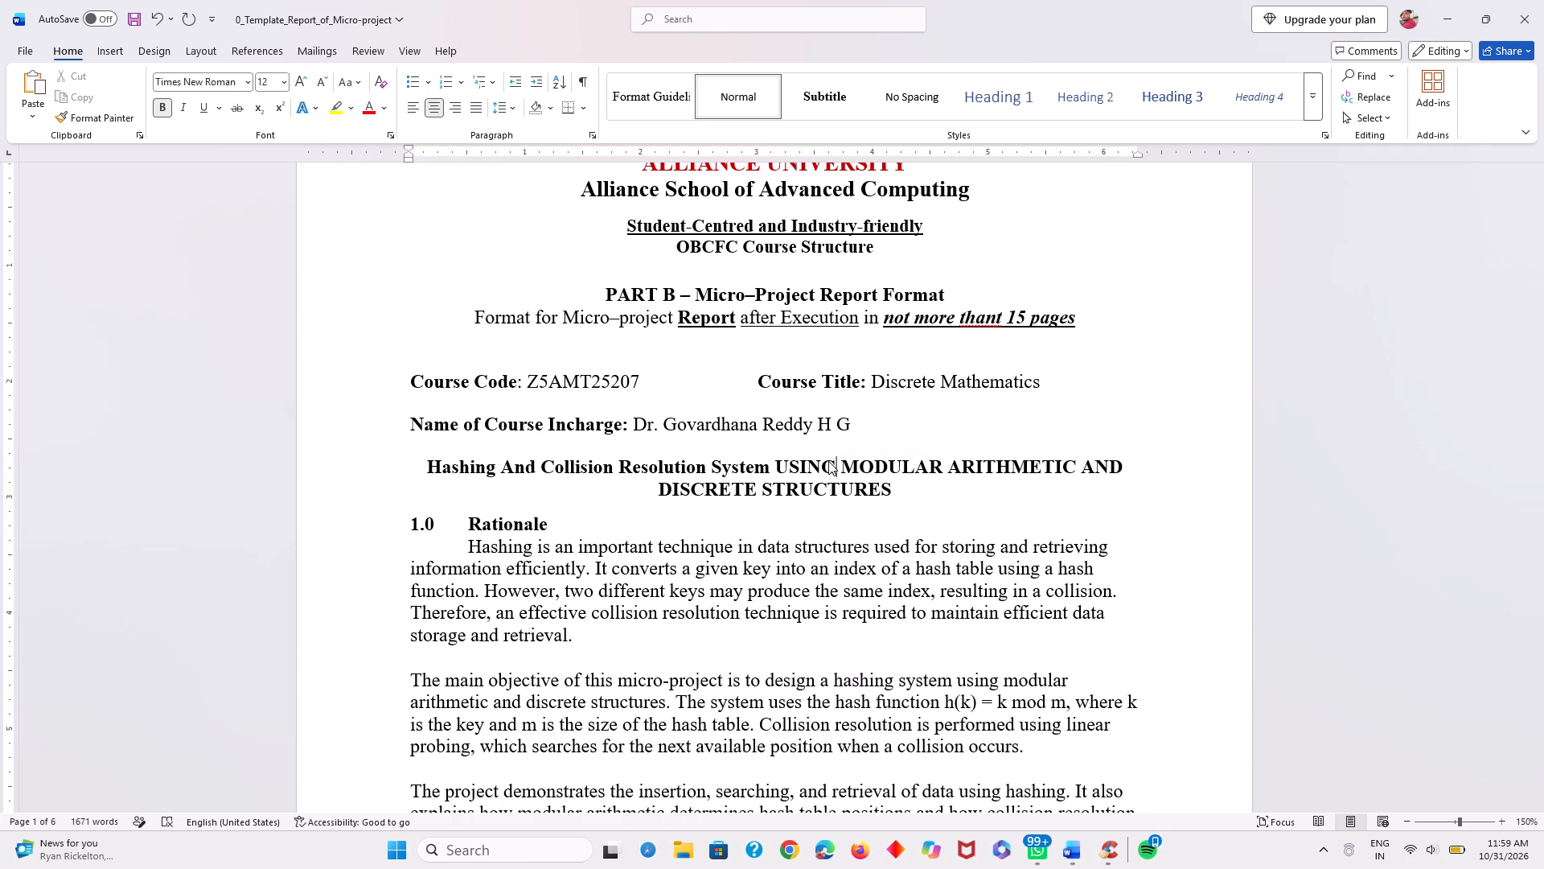
{"action": "key", "text": "BackSpace"}
{"action": "key", "text": "BackSpace"}
{"action": "key", "text": "BackSpace"}
{"action": "key", "text": "BackSpace"}
{"action": "type", "text": "sing"}
Change "MODULAR" in the project title to "Modular".
{"action": "key", "text": "Right"}
{"action": "key", "text": "Right"}
{"action": "key", "text": "Right"}
{"action": "key", "text": "Right"}
{"action": "key", "text": "Right"}
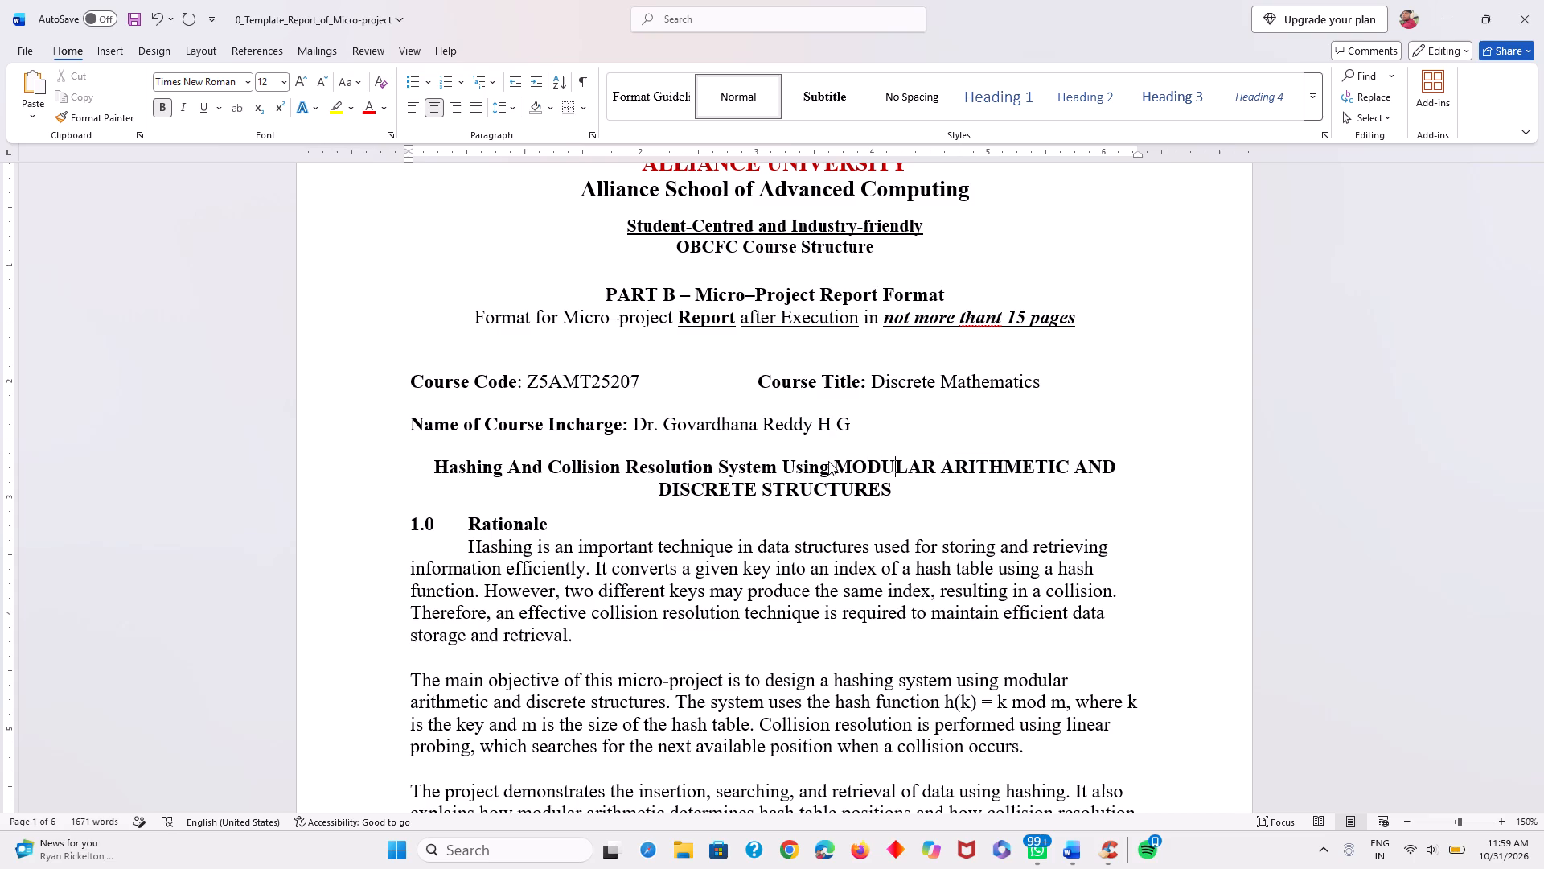
{"action": "key", "text": "Right"}
{"action": "key", "text": "Right"}
{"action": "key", "text": "Right"}
{"action": "key", "text": "BackSpace"}
{"action": "key", "text": "BackSpace"}
{"action": "key", "text": "BackSpace"}
{"action": "key", "text": "BackSpace"}
{"action": "key", "text": "BackSpace"}
{"action": "key", "text": "BackSpace"}
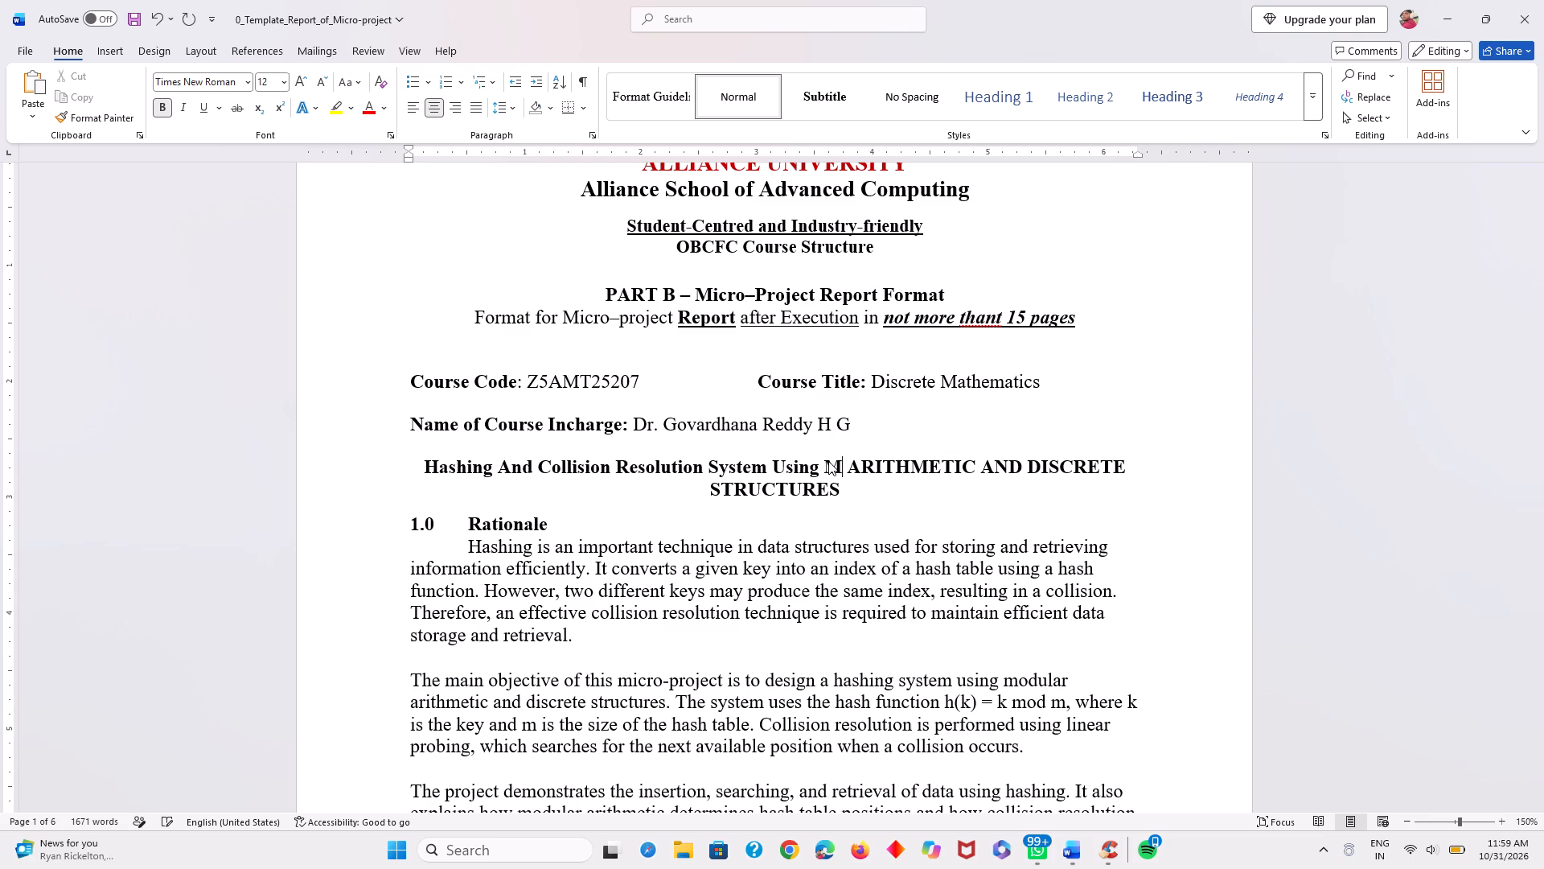
{"action": "type", "text": "odi"}
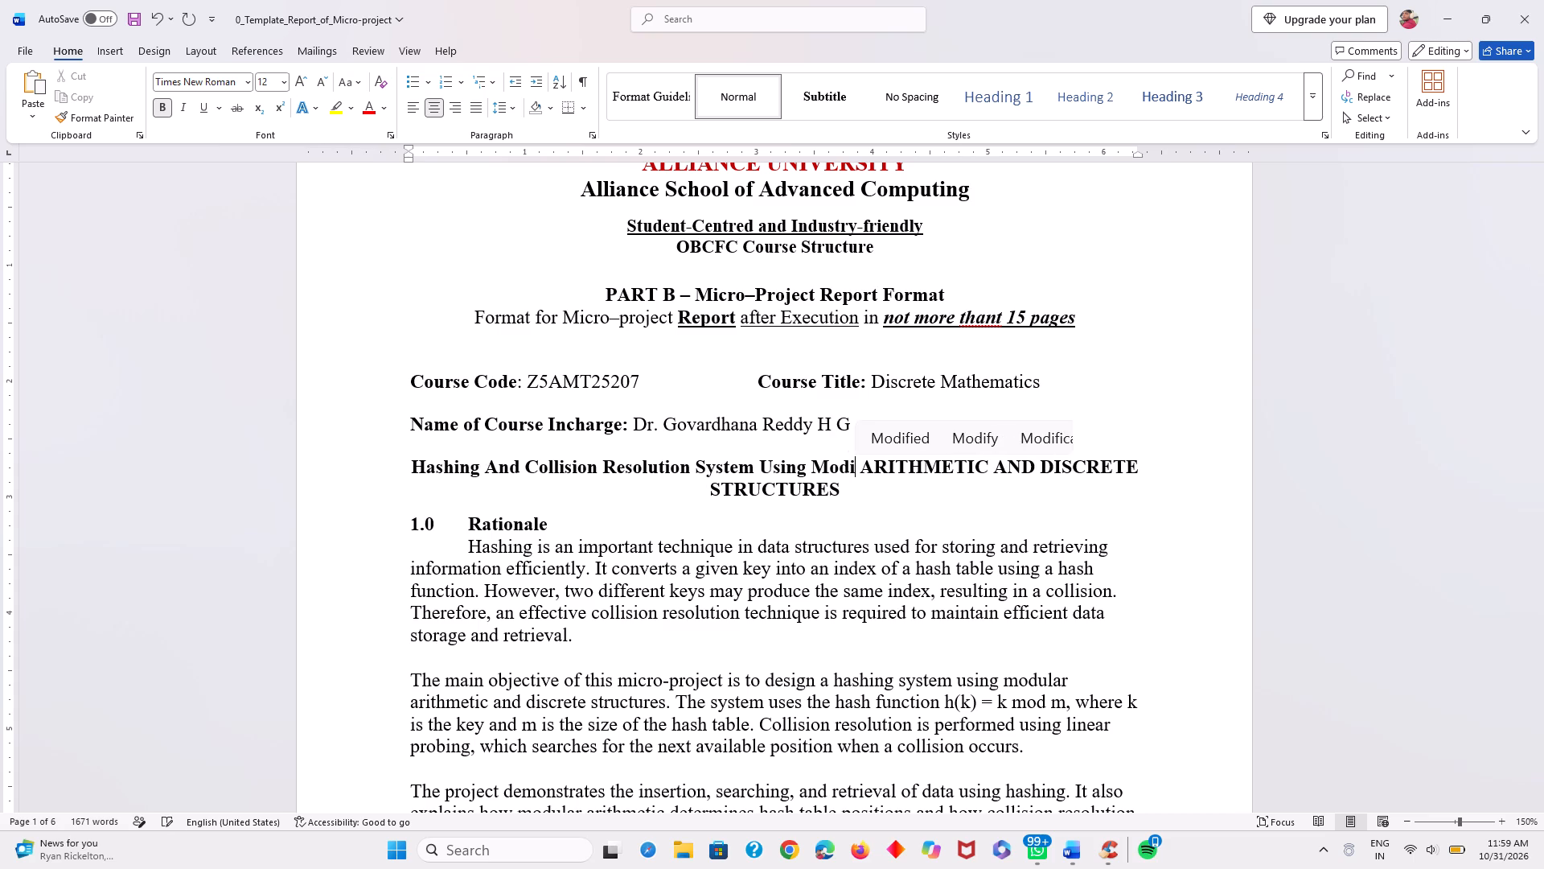
{"action": "key", "text": "BackSpace"}
{"action": "type", "text": "ular"}
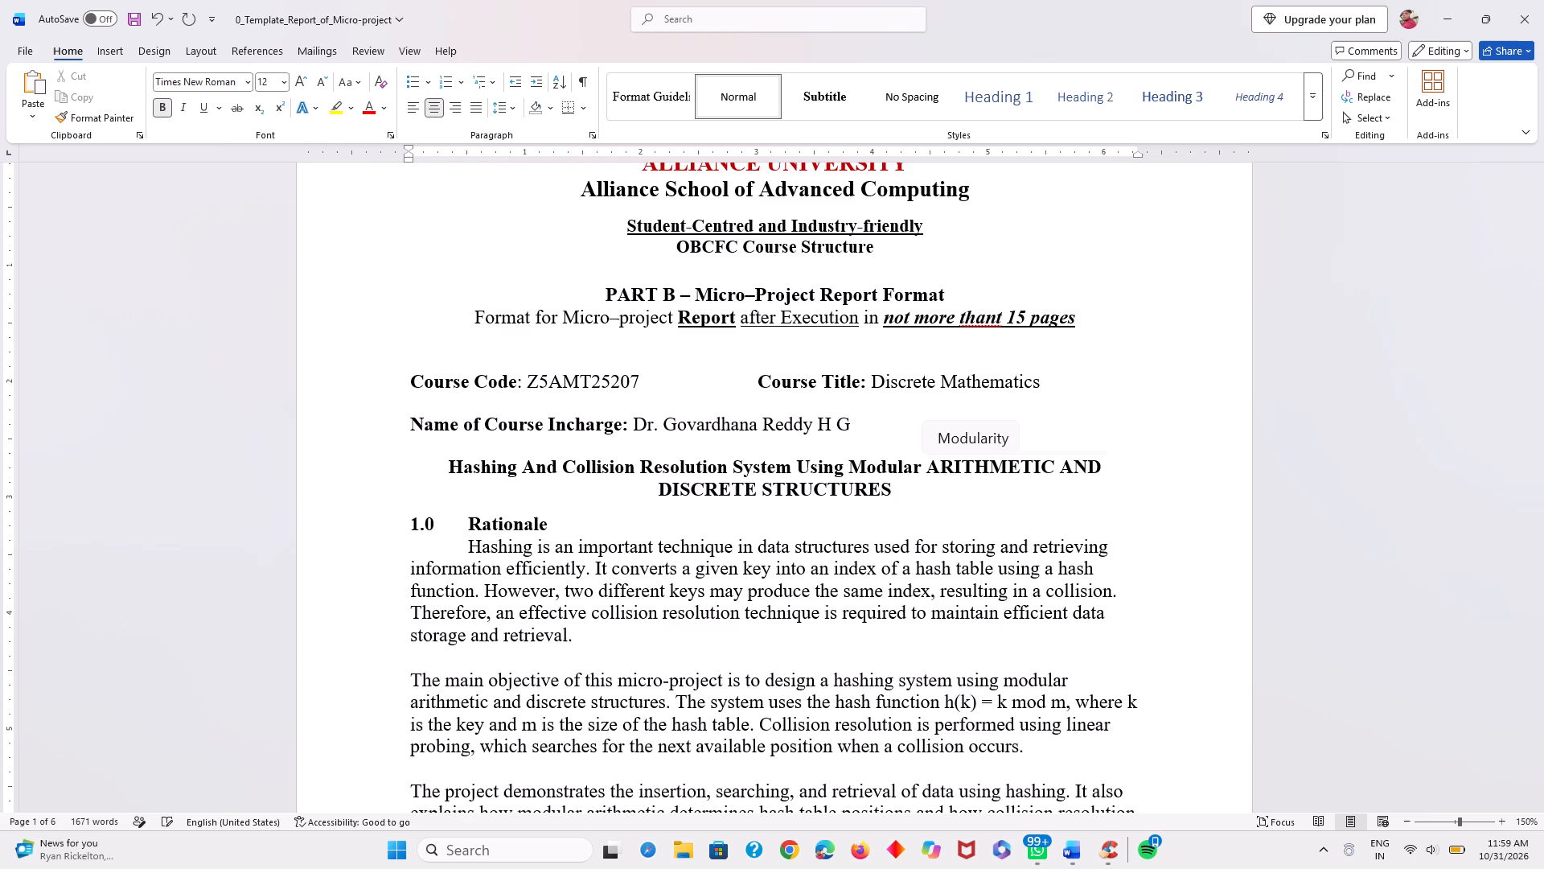
Change the remaining capitals in the project title to "Arithmetic And Discrete Structures".
{"action": "key", "text": "Right"}
{"action": "key", "text": "Right"}
{"action": "key", "text": "Right"}
{"action": "key", "text": "Right"}
{"action": "key", "text": "Right"}
{"action": "key", "text": "Right"}
{"action": "key", "text": "Right"}
{"action": "key", "text": "Right"}
{"action": "key", "text": "Right"}
{"action": "key", "text": "Right"}
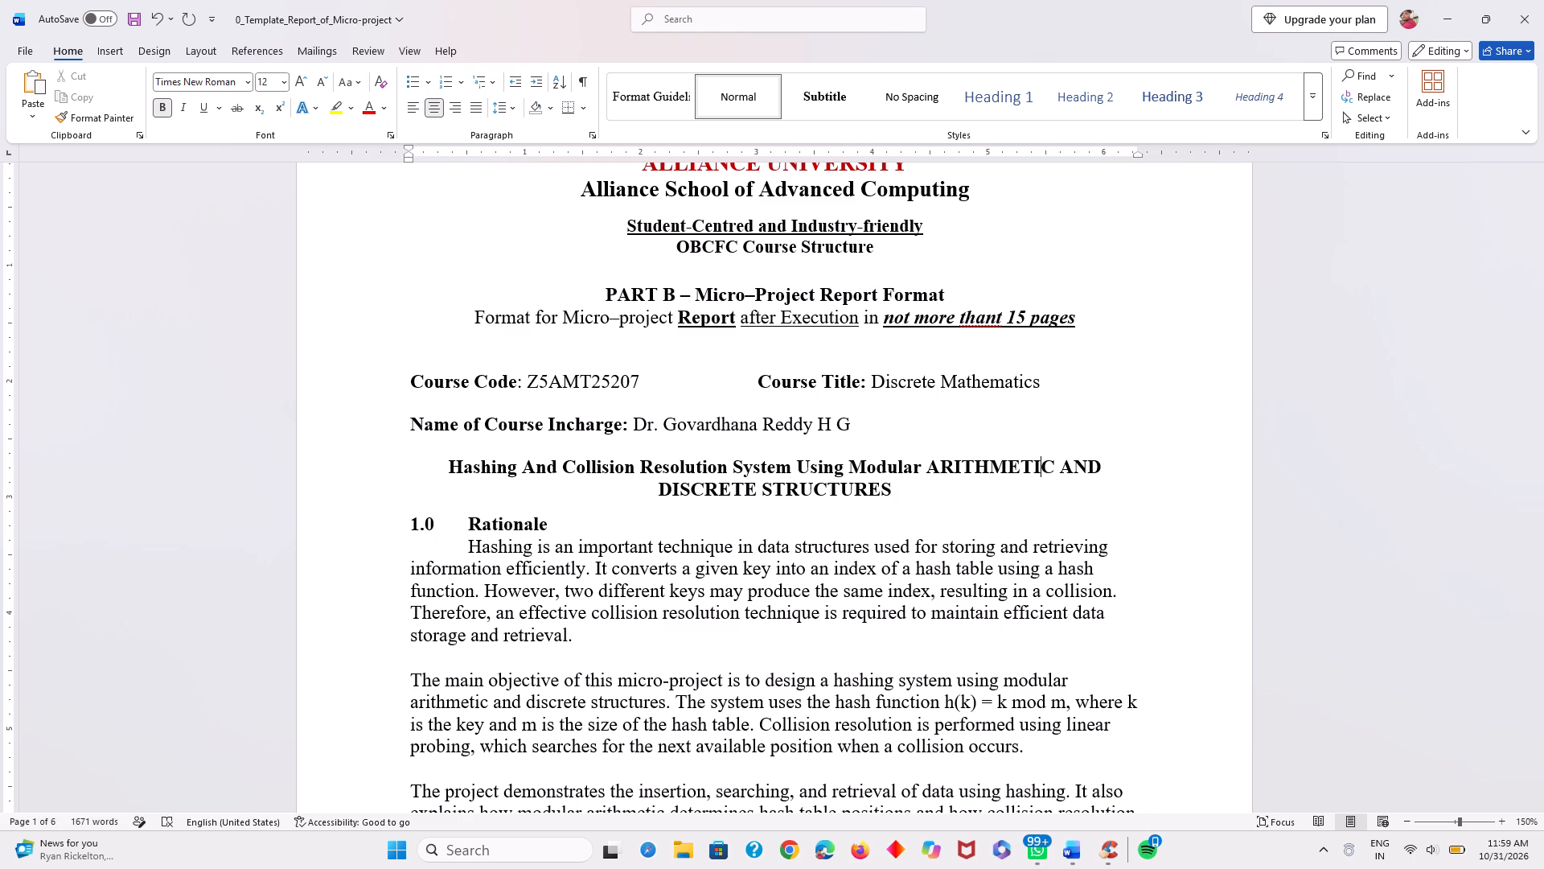
Change "ARITHMETIC" in the project title to "Arithmetic".
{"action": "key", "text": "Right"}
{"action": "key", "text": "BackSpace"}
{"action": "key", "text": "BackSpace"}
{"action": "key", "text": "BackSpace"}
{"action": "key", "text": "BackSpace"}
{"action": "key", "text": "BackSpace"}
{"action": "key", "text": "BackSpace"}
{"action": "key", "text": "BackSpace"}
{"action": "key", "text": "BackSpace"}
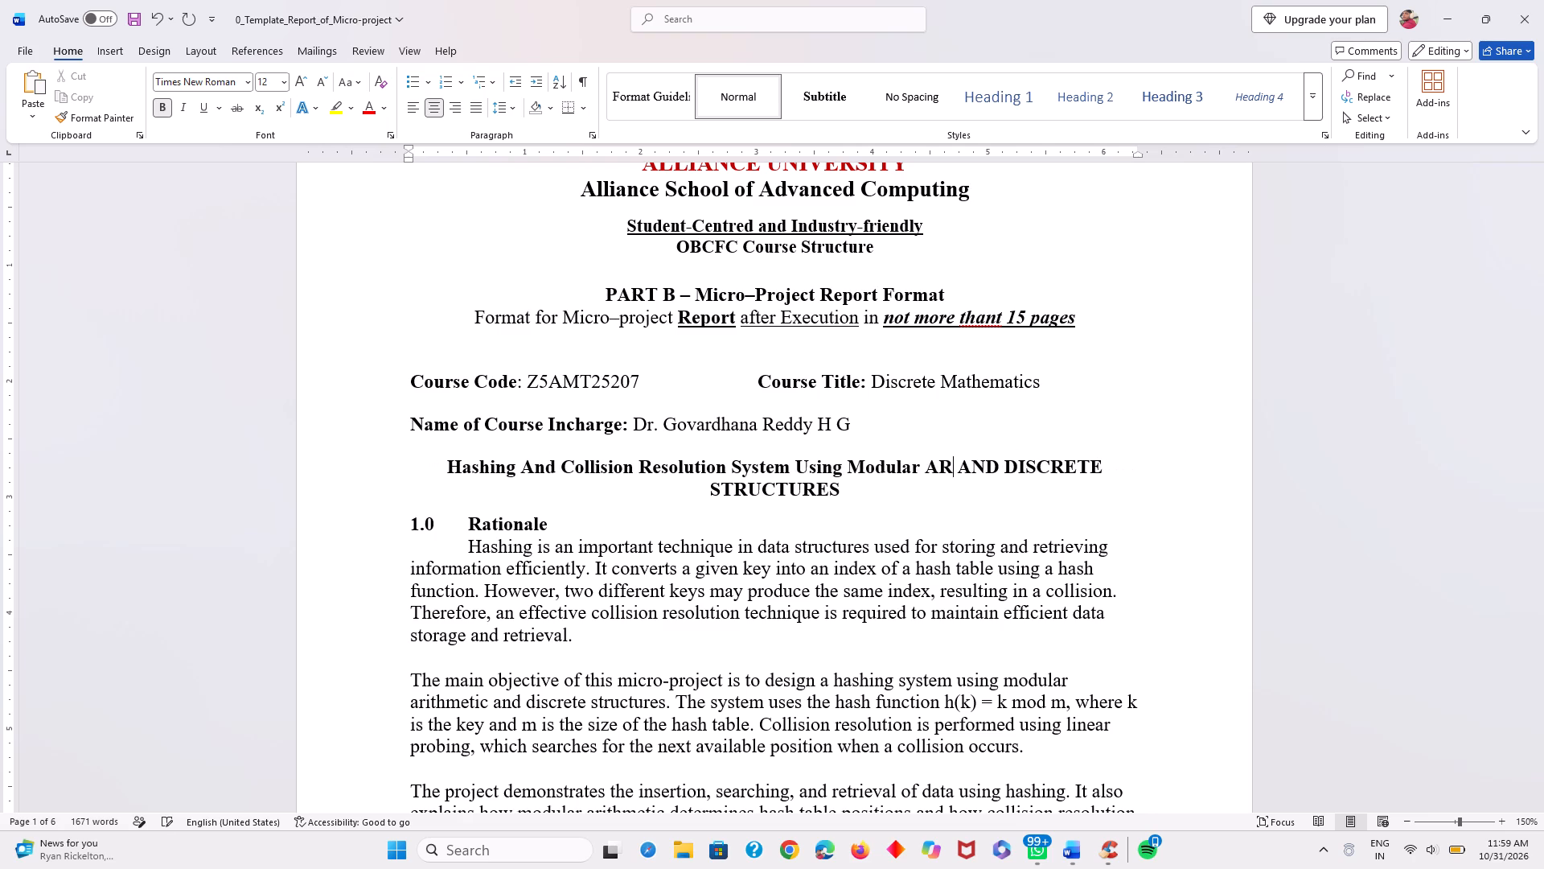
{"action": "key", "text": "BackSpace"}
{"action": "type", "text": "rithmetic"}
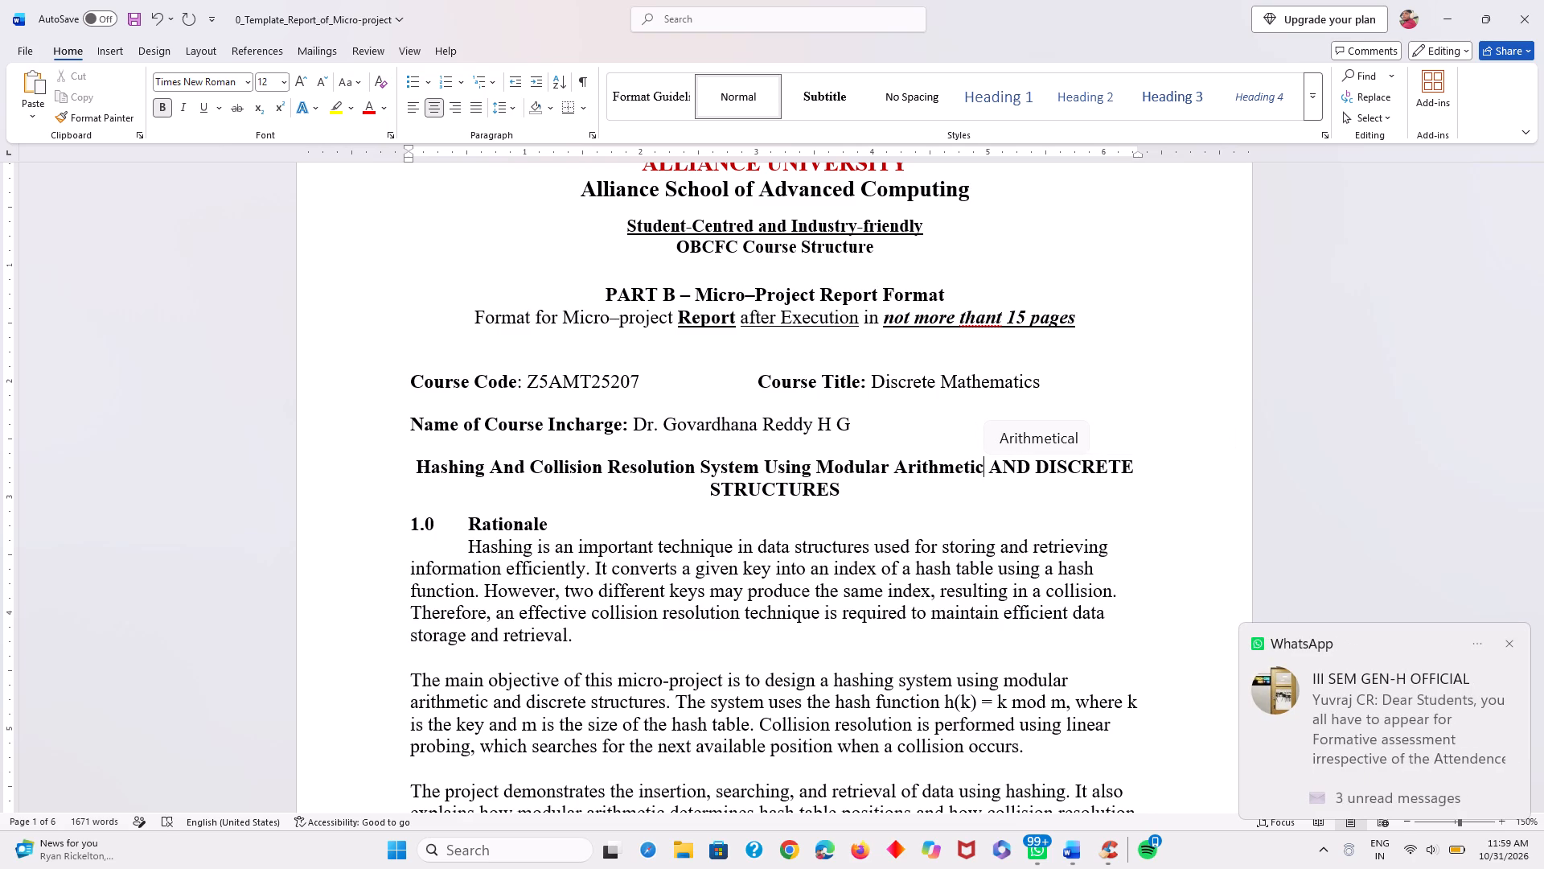
Change "AND" before "DISCRETE" in the project title to "And".
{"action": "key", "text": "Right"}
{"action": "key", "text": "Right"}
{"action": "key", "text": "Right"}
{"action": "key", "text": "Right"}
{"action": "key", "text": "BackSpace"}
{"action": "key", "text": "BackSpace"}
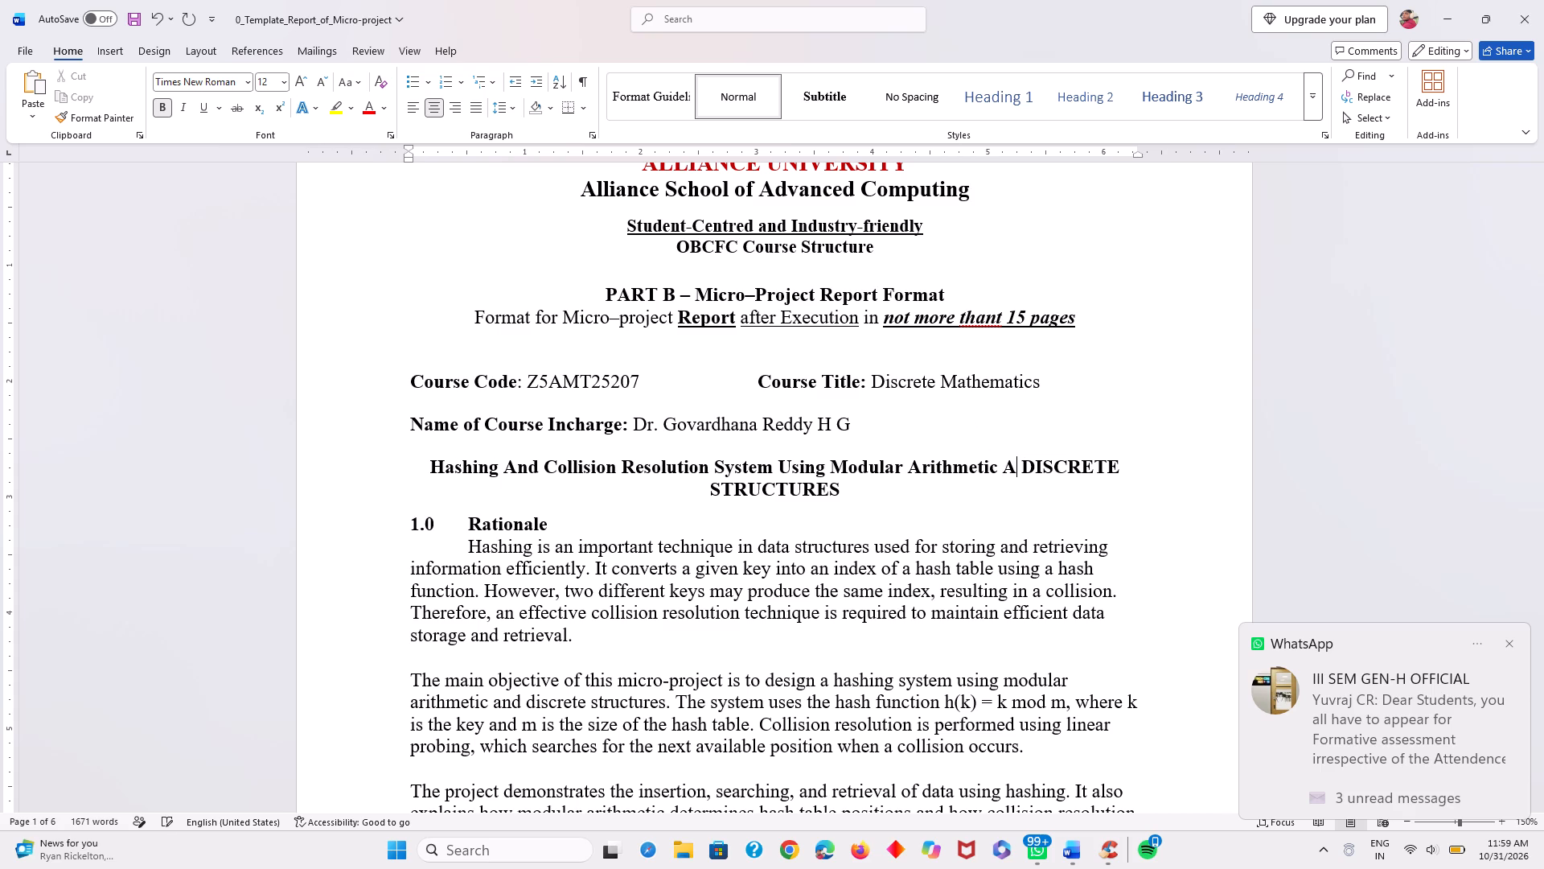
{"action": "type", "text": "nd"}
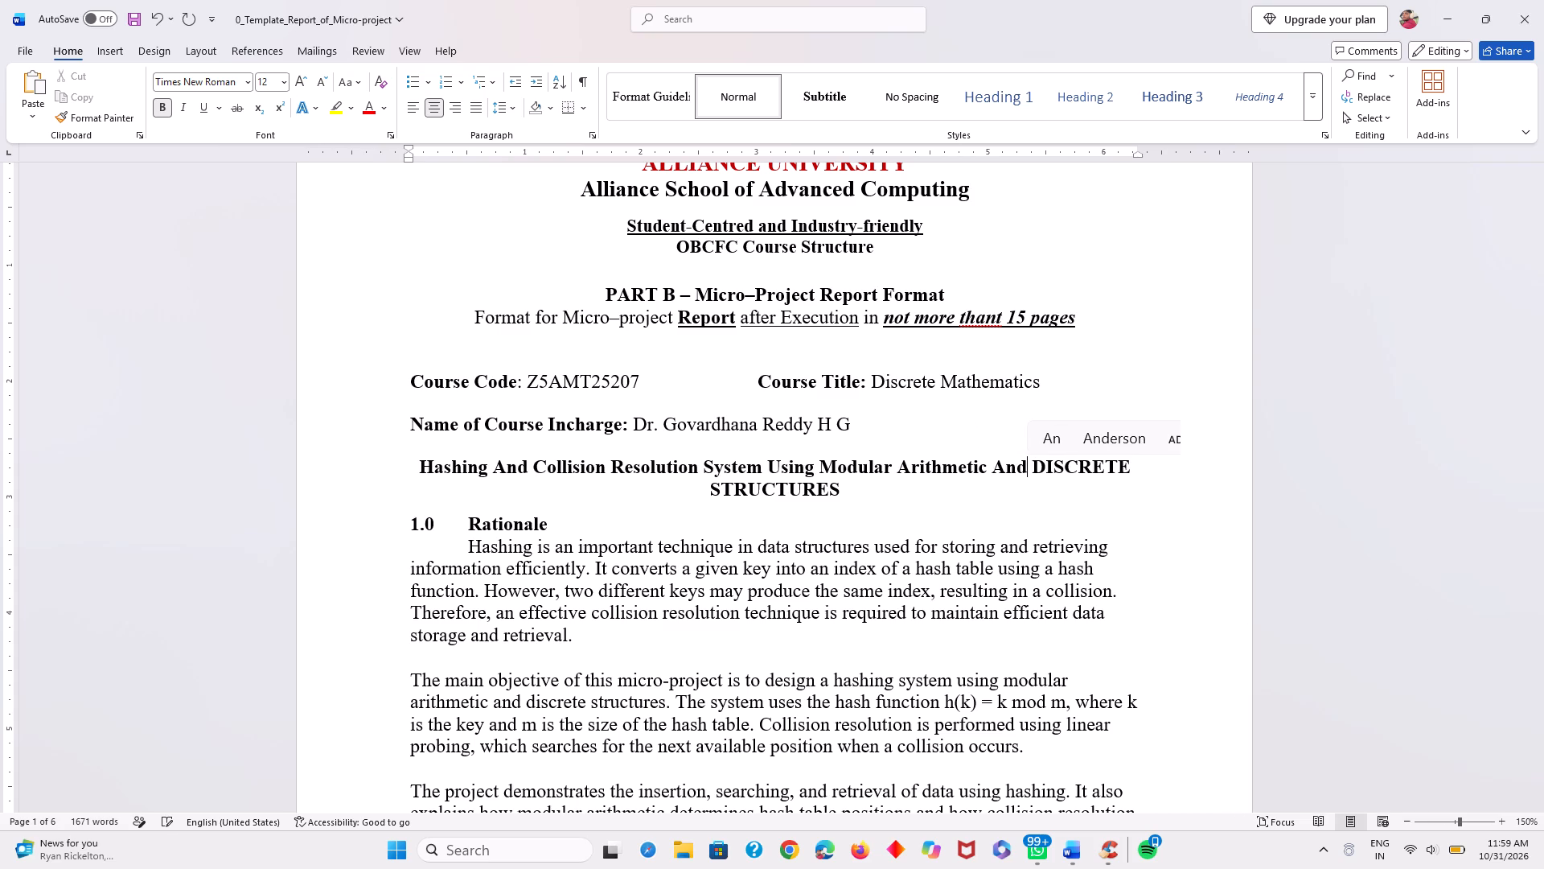
Change "DISCRETE" in the project title to "Discrete".
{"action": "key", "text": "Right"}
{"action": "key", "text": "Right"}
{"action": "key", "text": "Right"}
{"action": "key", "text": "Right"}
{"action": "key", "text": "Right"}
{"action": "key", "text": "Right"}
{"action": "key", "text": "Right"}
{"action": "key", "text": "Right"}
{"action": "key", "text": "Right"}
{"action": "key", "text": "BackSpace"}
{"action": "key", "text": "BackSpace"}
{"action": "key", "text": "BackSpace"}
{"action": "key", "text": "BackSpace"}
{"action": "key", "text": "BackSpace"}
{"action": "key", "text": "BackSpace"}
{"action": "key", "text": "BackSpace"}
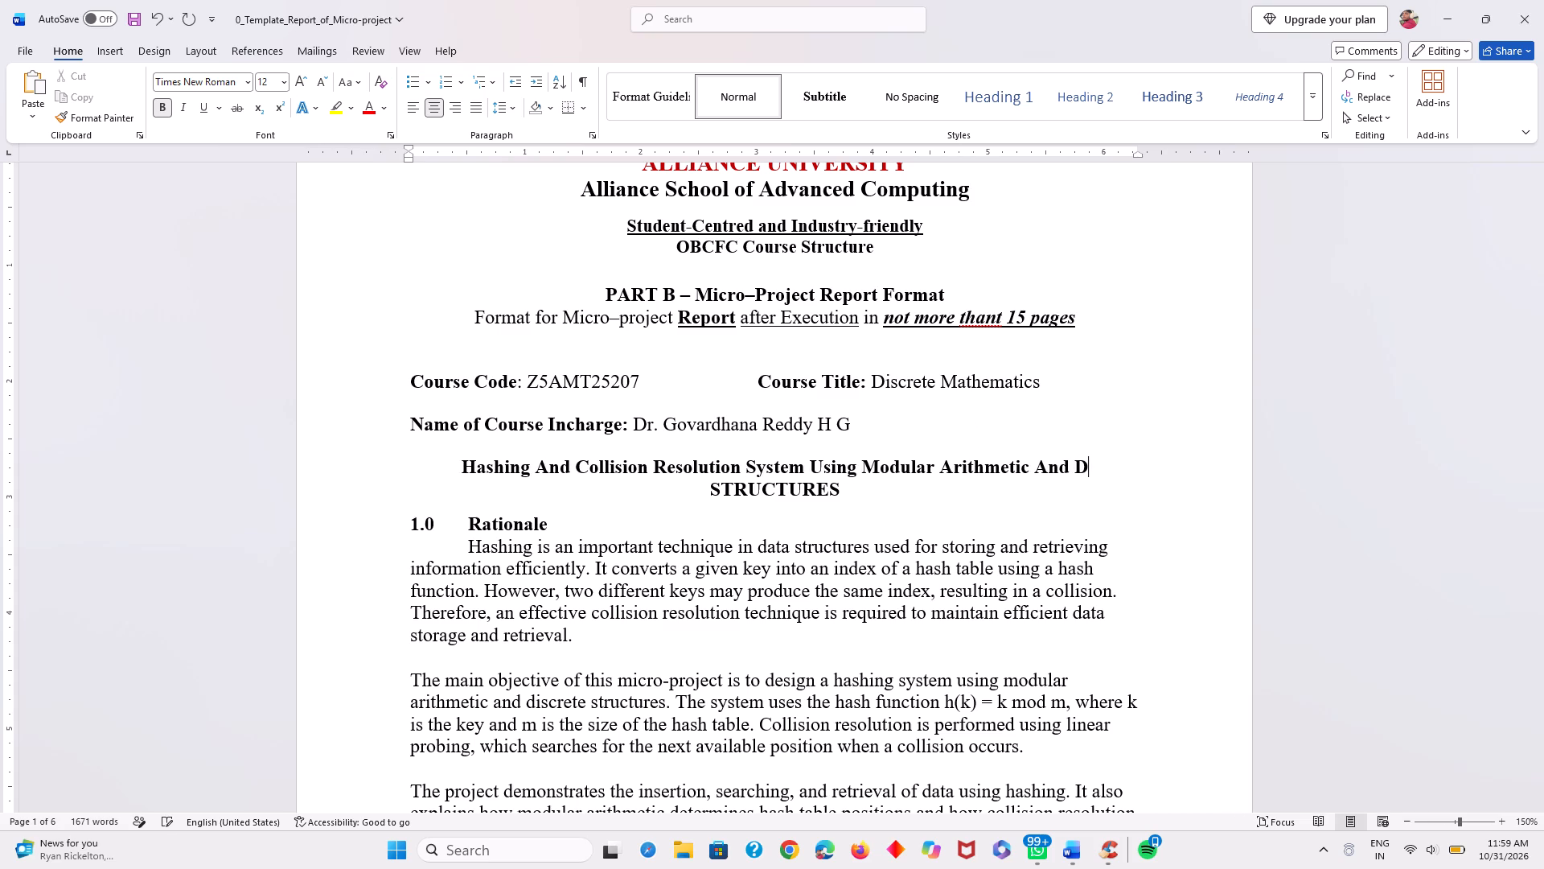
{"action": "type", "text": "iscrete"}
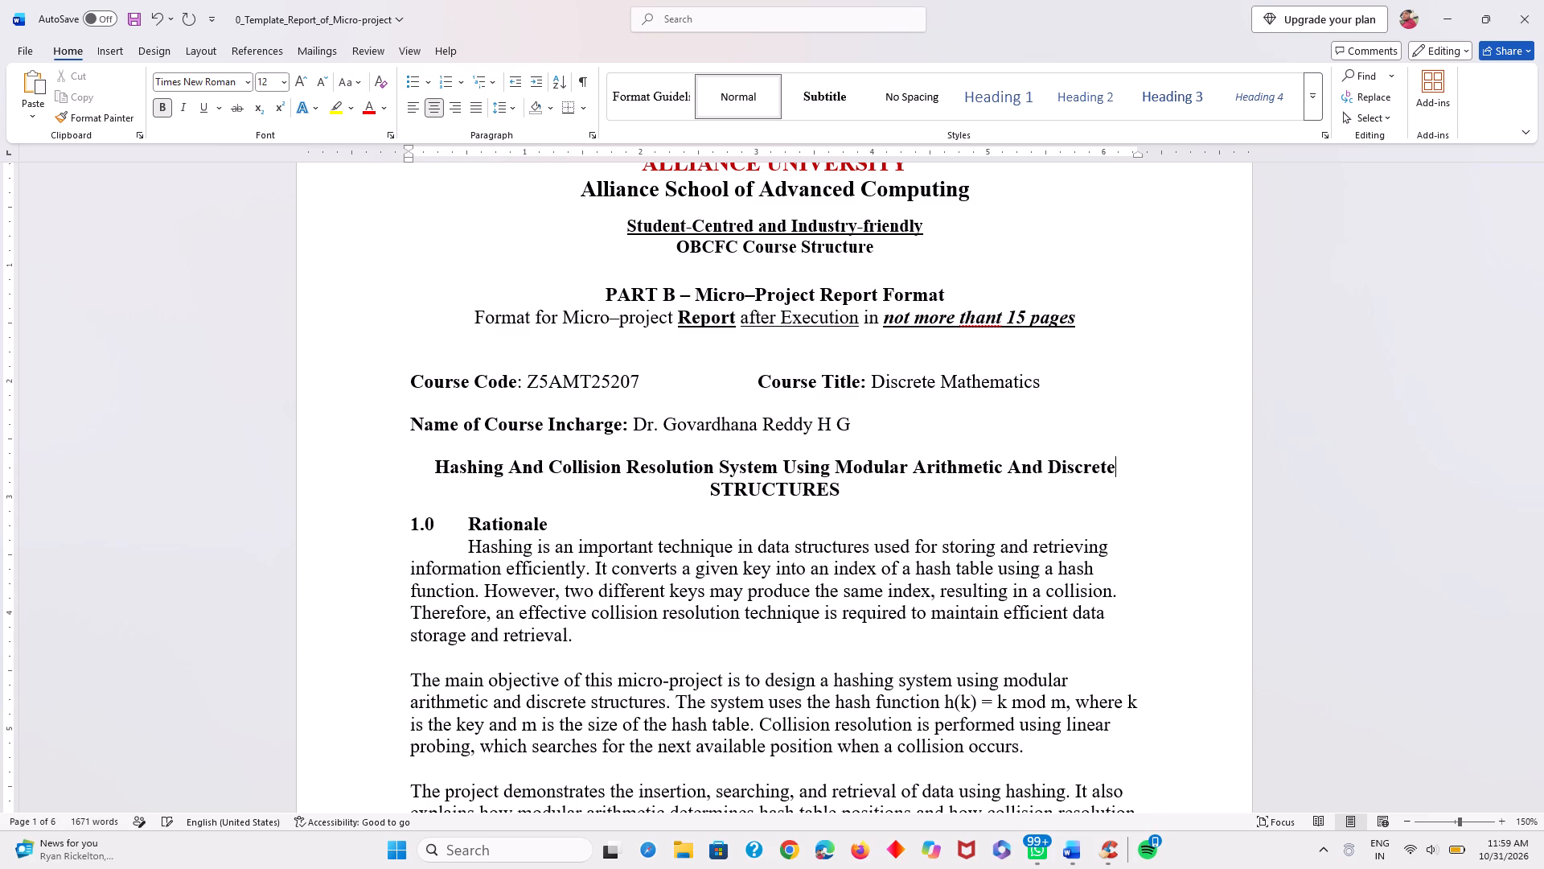
Change "STRUCTURES" at the end of the project title to "Structures".
{"action": "left_click", "coordinate": [834, 488]}
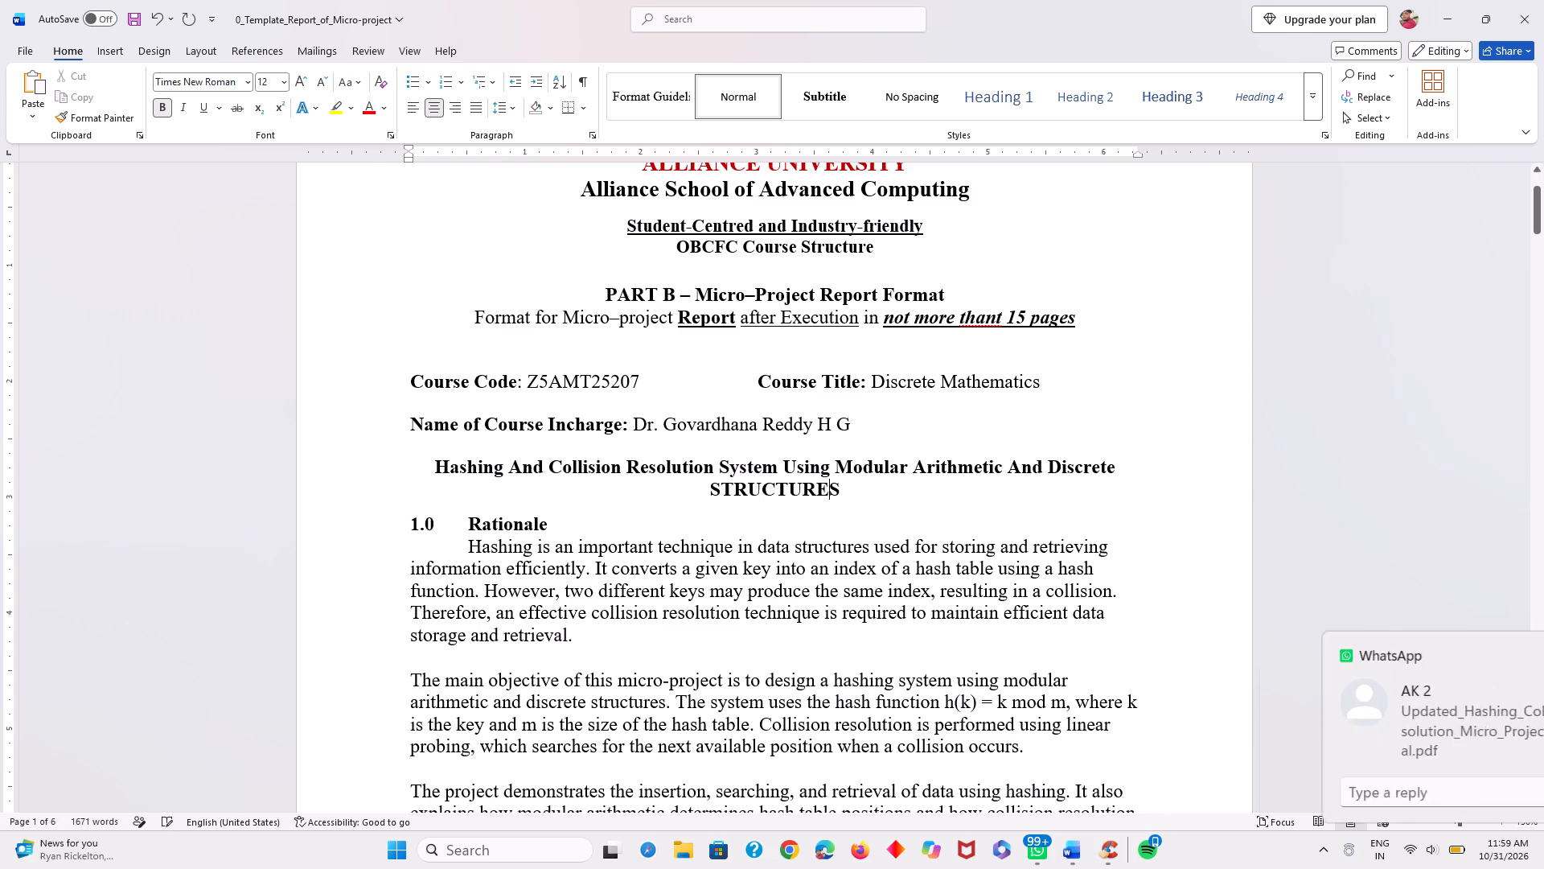
{"action": "key", "text": "Right"}
{"action": "key", "text": "BackSpace"}
{"action": "key", "text": "BackSpace"}
{"action": "key", "text": "BackSpace"}
{"action": "key", "text": "BackSpace"}
{"action": "key", "text": "BackSpace"}
{"action": "key", "text": "BackSpace"}
{"action": "key", "text": "BackSpace"}
{"action": "key", "text": "BackSpace"}
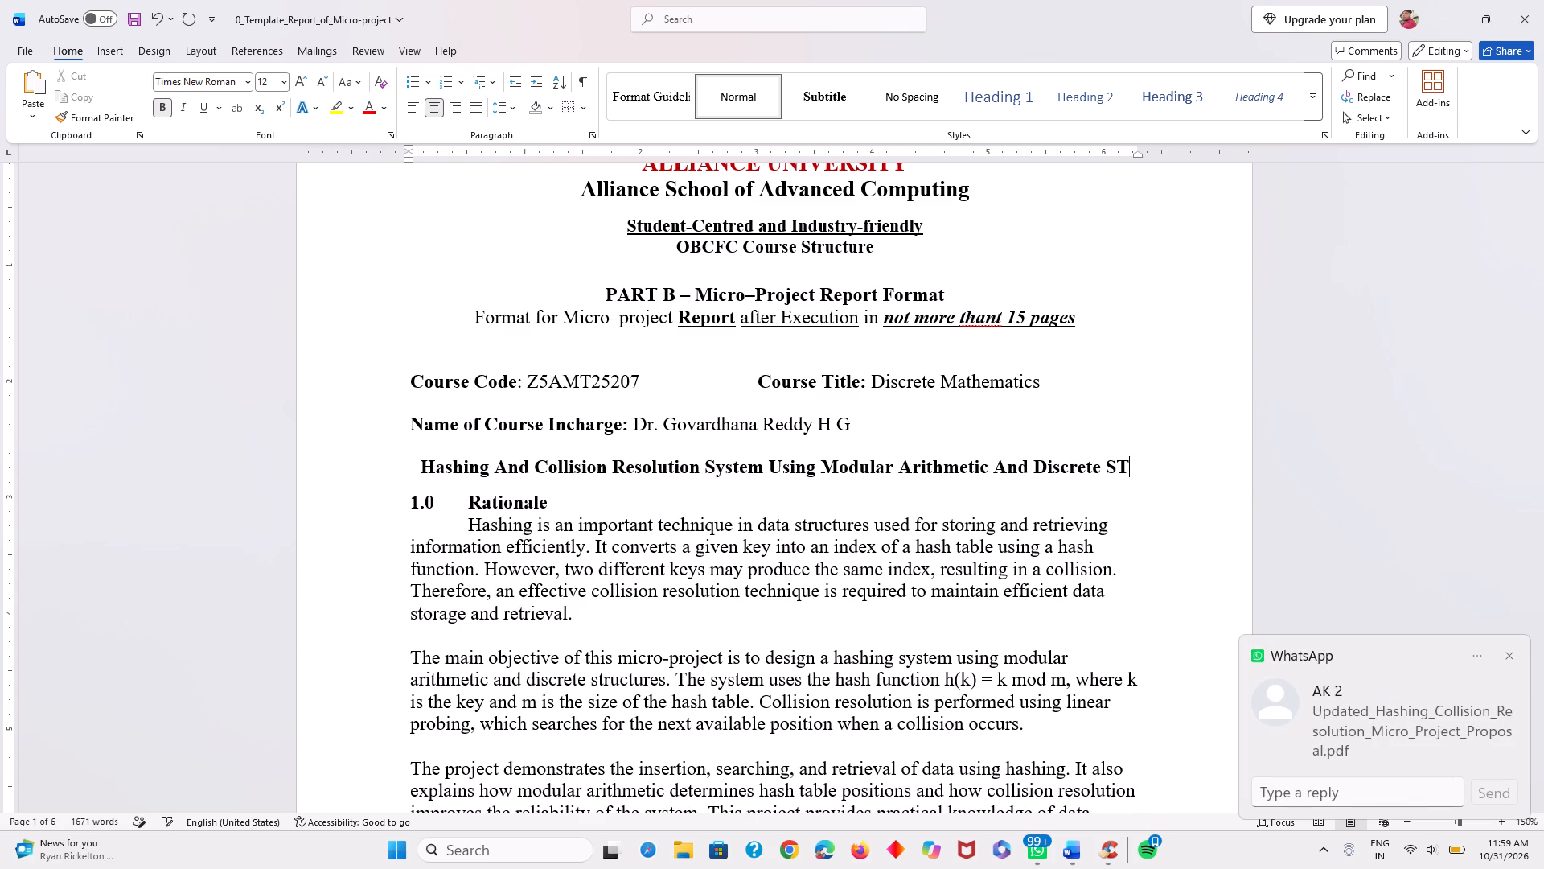
{"action": "key", "text": "BackSpace"}
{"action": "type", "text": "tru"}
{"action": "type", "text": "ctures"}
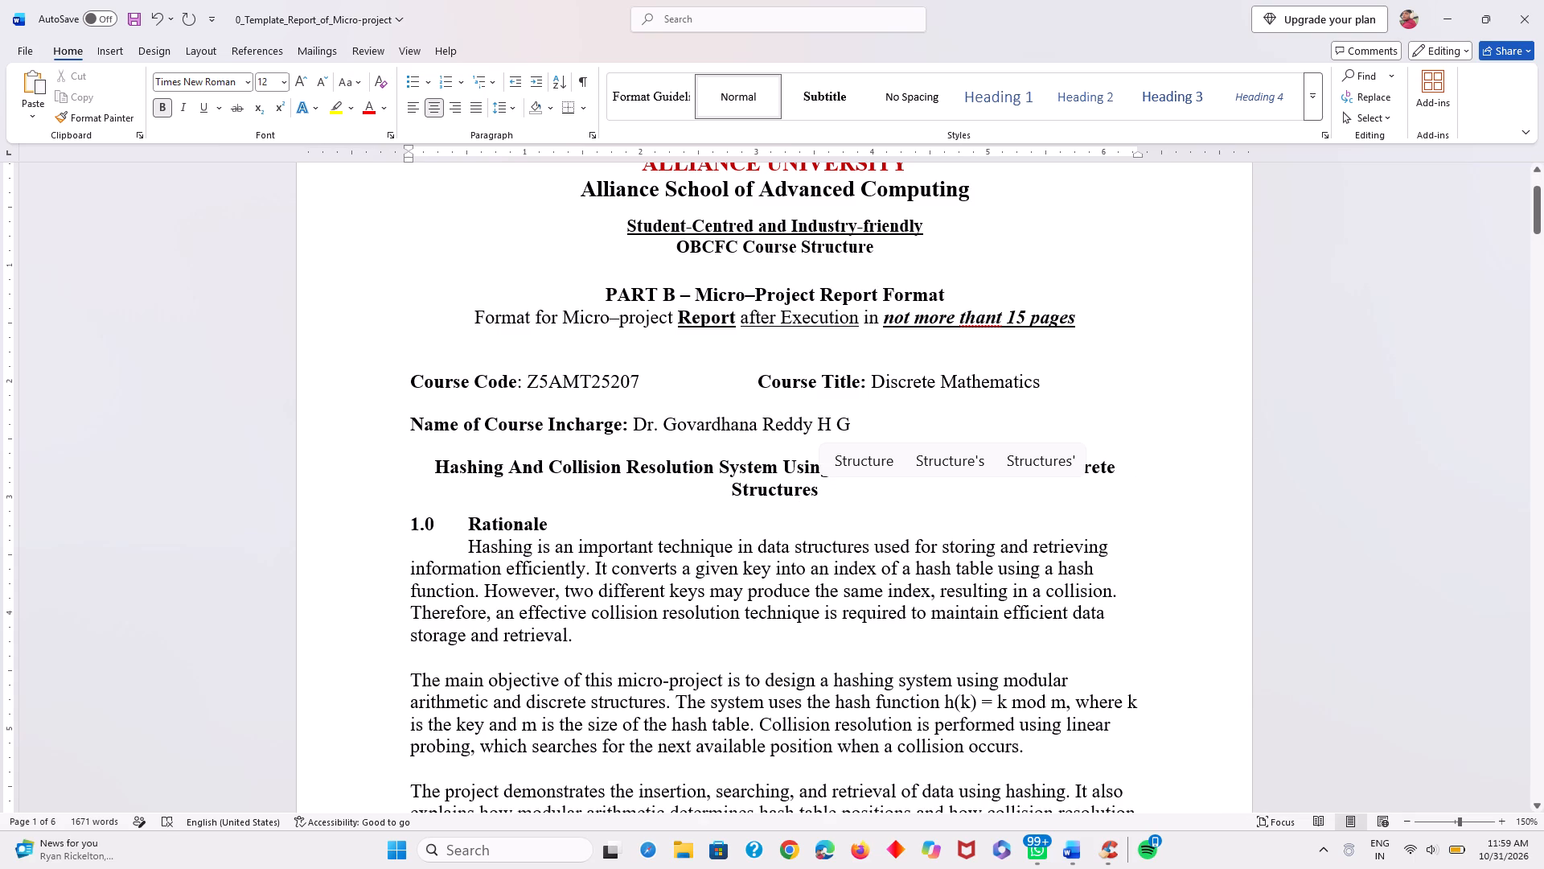
{"action": "left_click", "coordinate": [1437, 492]}
{"action": "left_click", "coordinate": [1468, 492]}
{"action": "left_click", "coordinate": [1112, 489]}
{"action": "left_click", "coordinate": [1152, 517]}
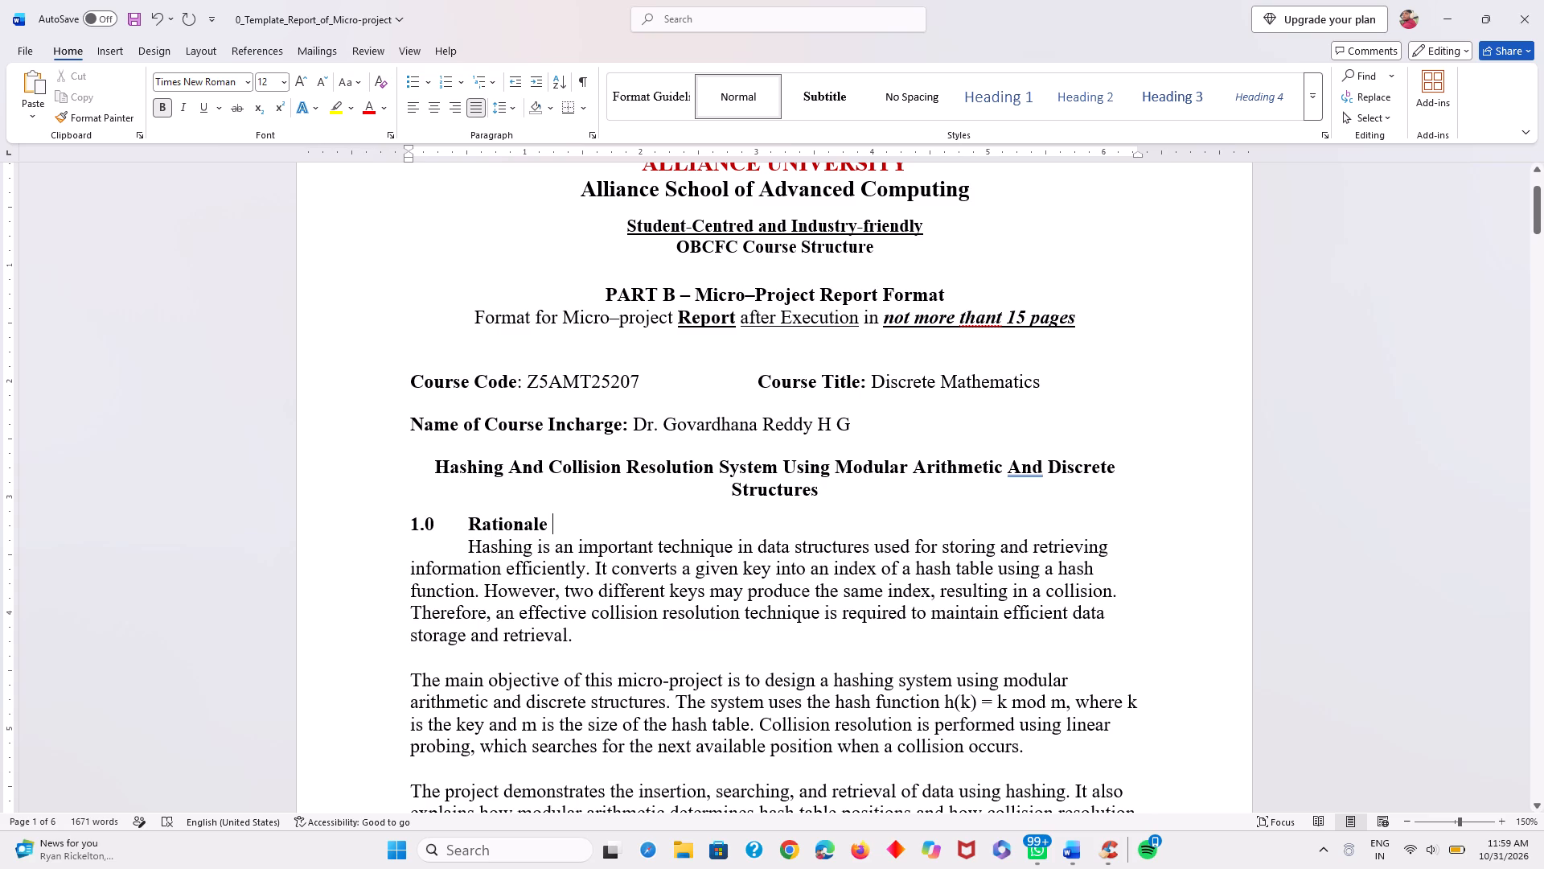
Place the text cursor at the word "And" between "Arithmetic" and "Discrete" in the project title.
{"action": "left_click", "coordinate": [1034, 467]}
{"action": "left_click", "coordinate": [1034, 467]}
{"action": "key", "text": "Right"}
Ignore once the grammar suggestion on the "And" before "Discrete" in the project title.
{"action": "key", "text": "Right"}
{"action": "key", "text": "Left"}
{"action": "key", "text": "Left"}
{"action": "key", "text": "Left"}
{"action": "key", "text": "Left"}
{"action": "key", "text": "Left"}
{"action": "key", "text": "Right"}
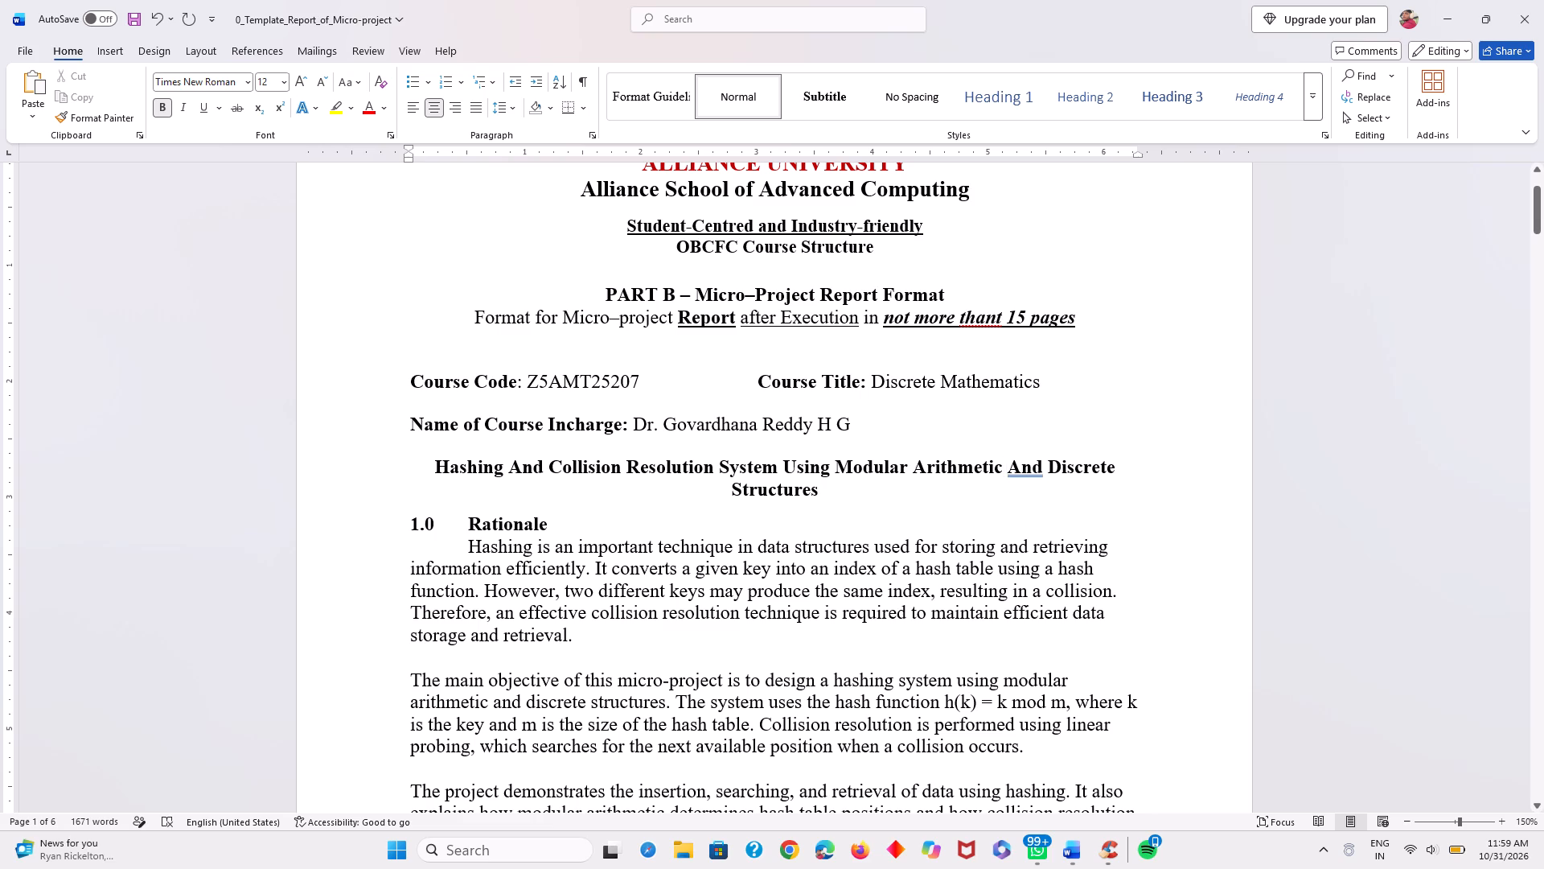
{"action": "left_click", "coordinate": [1025, 461]}
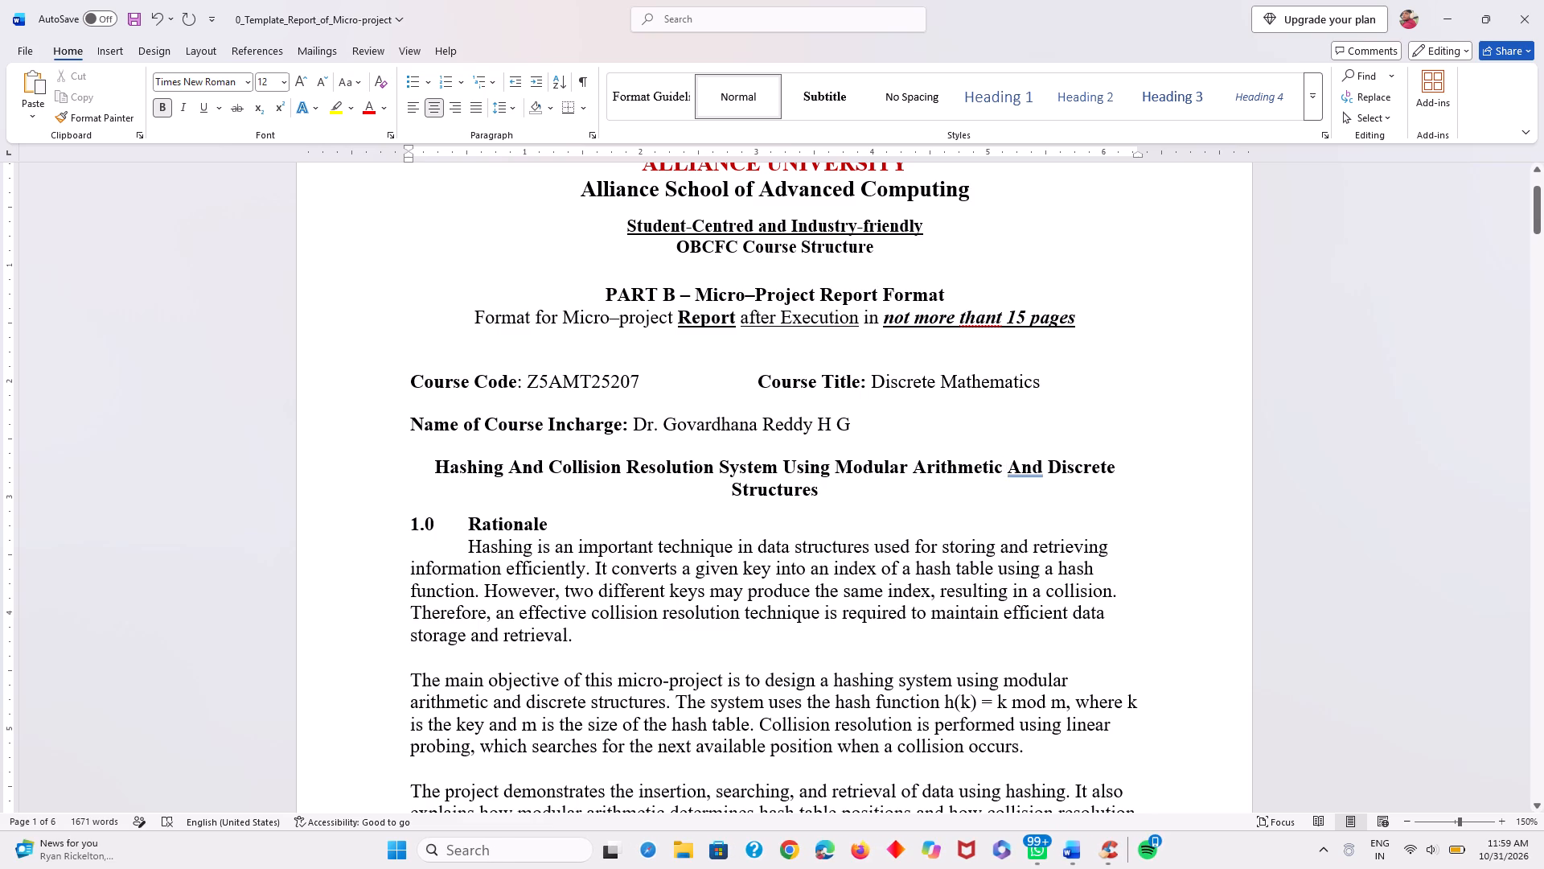
{"action": "left_click", "coordinate": [1030, 472]}
{"action": "left_click", "coordinate": [1037, 471]}
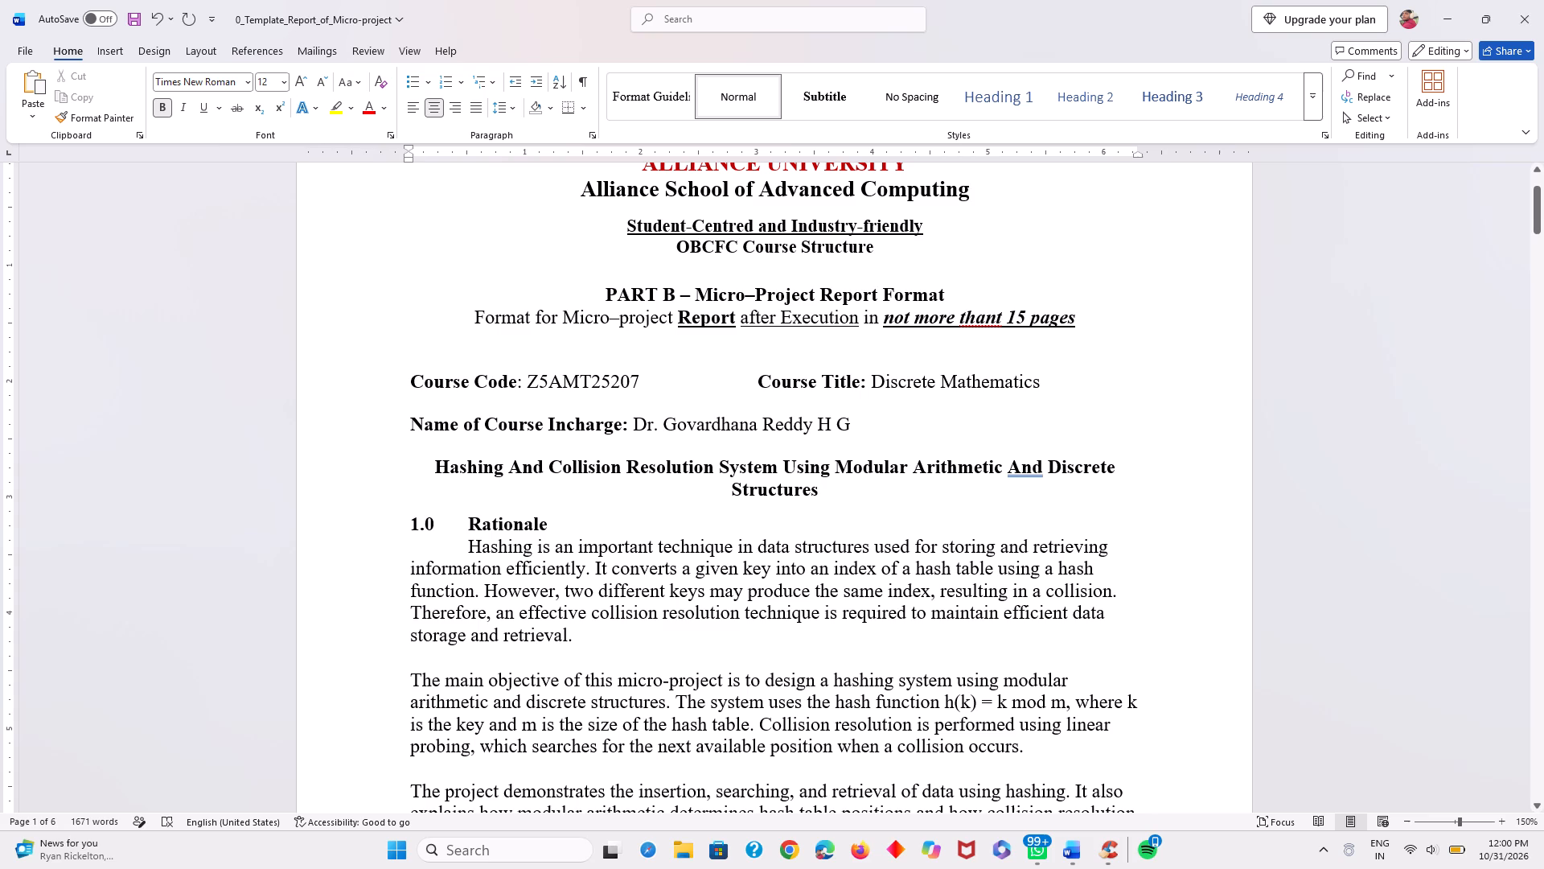
{"action": "double_click", "coordinate": [1034, 471]}
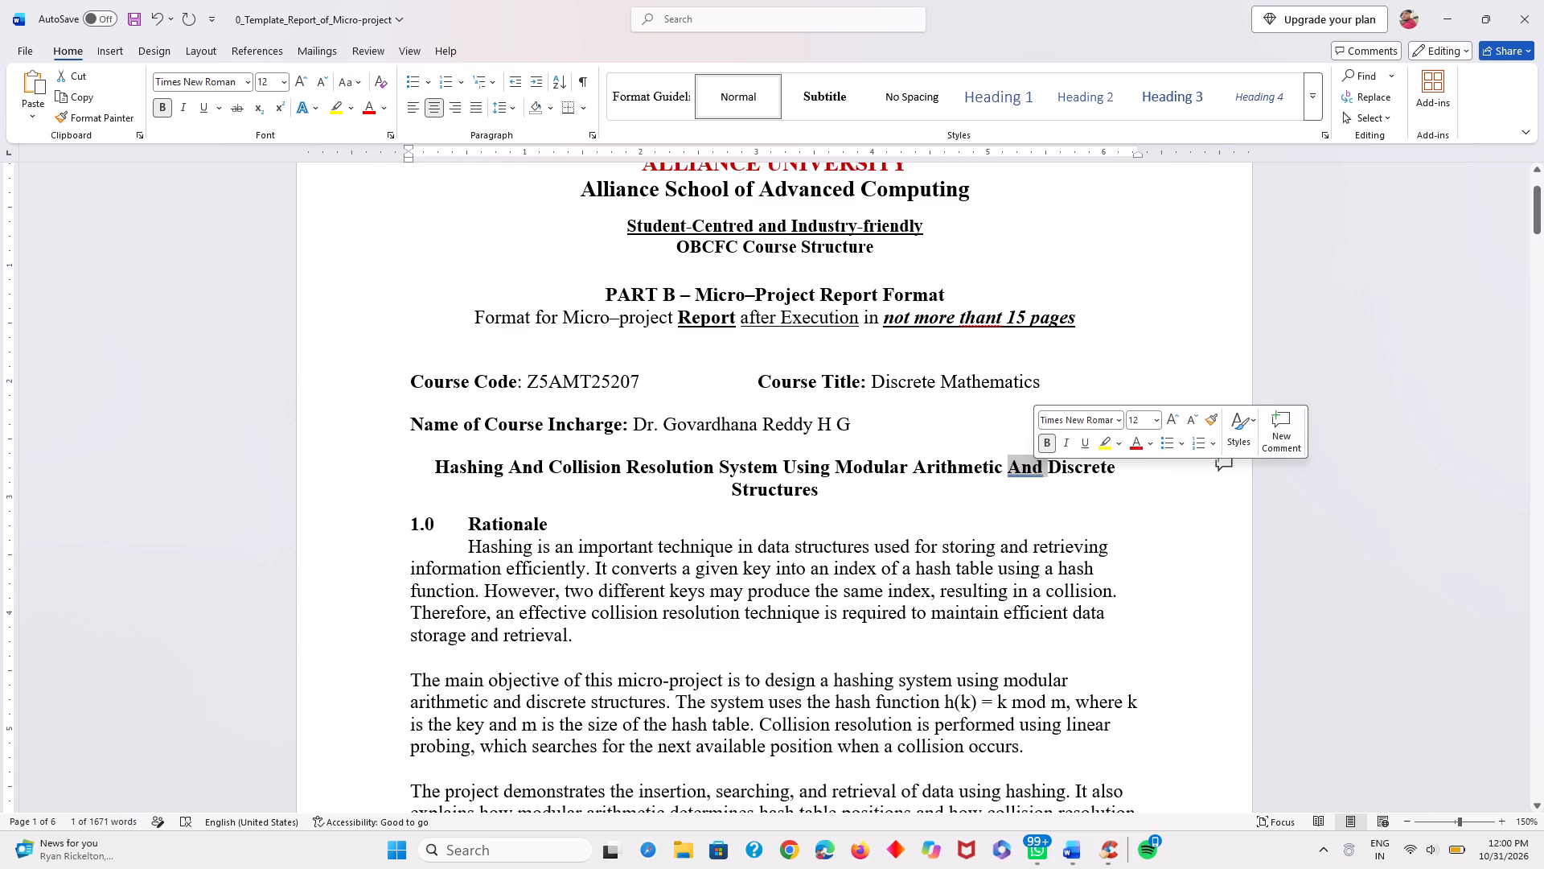
{"action": "right_click", "coordinate": [1033, 479]}
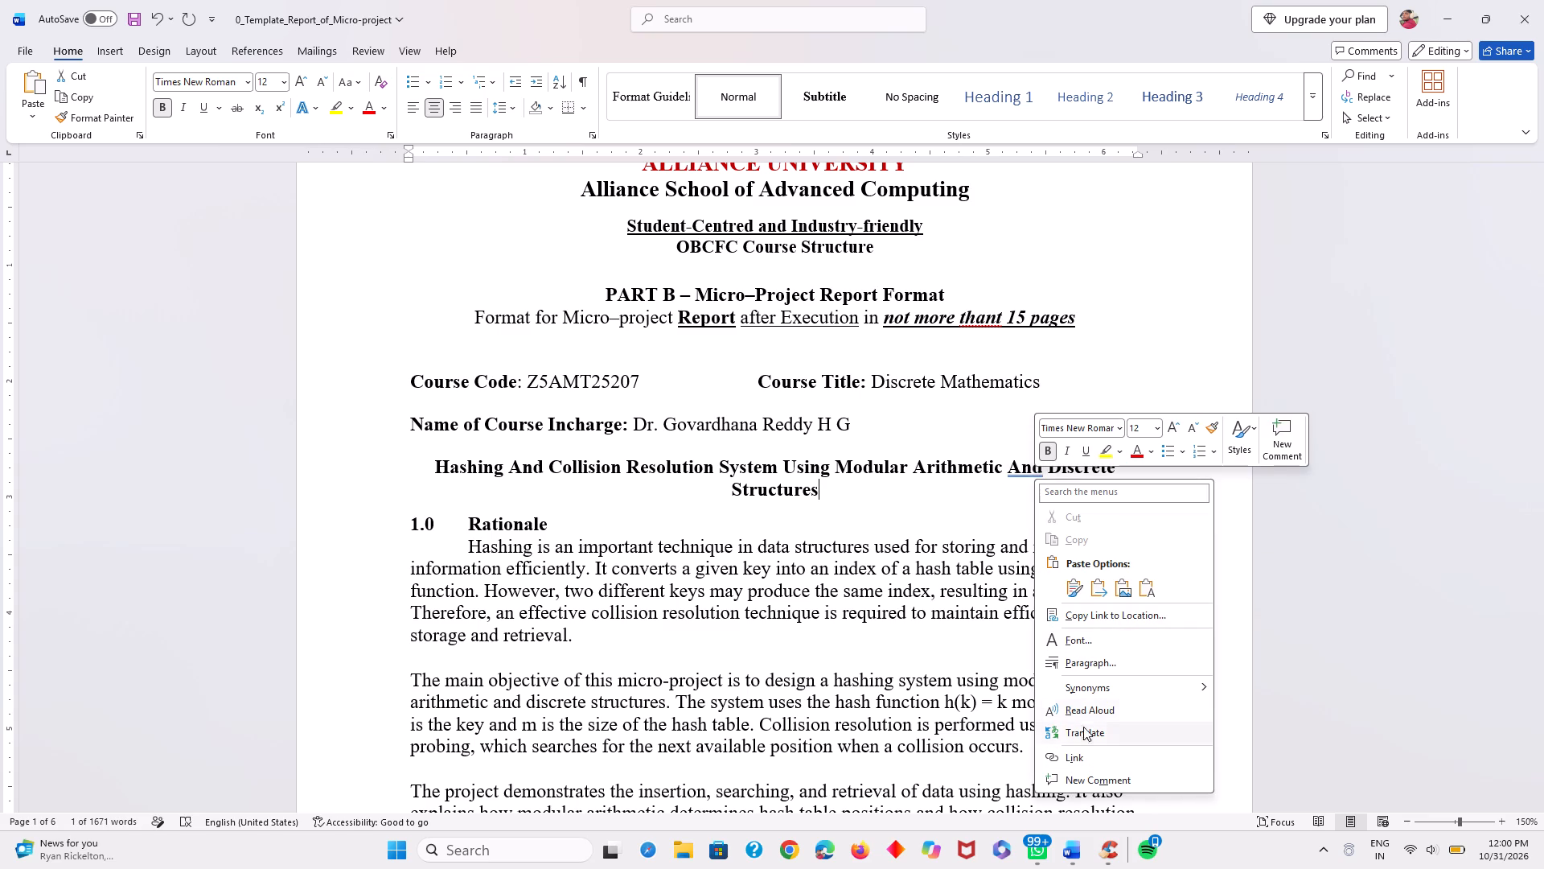
{"action": "left_click", "coordinate": [1251, 514]}
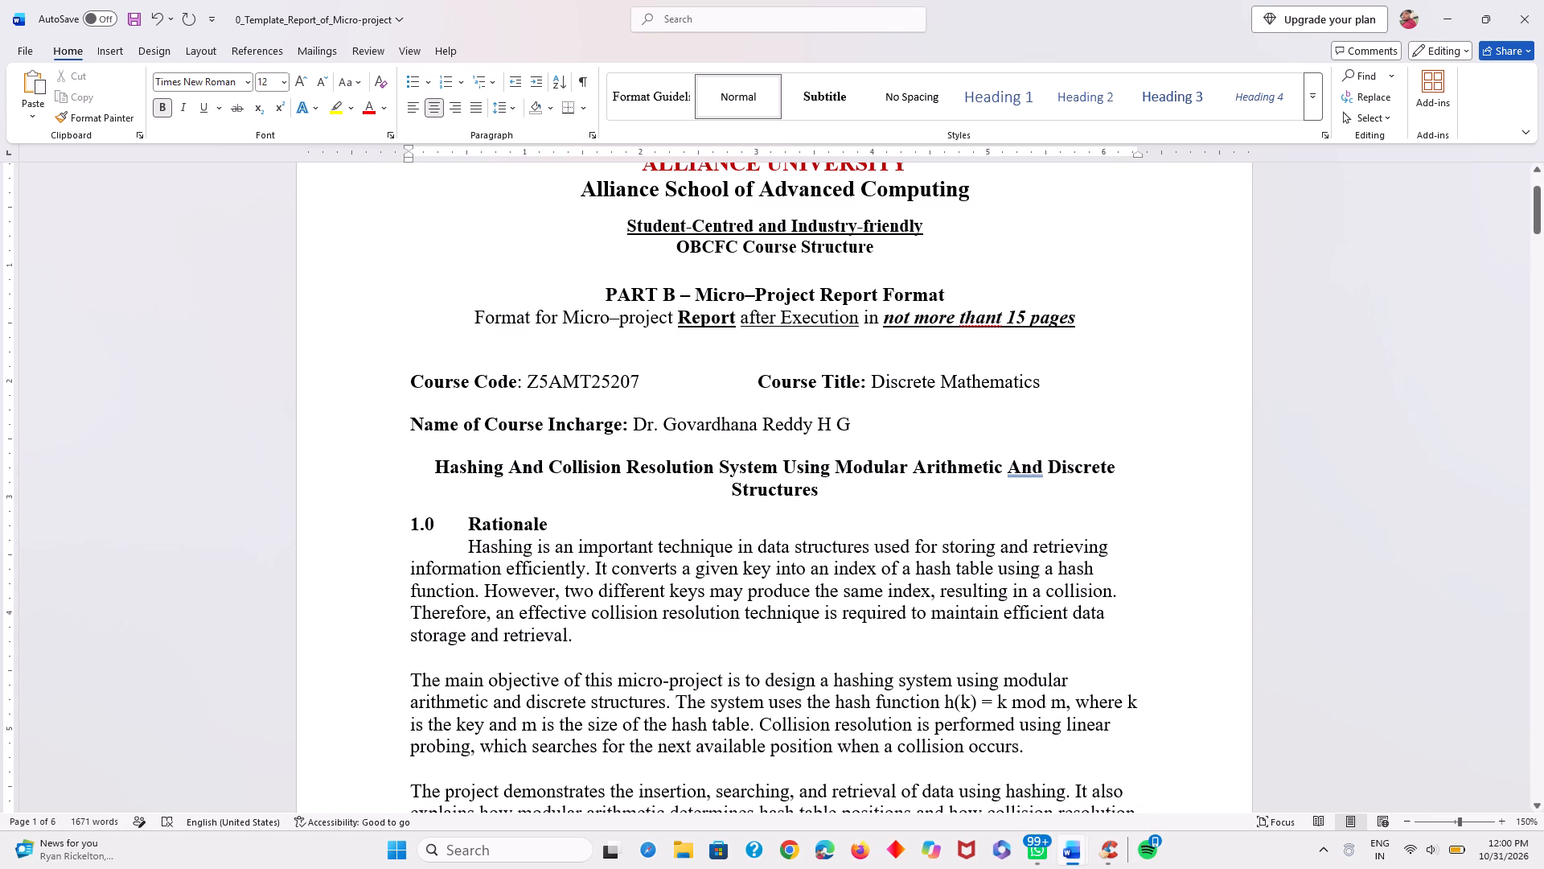
{"action": "right_click", "coordinate": [1019, 471]}
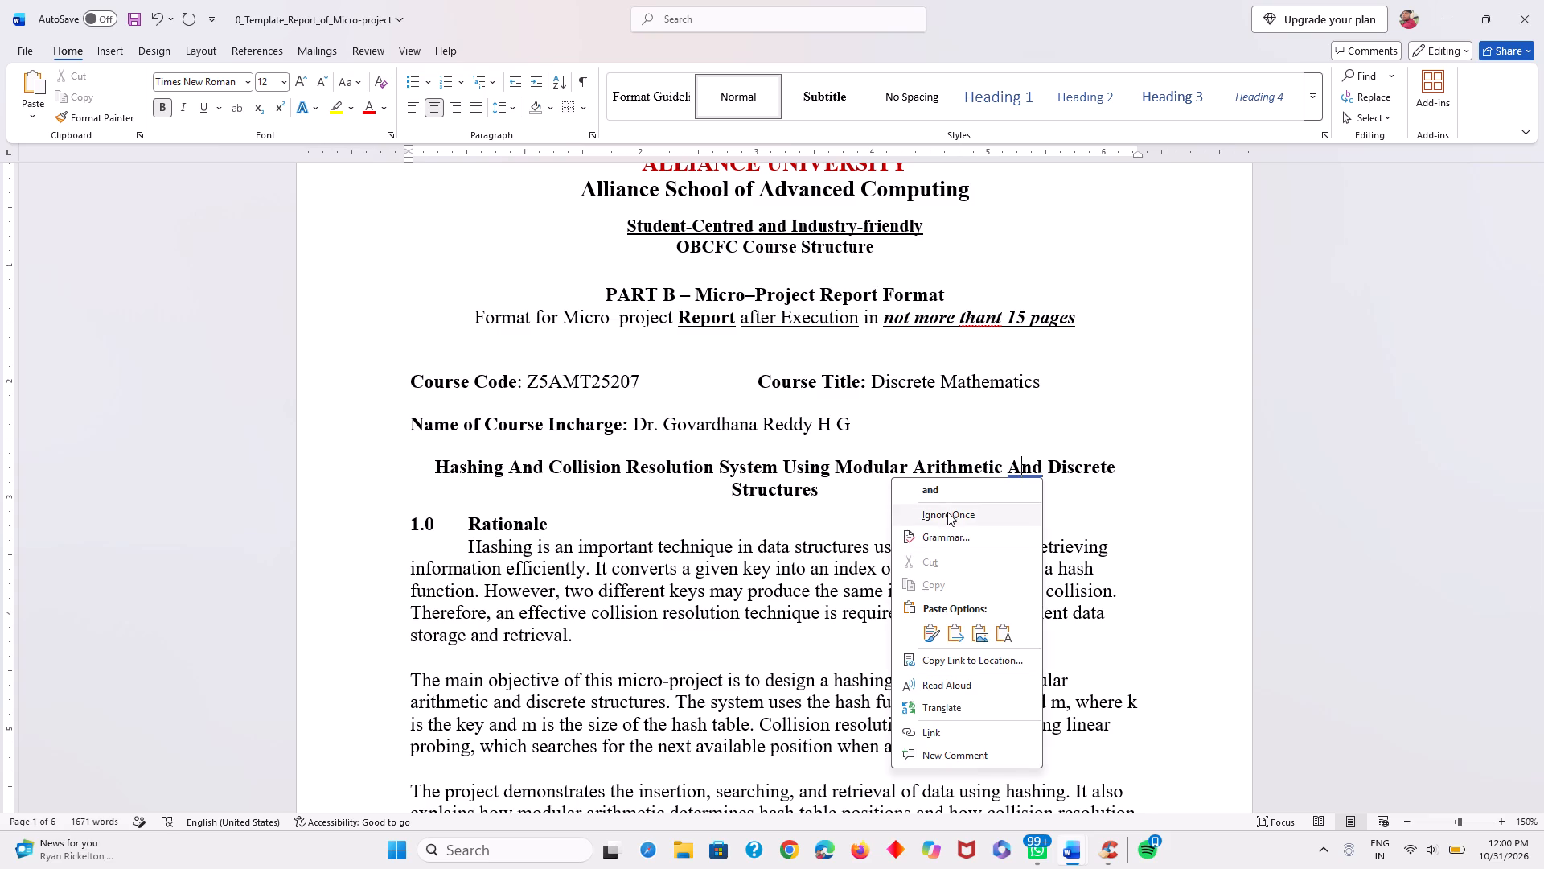
{"action": "left_click", "coordinate": [947, 513]}
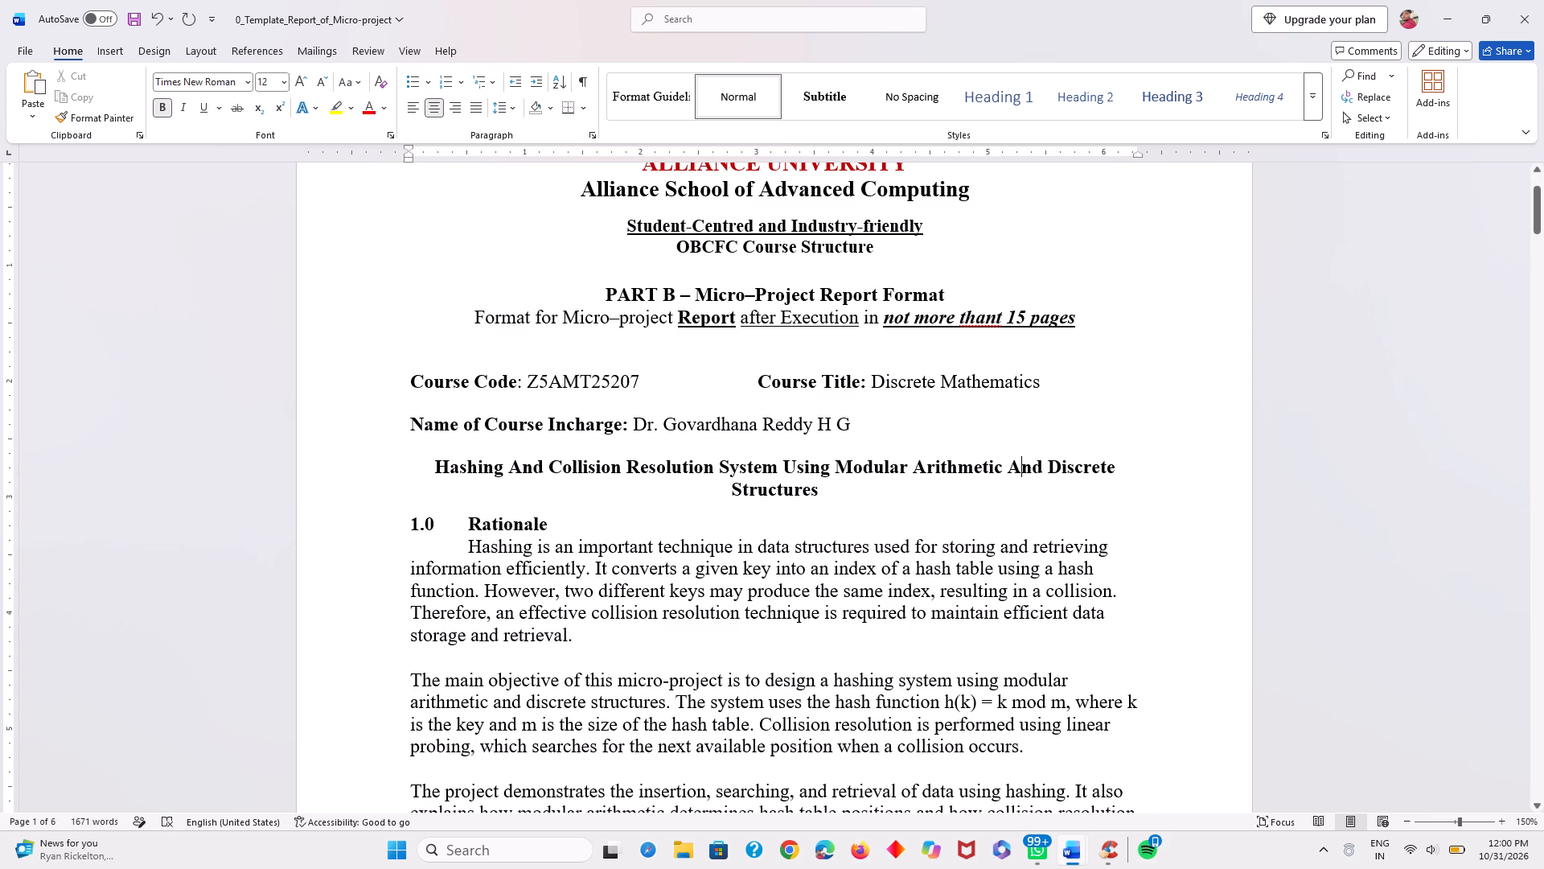
Delete the two blank lines separating the three paragraphs of the Rationale section.
{"action": "scroll", "coordinate": [1066, 490], "scroll_direction": "down", "scroll_amount": 1}
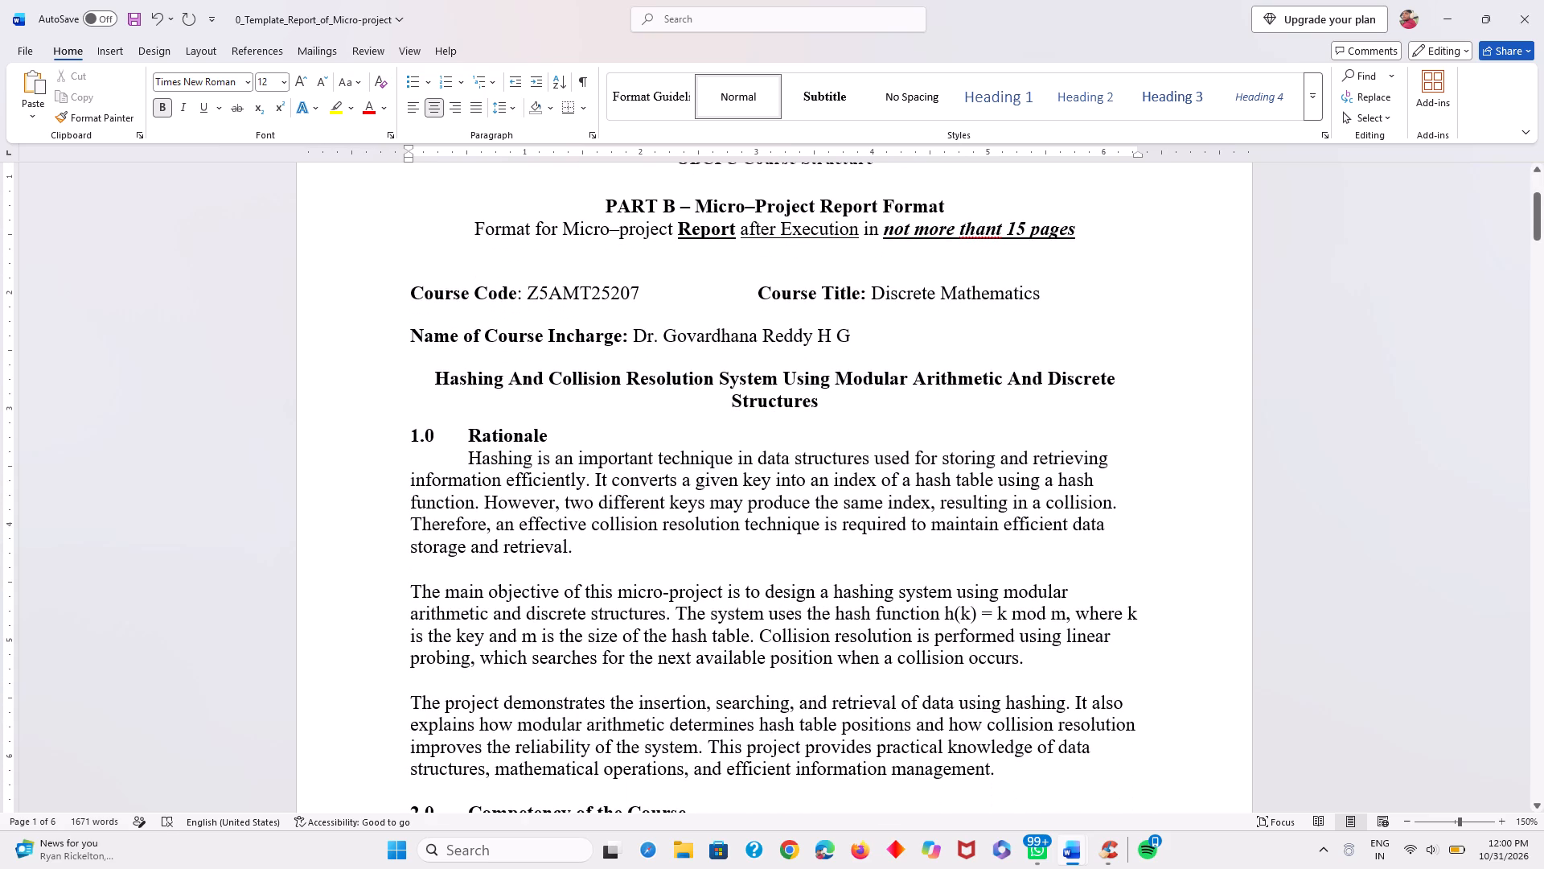
{"action": "scroll", "coordinate": [608, 457], "scroll_direction": "down", "scroll_amount": 1}
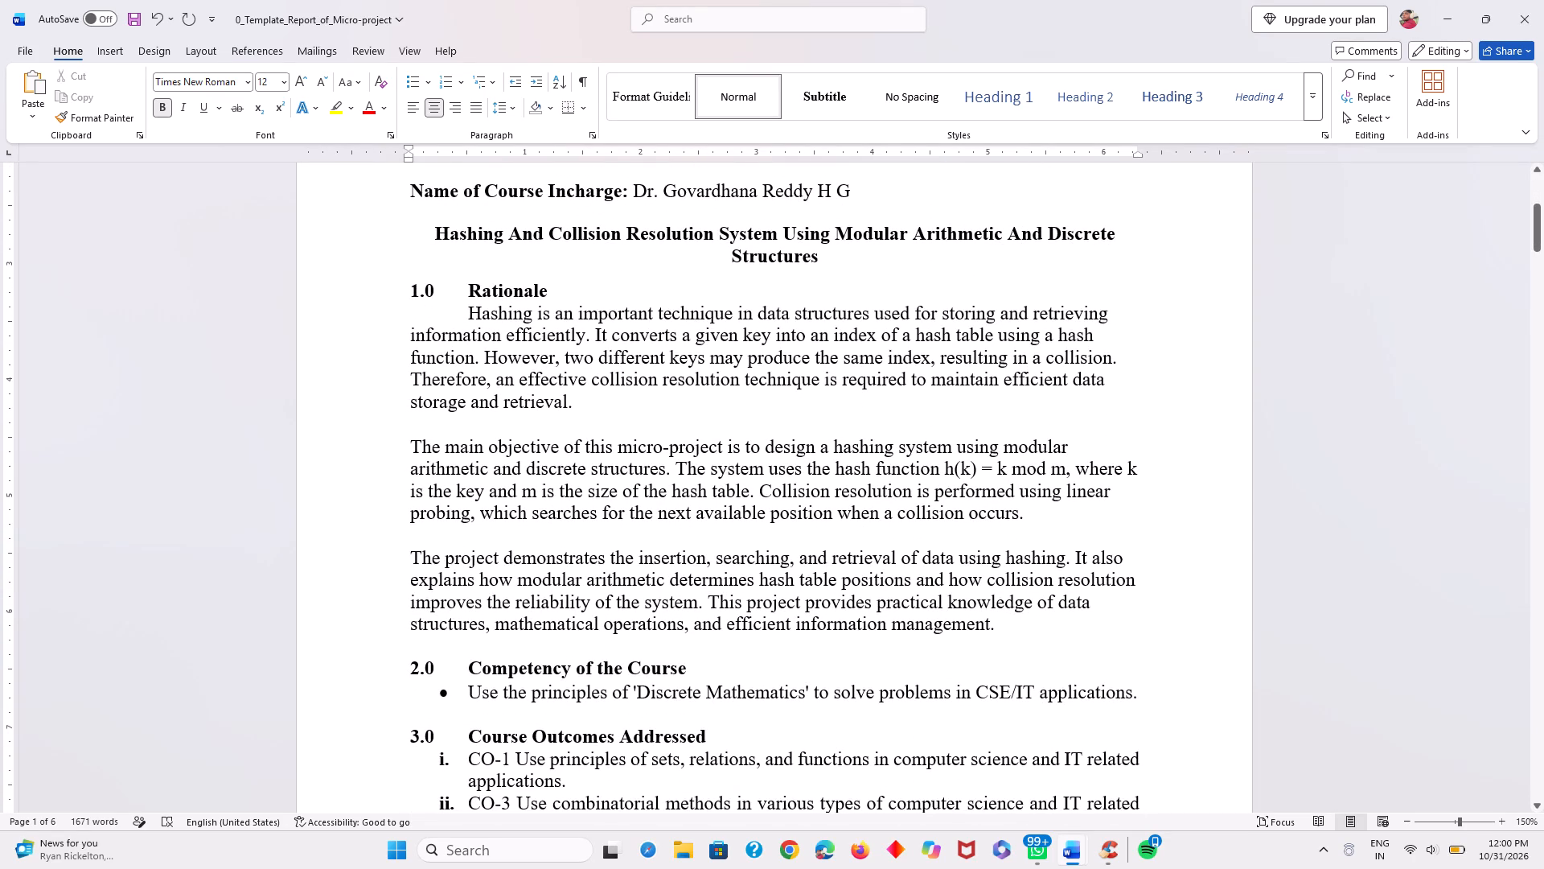
{"action": "left_click", "coordinate": [487, 418]}
{"action": "key", "text": "BackSpace"}
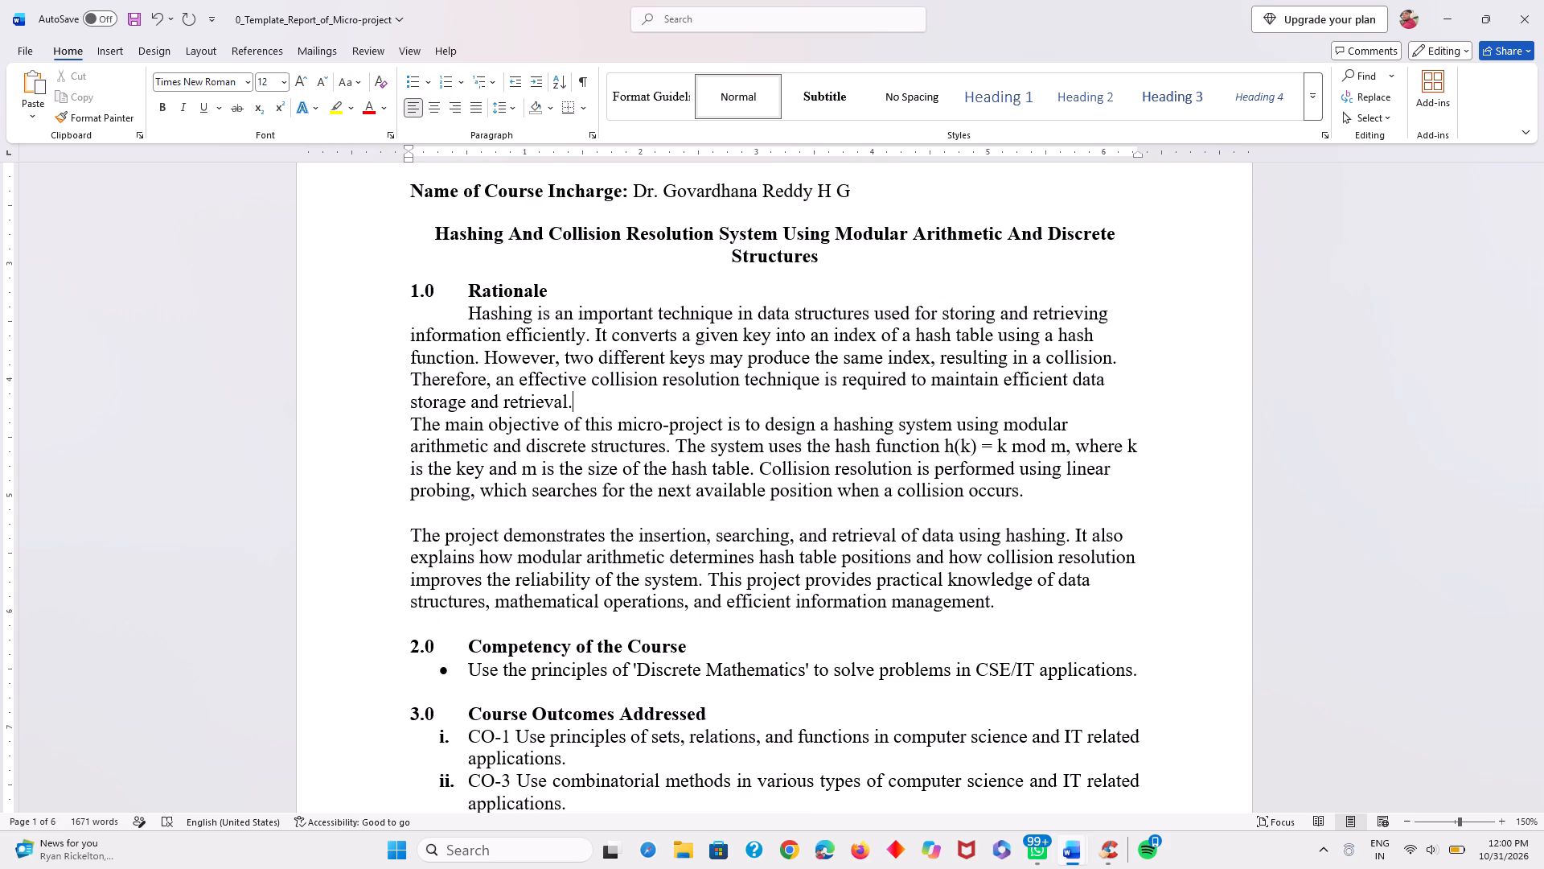
{"action": "left_click", "coordinate": [435, 509]}
{"action": "key", "text": "BackSpace"}
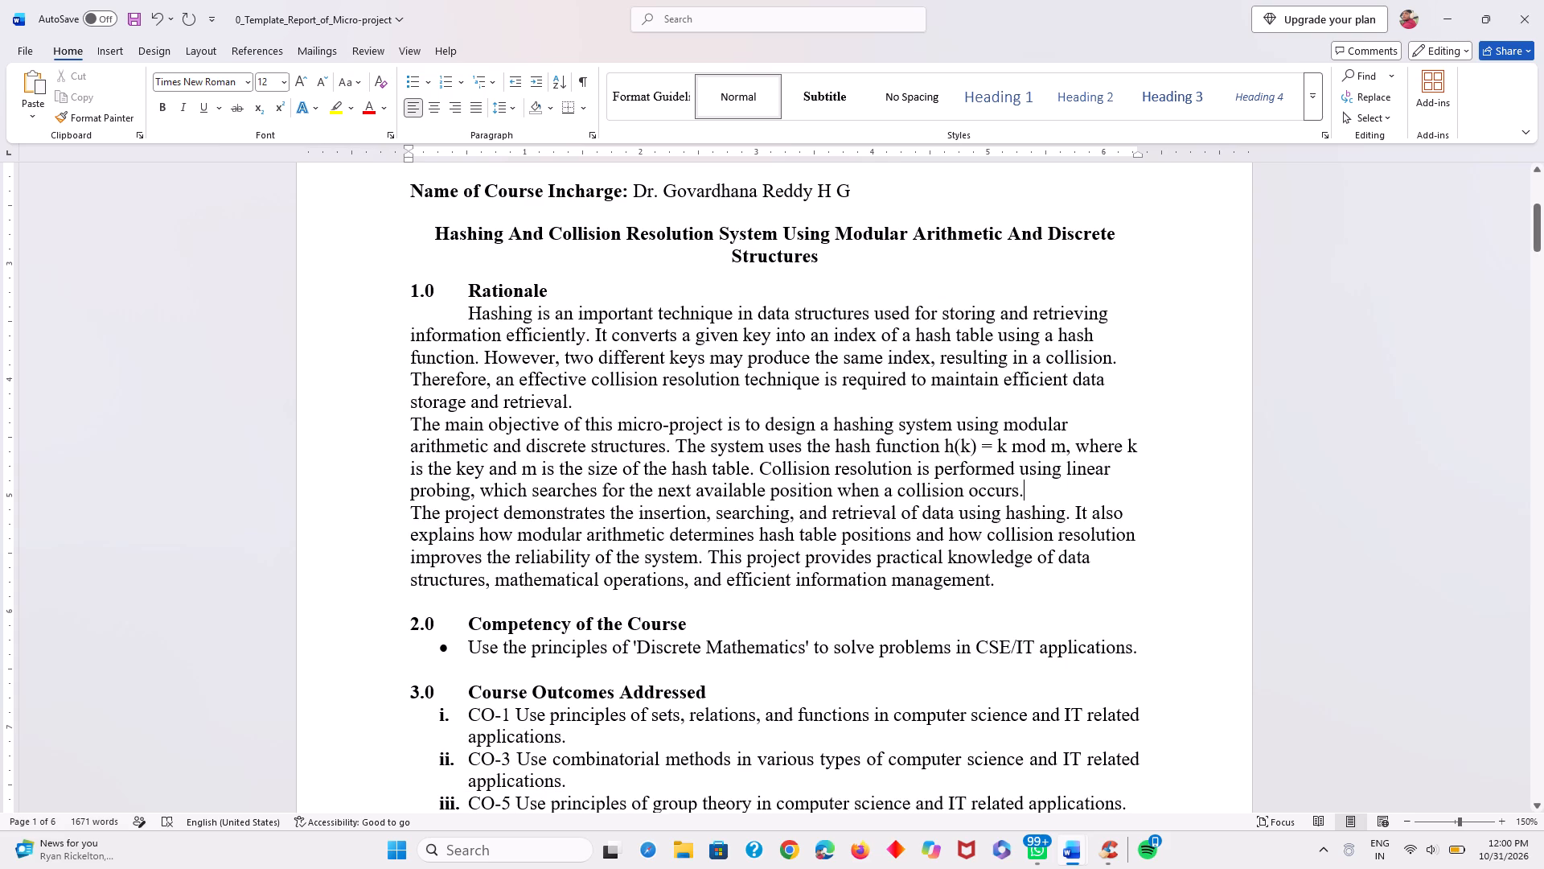
Merge the three Rationale paragraphs into one, with a space after "retrieval." and after "occurs.".
{"action": "left_click", "coordinate": [406, 433]}
{"action": "key", "text": "BackSpace"}
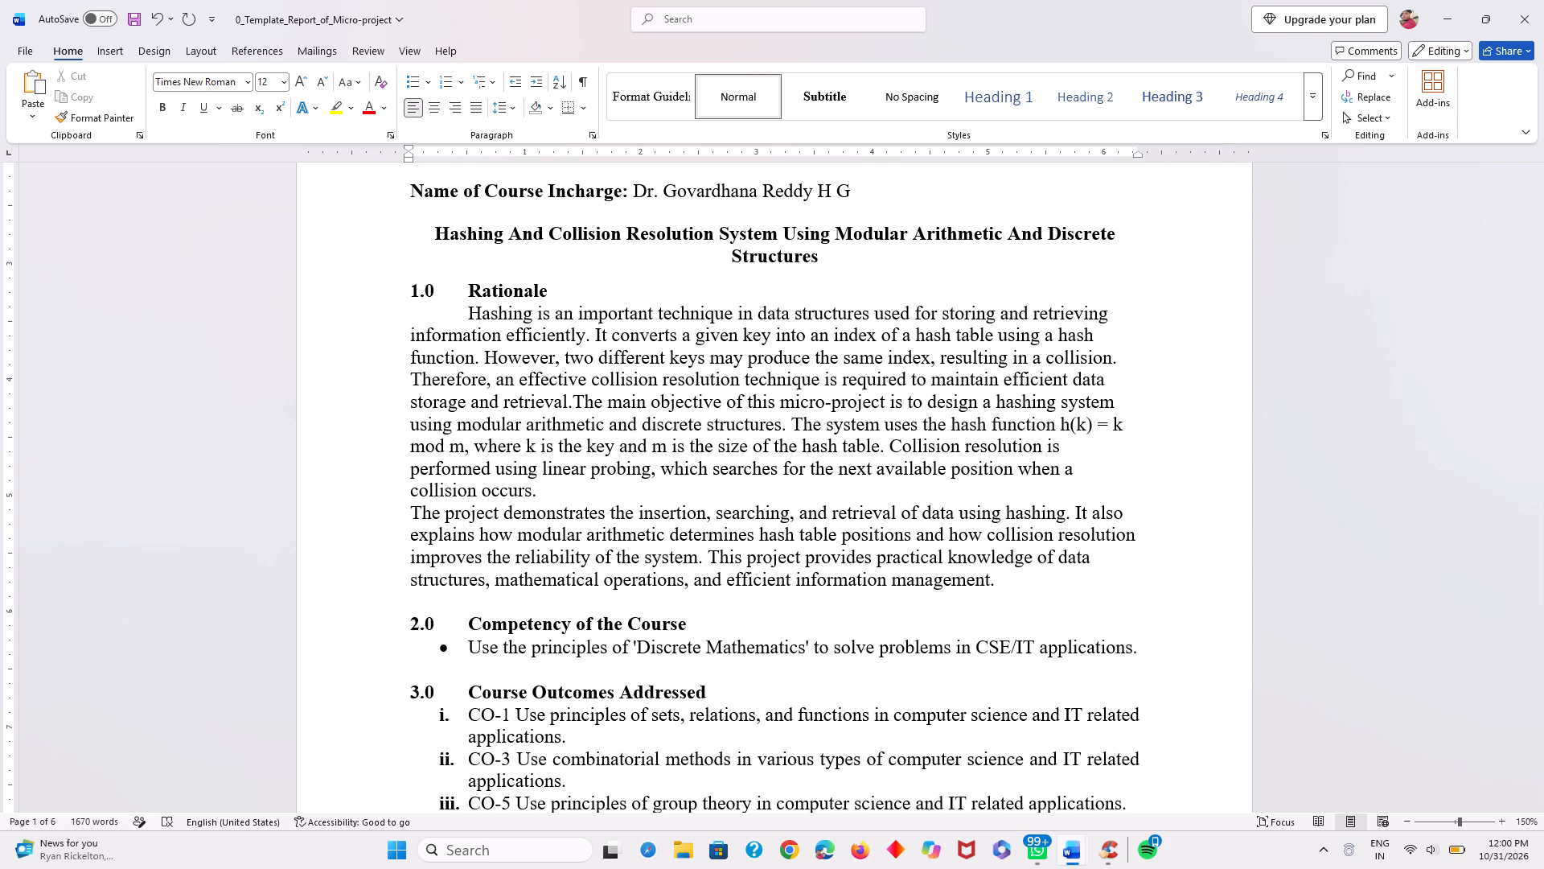
{"action": "left_click", "coordinate": [410, 505]}
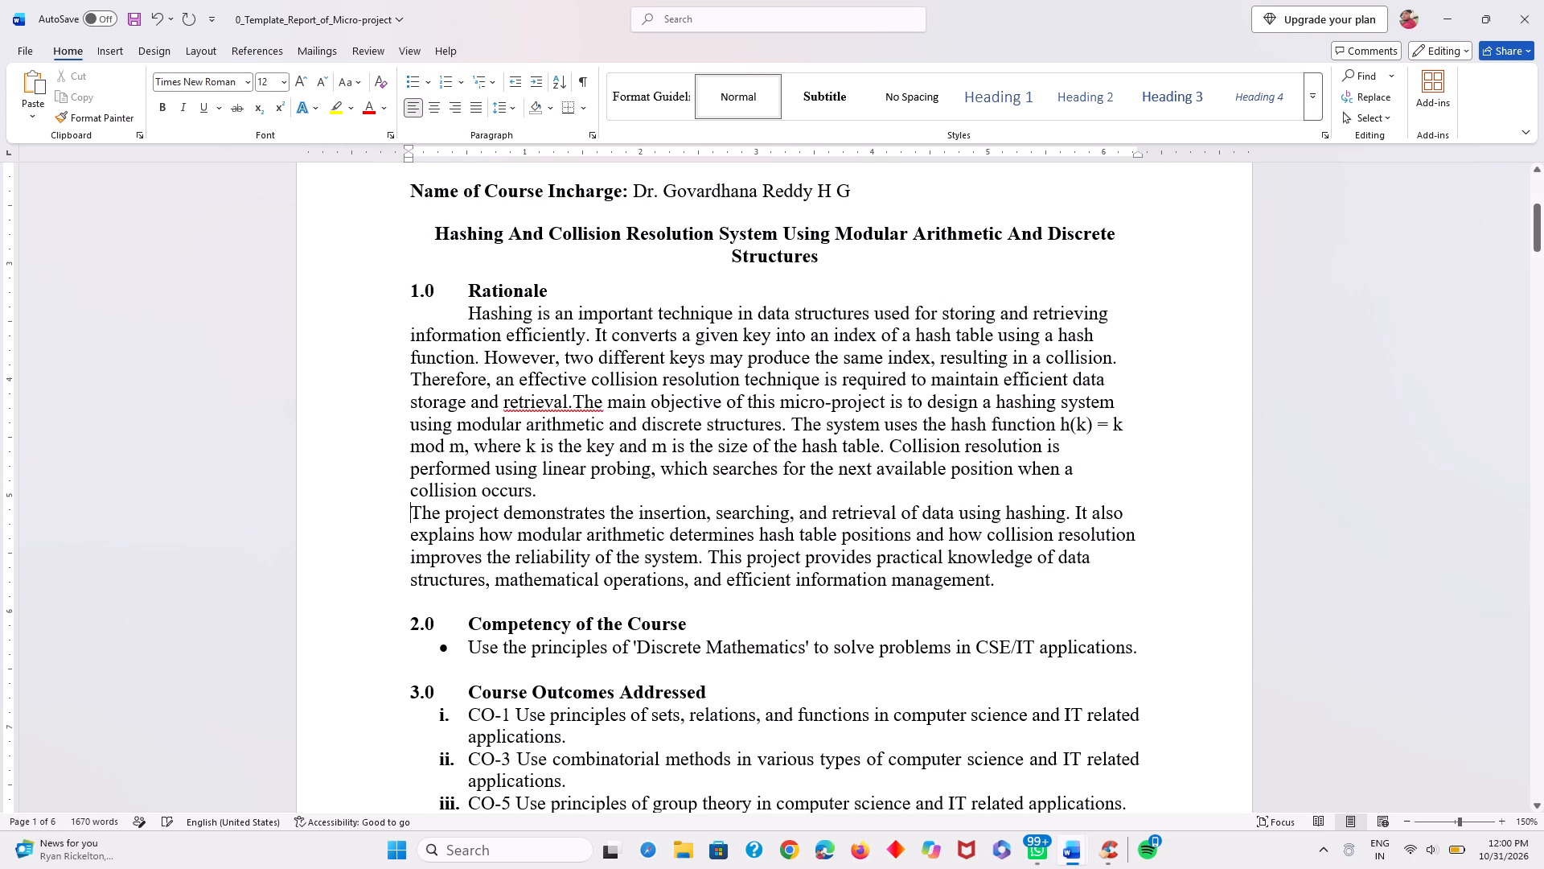
{"action": "key", "text": "BackSpace"}
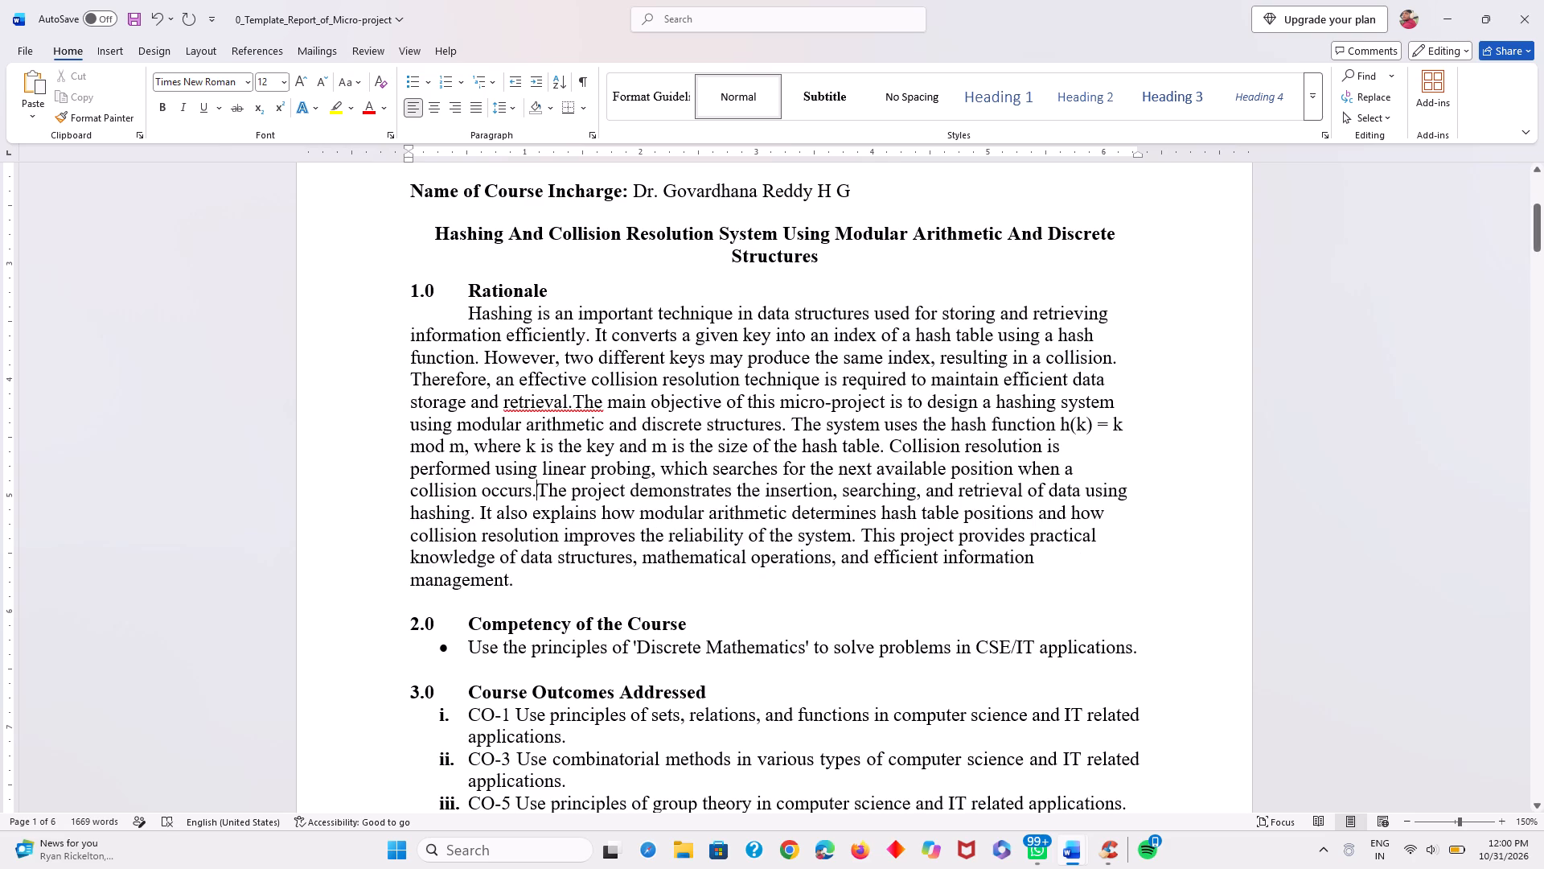
{"action": "left_click", "coordinate": [566, 406]}
{"action": "key", "text": "Right"}
{"action": "key", "text": "space"}
{"action": "left_click", "coordinate": [528, 492]}
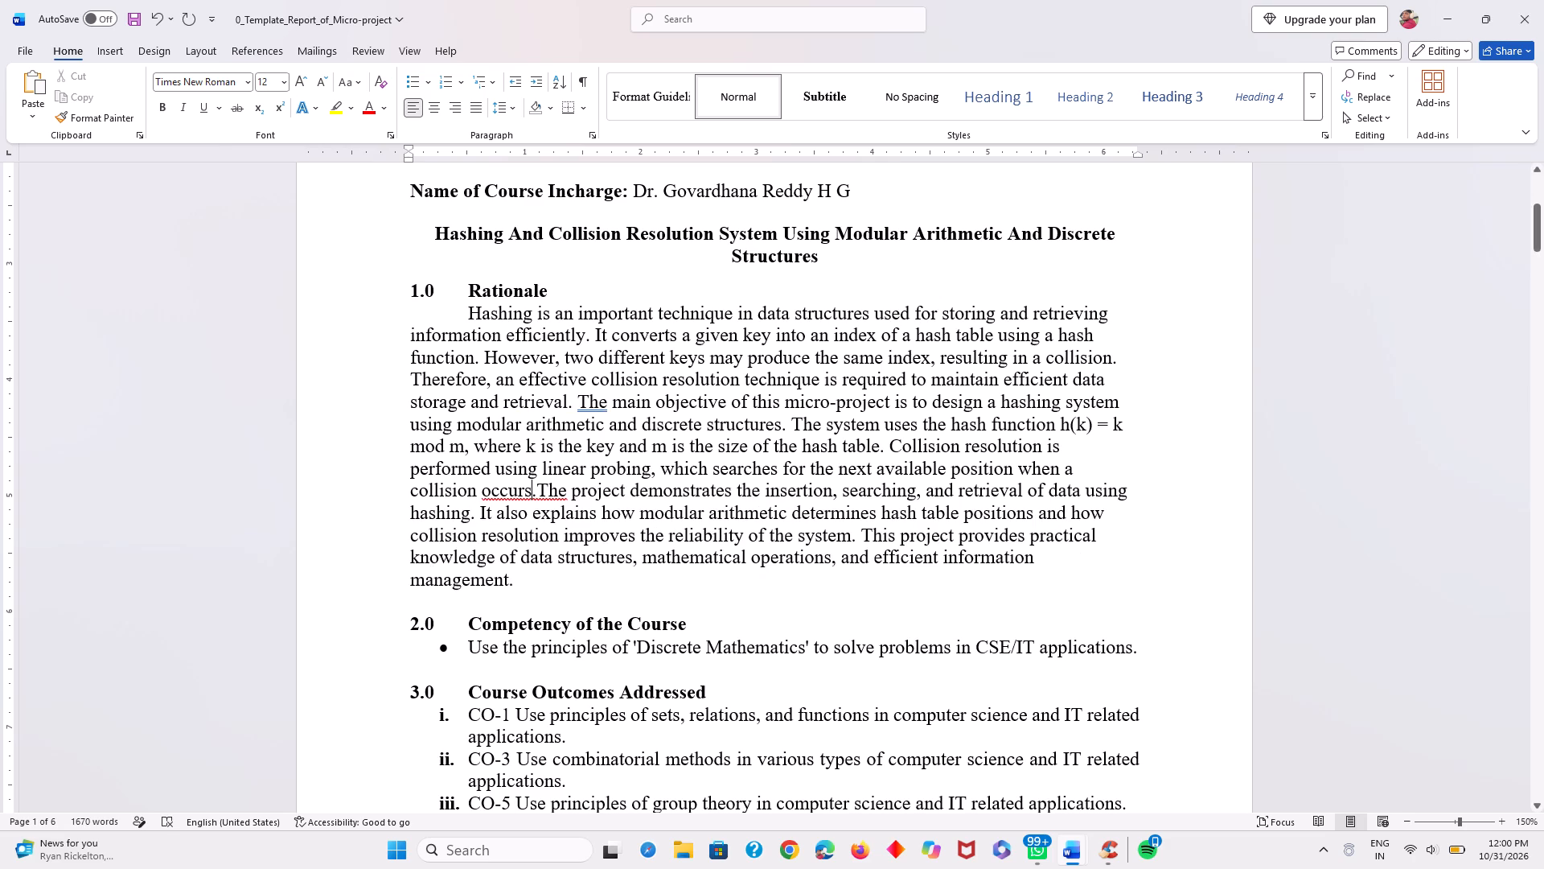
{"action": "key", "text": "Right"}
{"action": "key", "text": "space"}
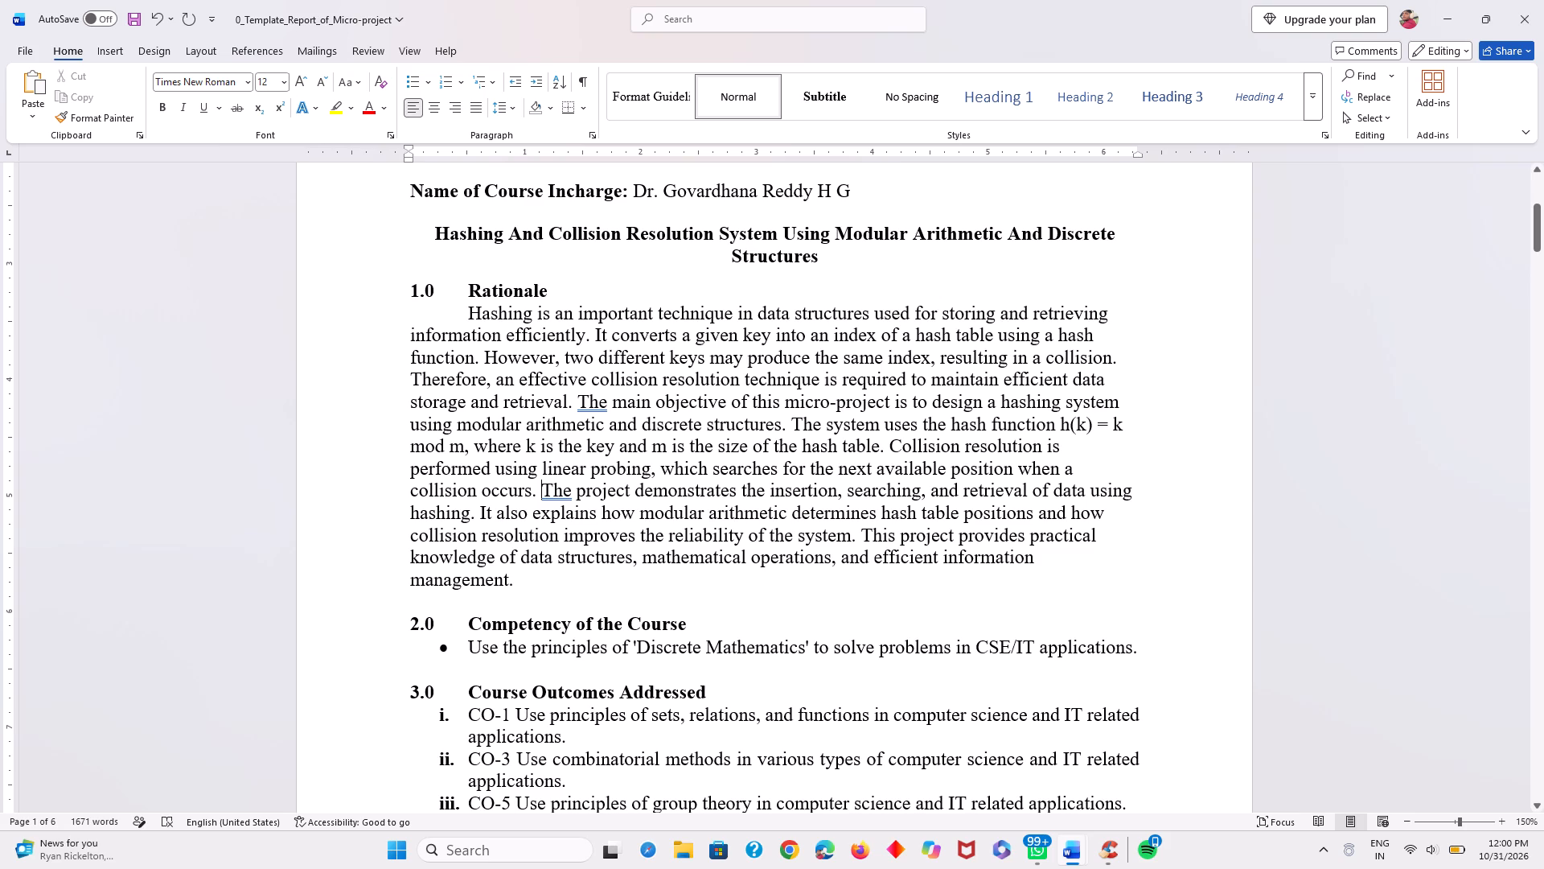
Justify the whole merged Rationale paragraph.
{"action": "left_click_drag", "start_coordinate": [463, 311], "coordinate": [501, 426]}
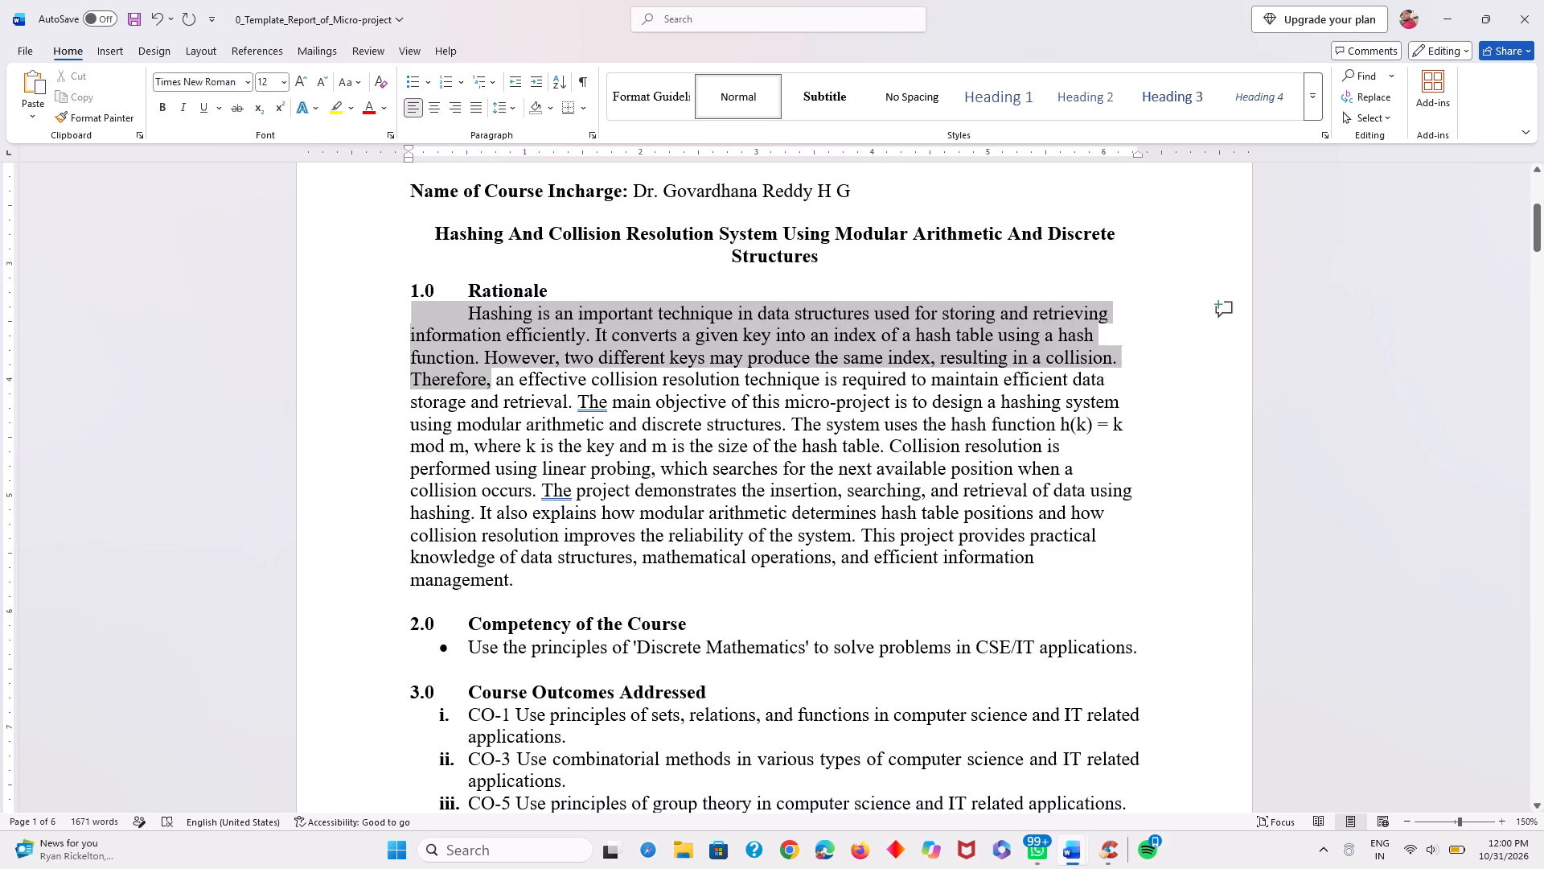
{"action": "left_click_drag", "start_coordinate": [501, 426], "coordinate": [515, 582]}
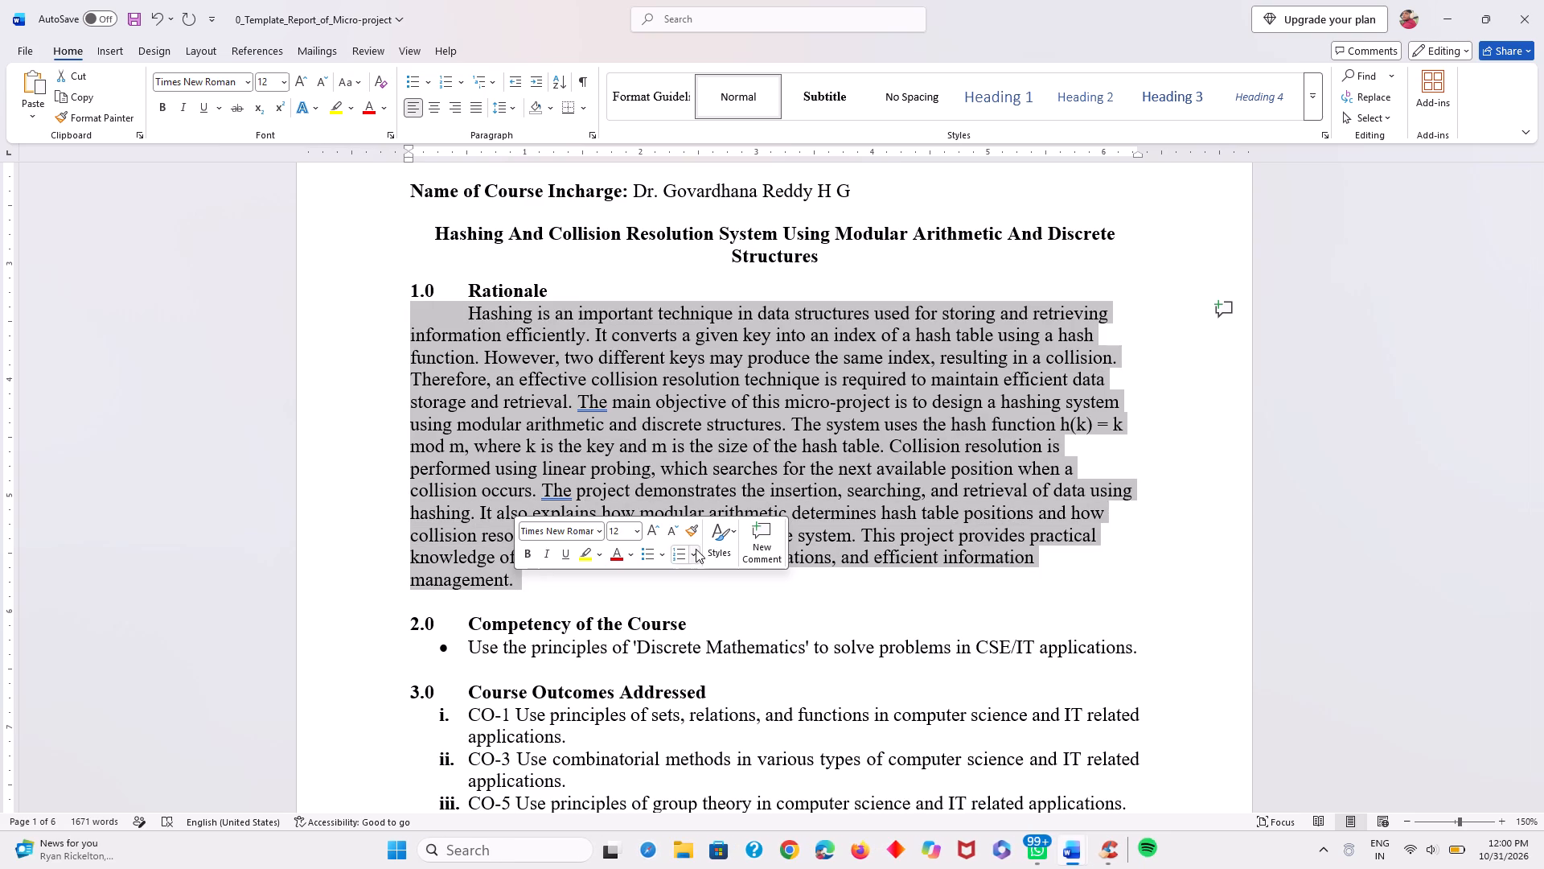
{"action": "left_click", "coordinate": [480, 109]}
{"action": "left_click", "coordinate": [1285, 411]}
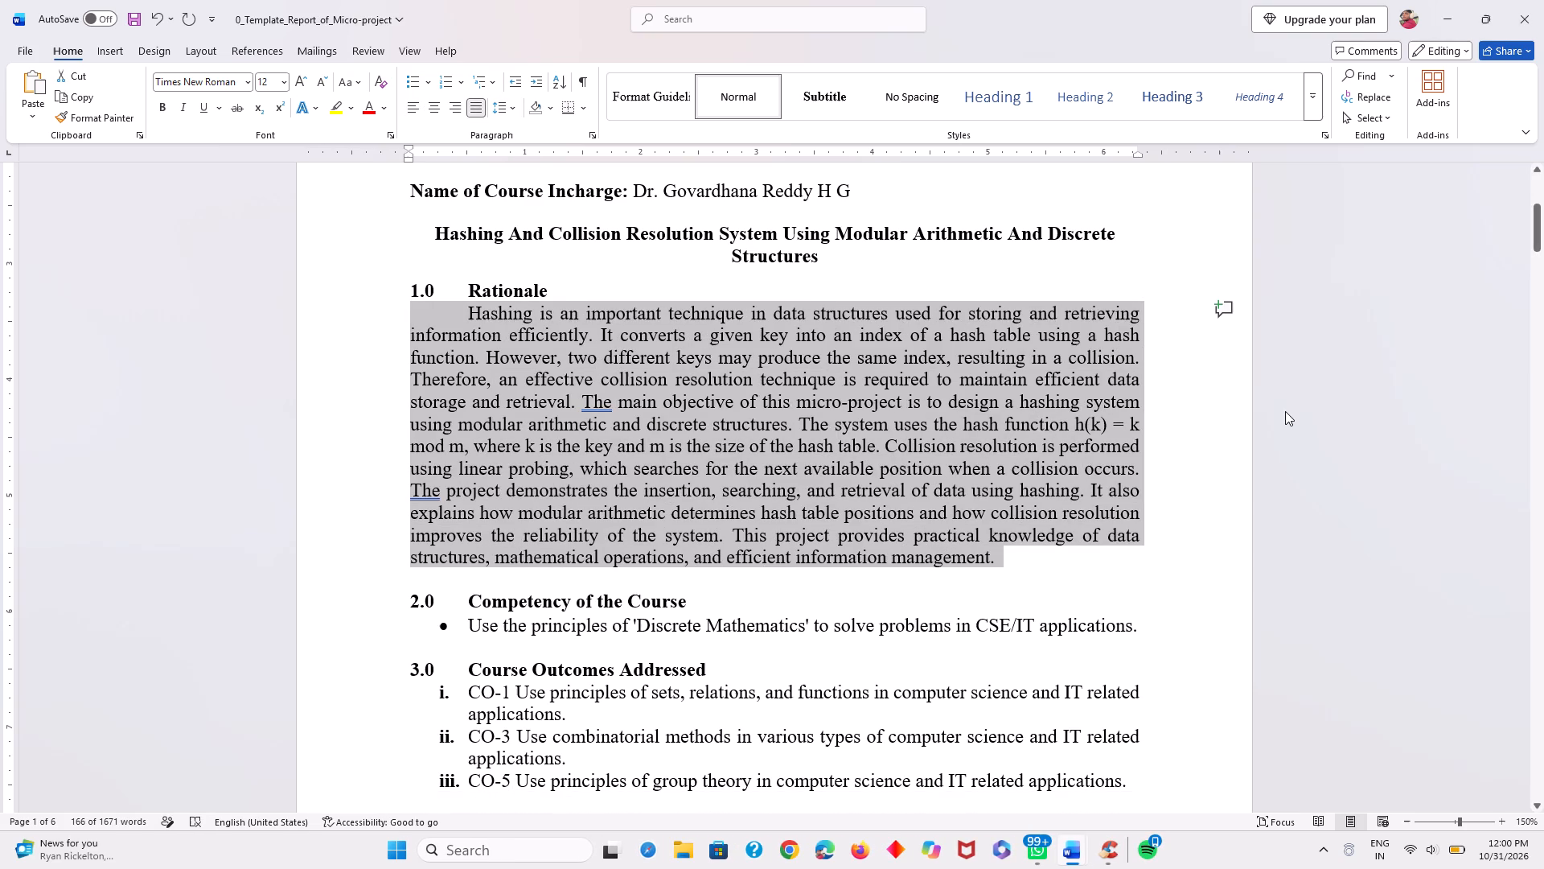
Remove the roman numeral numbering from the CO-1, CO-3 and CO-5 items under Course Outcomes Addressed.
{"action": "scroll", "coordinate": [926, 456], "scroll_direction": "down", "scroll_amount": 1}
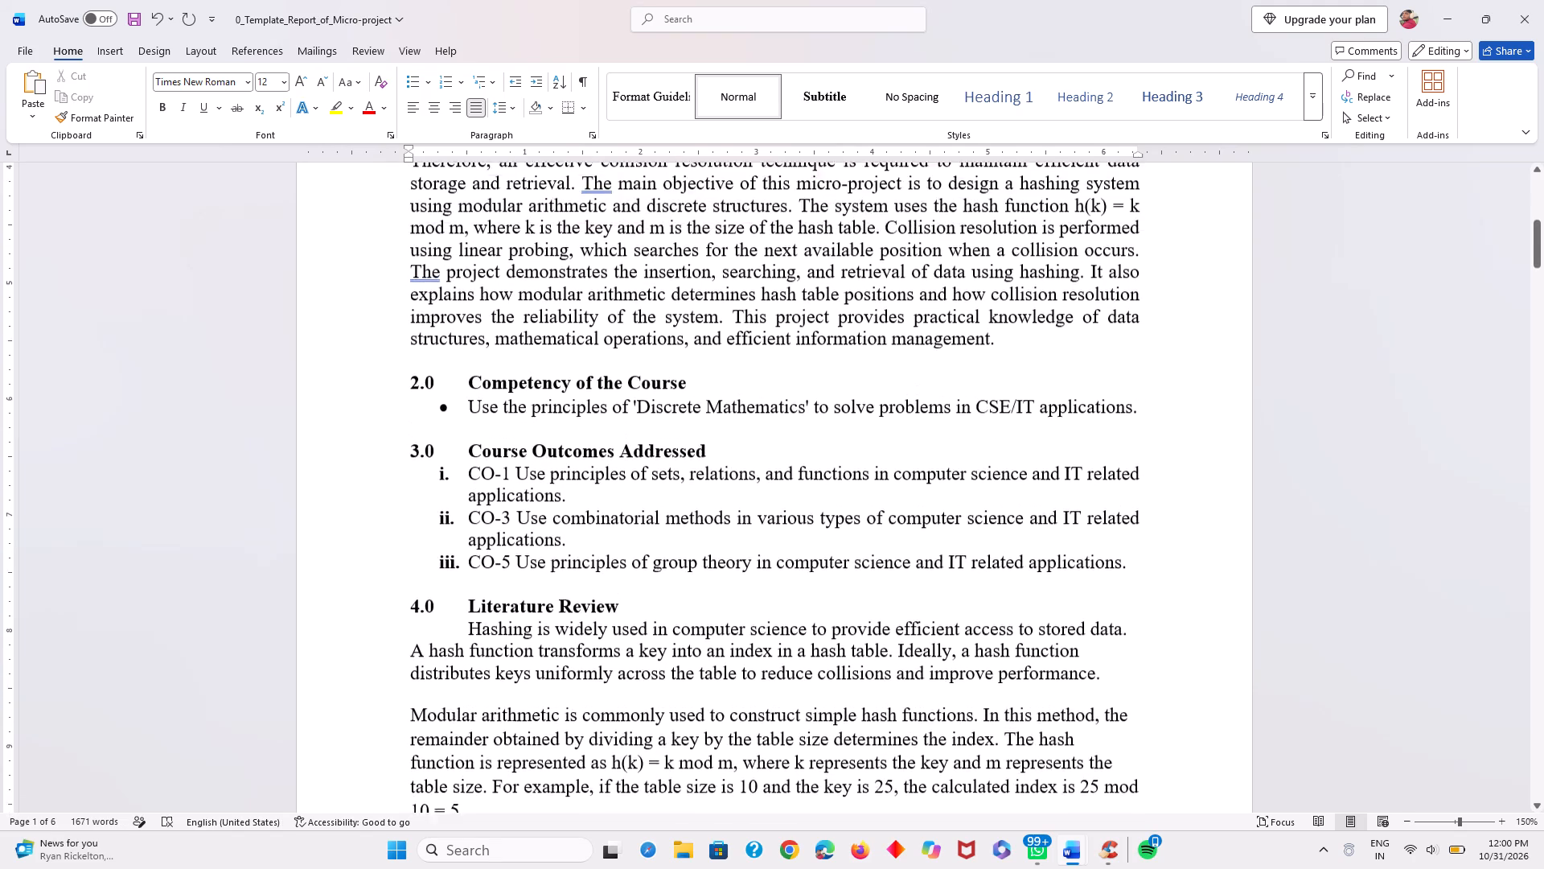
{"action": "scroll", "coordinate": [926, 456], "scroll_direction": "down", "scroll_amount": 1}
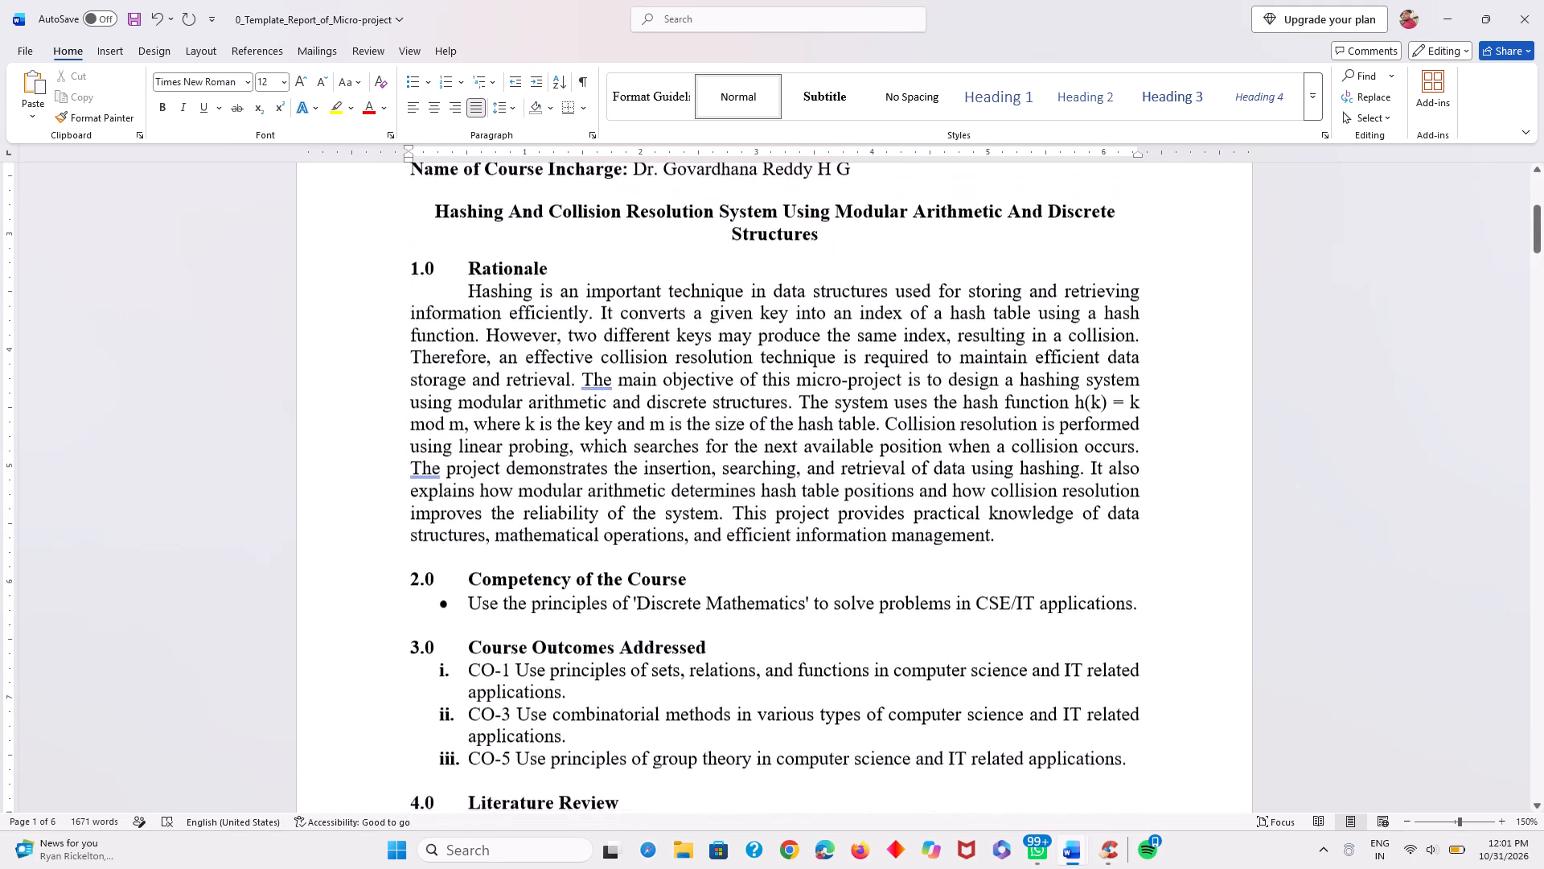
{"action": "scroll", "coordinate": [926, 456], "scroll_direction": "down", "scroll_amount": 1}
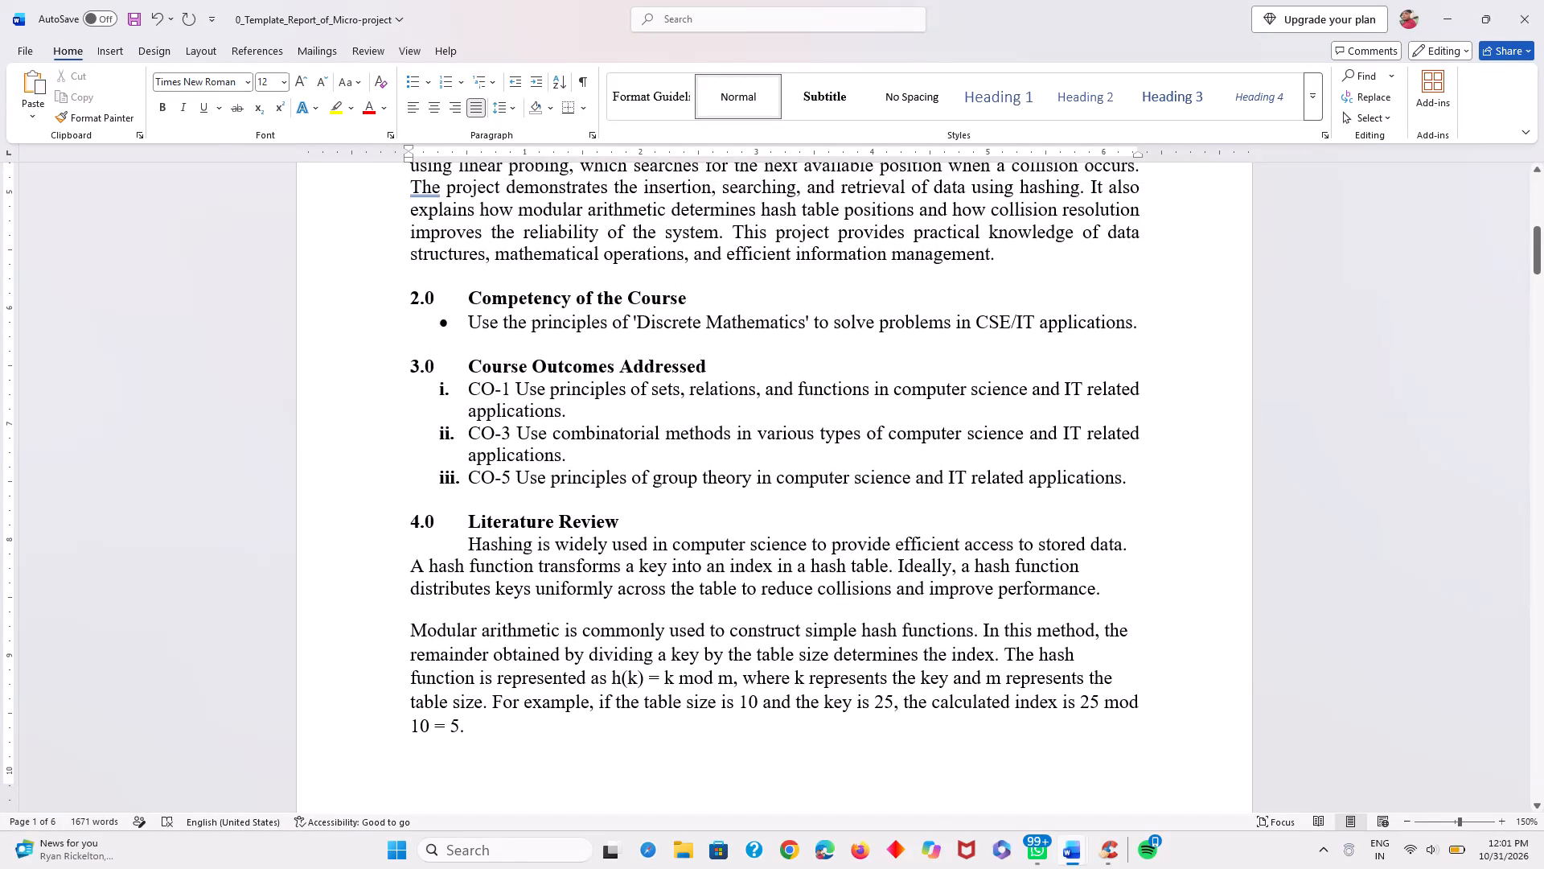
{"action": "left_click", "coordinate": [454, 389]}
{"action": "key", "text": "BackSpace"}
{"action": "key", "text": "Down"}
{"action": "key", "text": "Down"}
{"action": "key", "text": "BackSpace"}
{"action": "key", "text": "Down"}
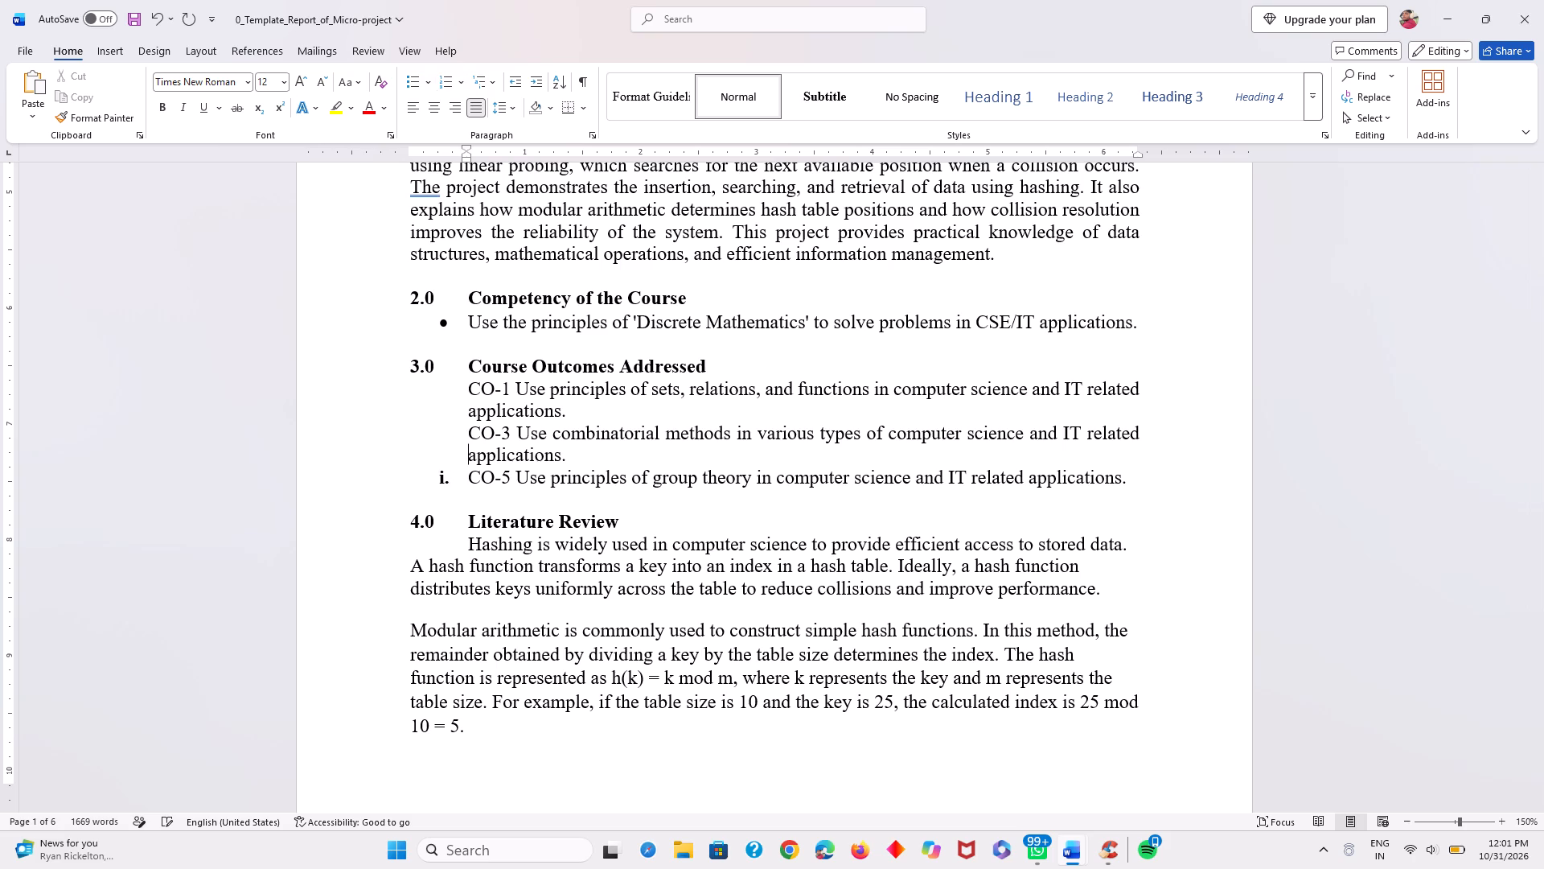
{"action": "key", "text": "Down"}
{"action": "key", "text": "BackSpace"}
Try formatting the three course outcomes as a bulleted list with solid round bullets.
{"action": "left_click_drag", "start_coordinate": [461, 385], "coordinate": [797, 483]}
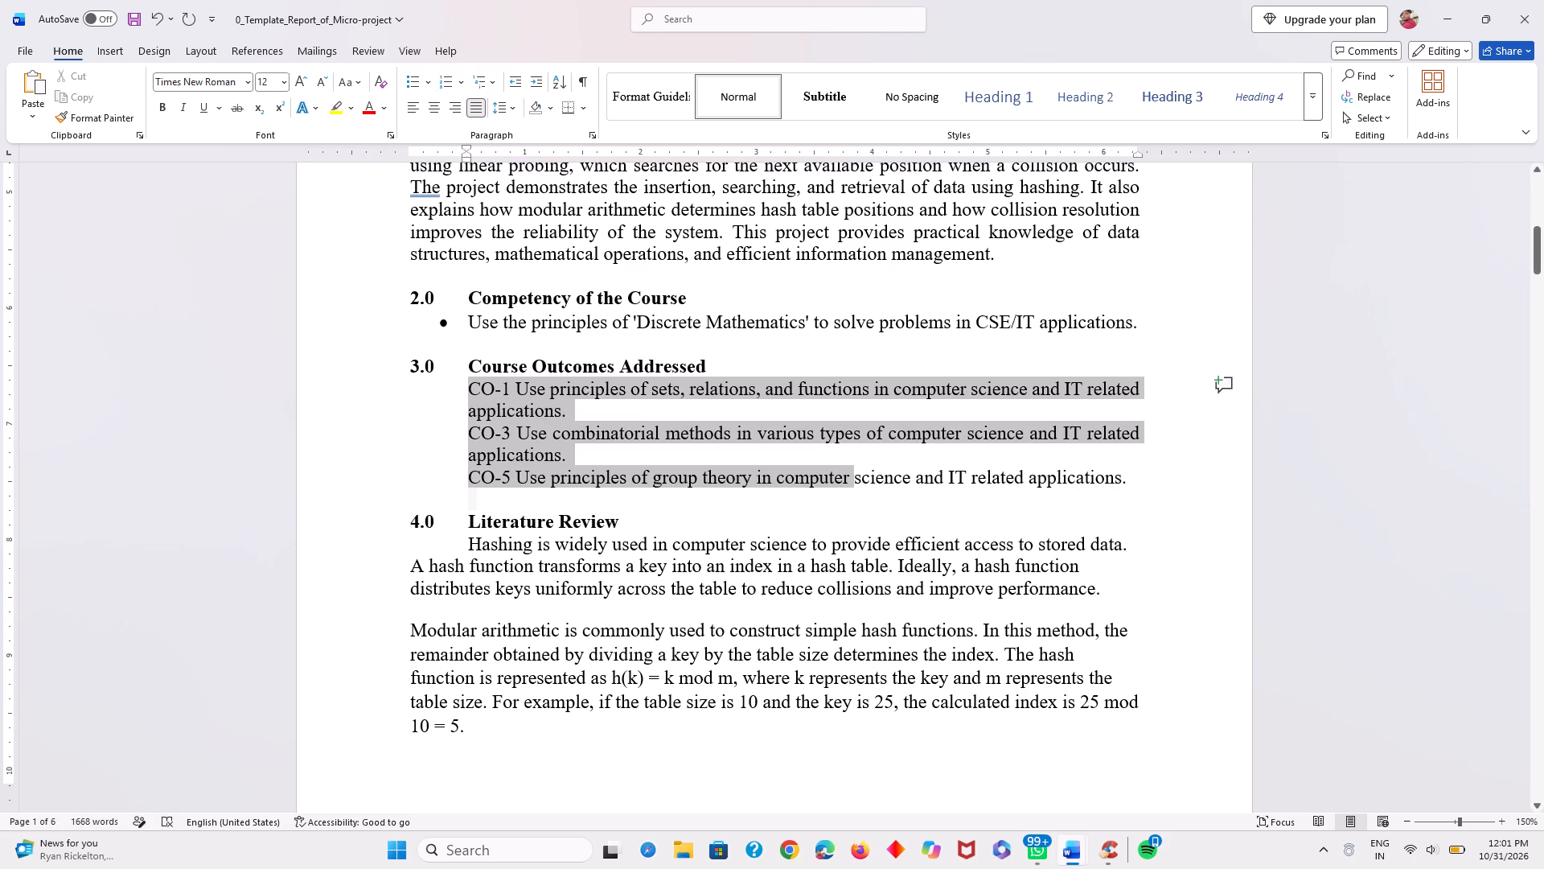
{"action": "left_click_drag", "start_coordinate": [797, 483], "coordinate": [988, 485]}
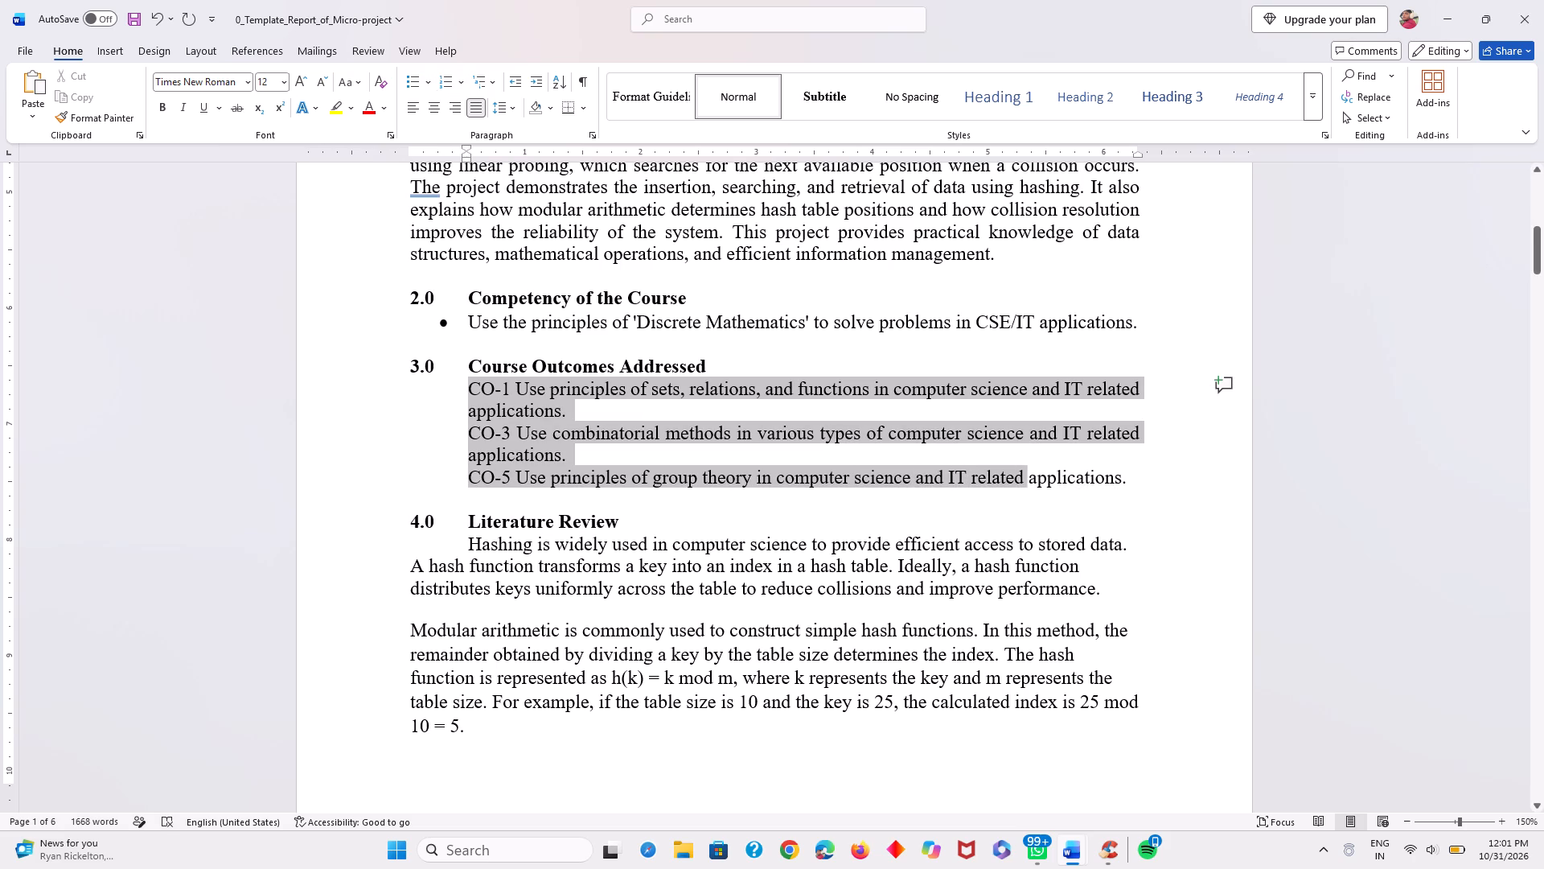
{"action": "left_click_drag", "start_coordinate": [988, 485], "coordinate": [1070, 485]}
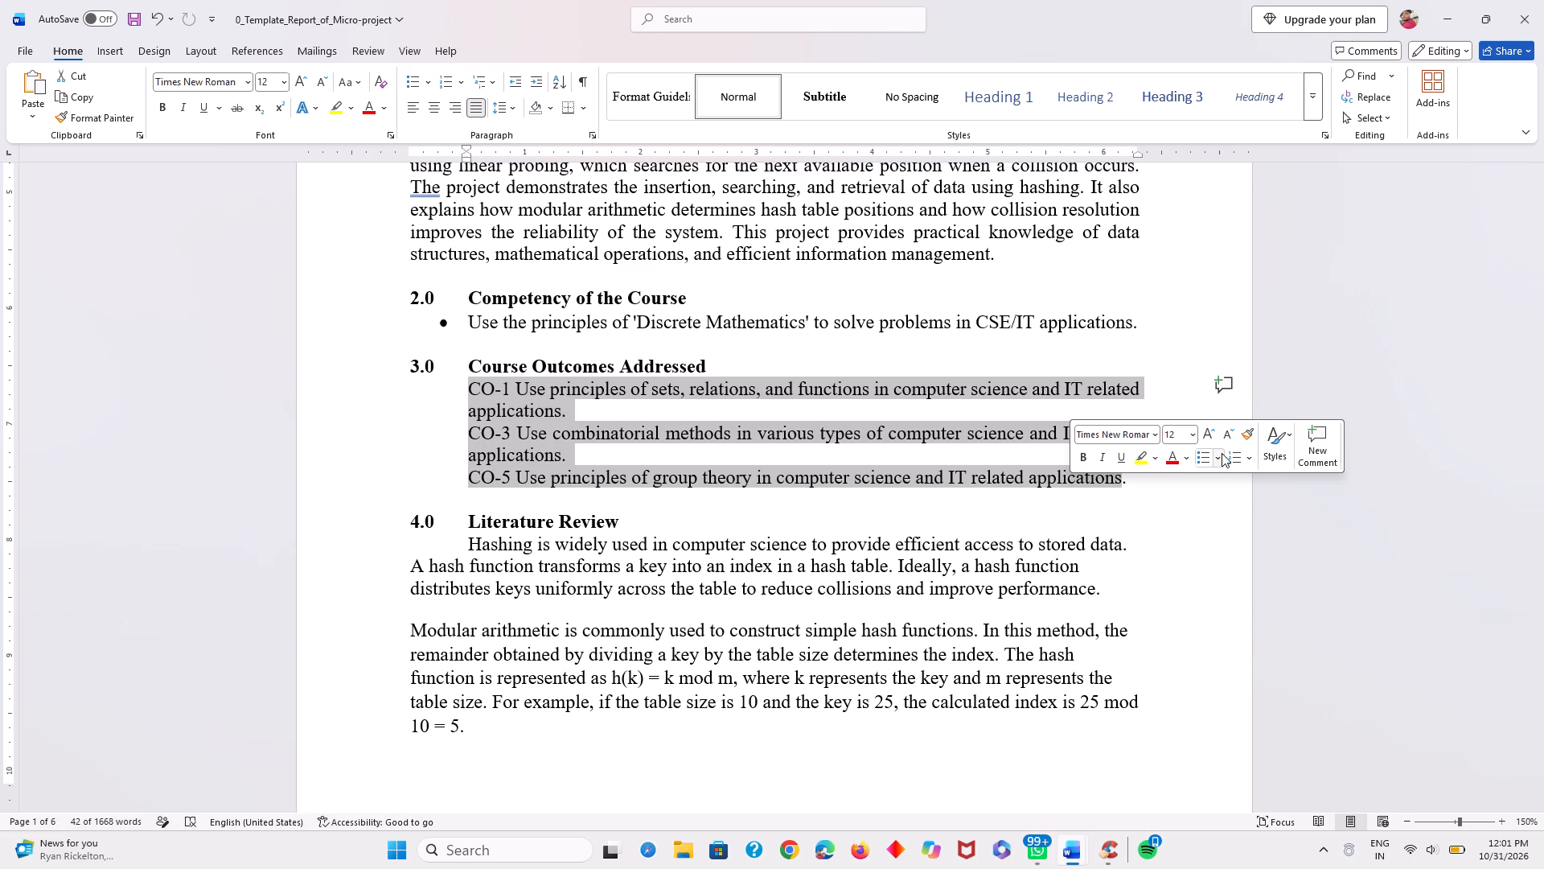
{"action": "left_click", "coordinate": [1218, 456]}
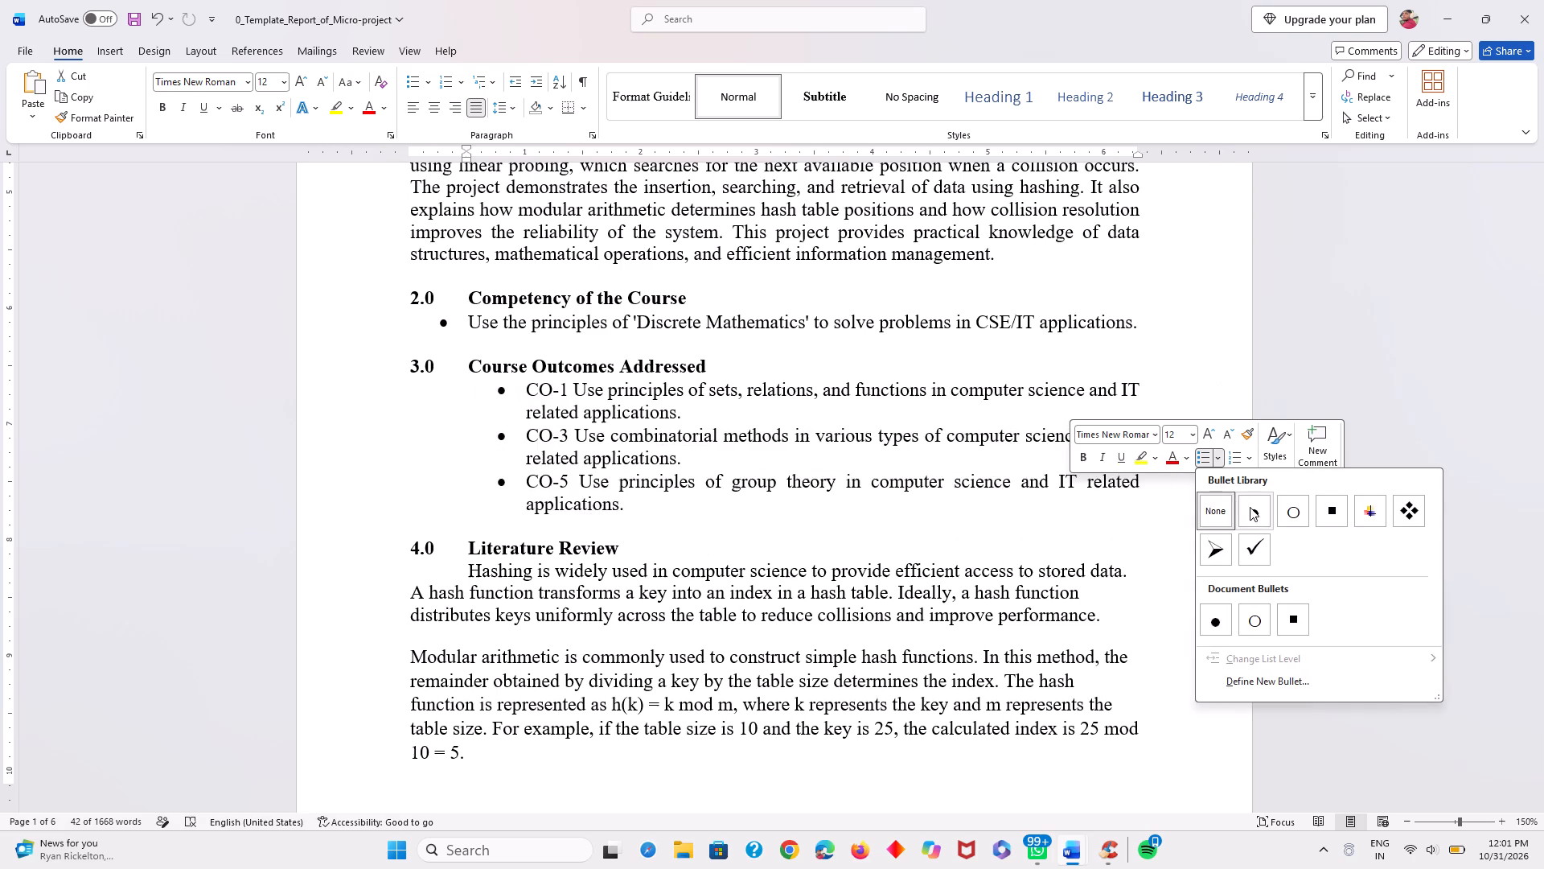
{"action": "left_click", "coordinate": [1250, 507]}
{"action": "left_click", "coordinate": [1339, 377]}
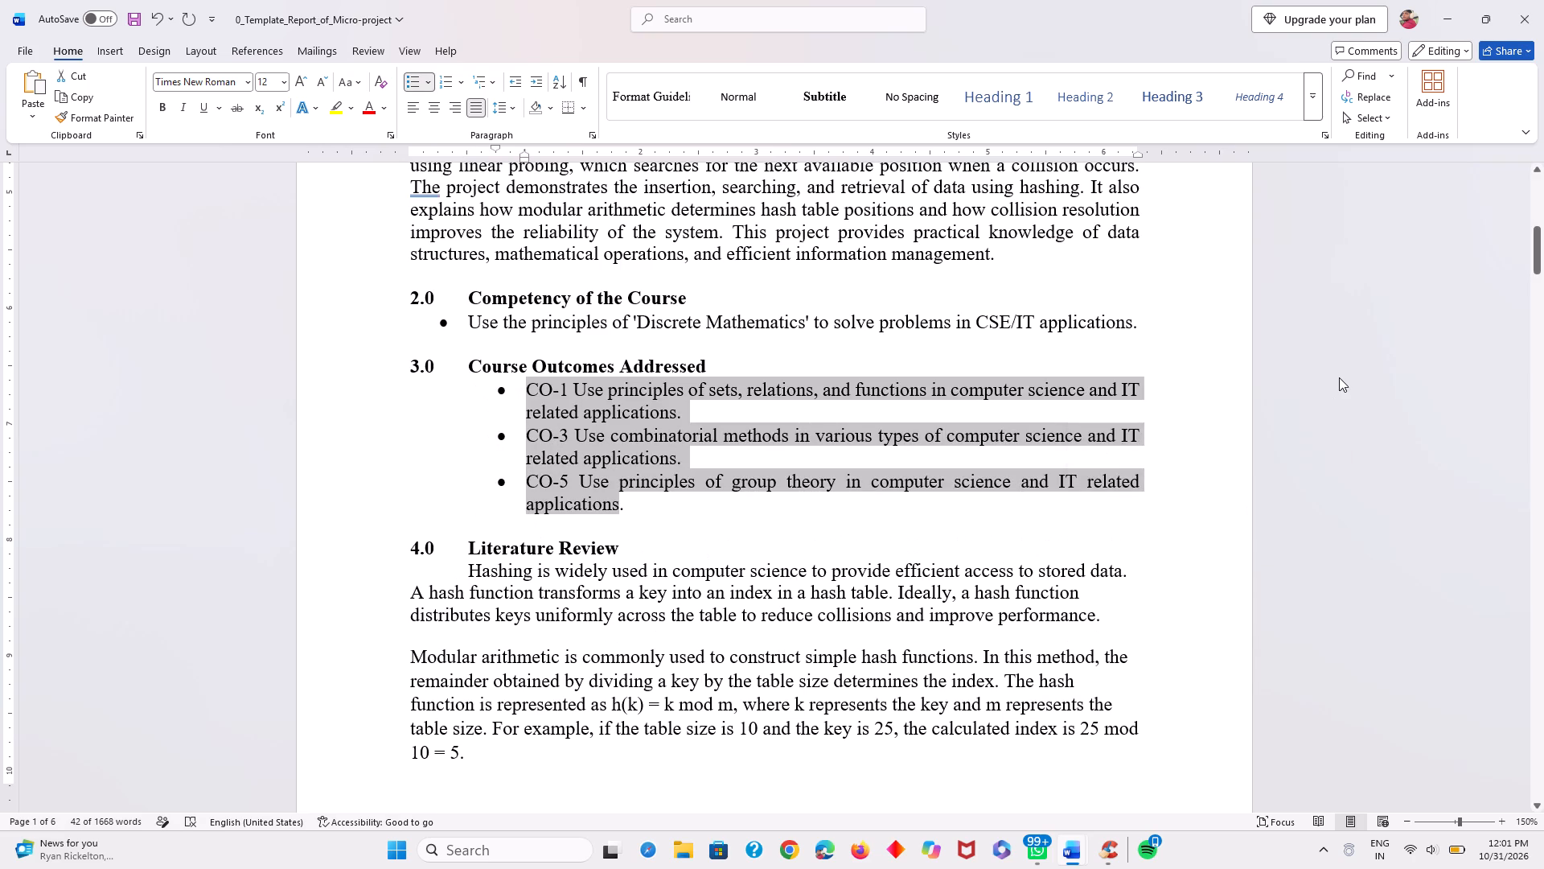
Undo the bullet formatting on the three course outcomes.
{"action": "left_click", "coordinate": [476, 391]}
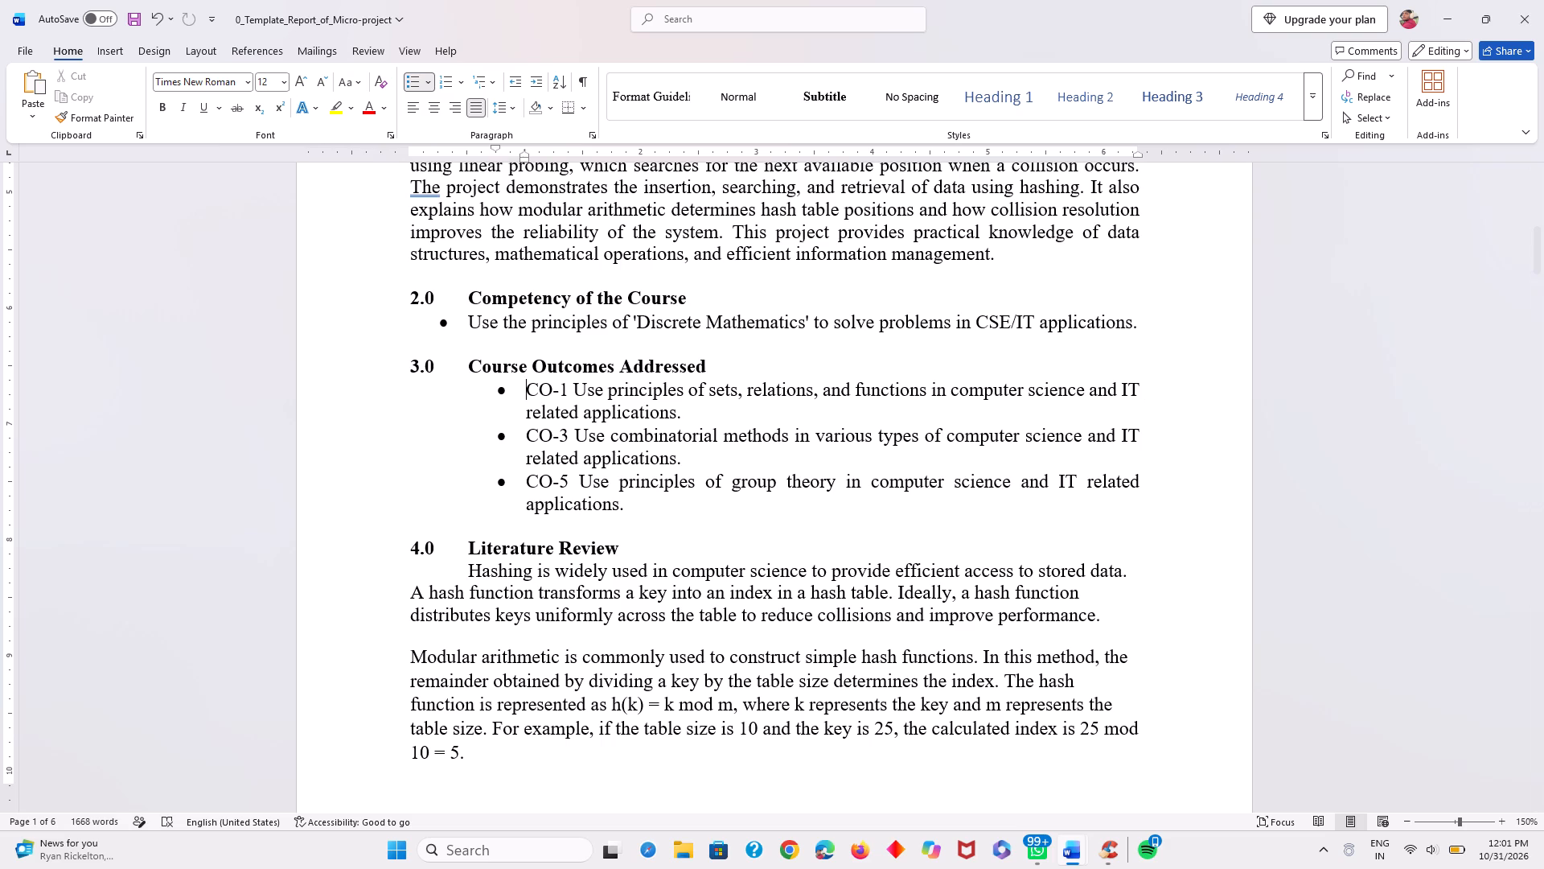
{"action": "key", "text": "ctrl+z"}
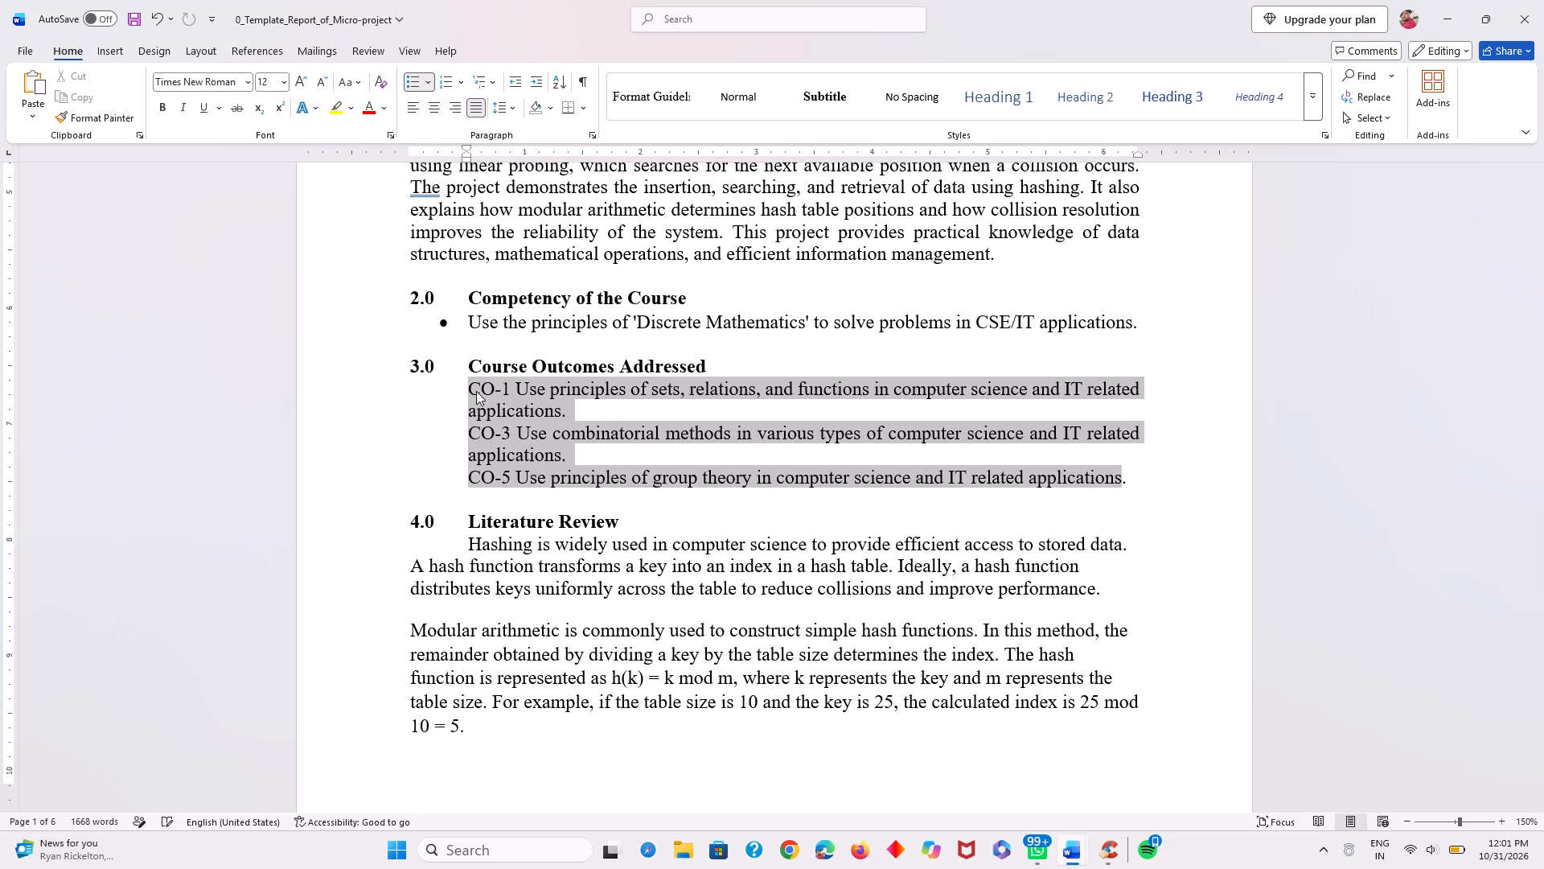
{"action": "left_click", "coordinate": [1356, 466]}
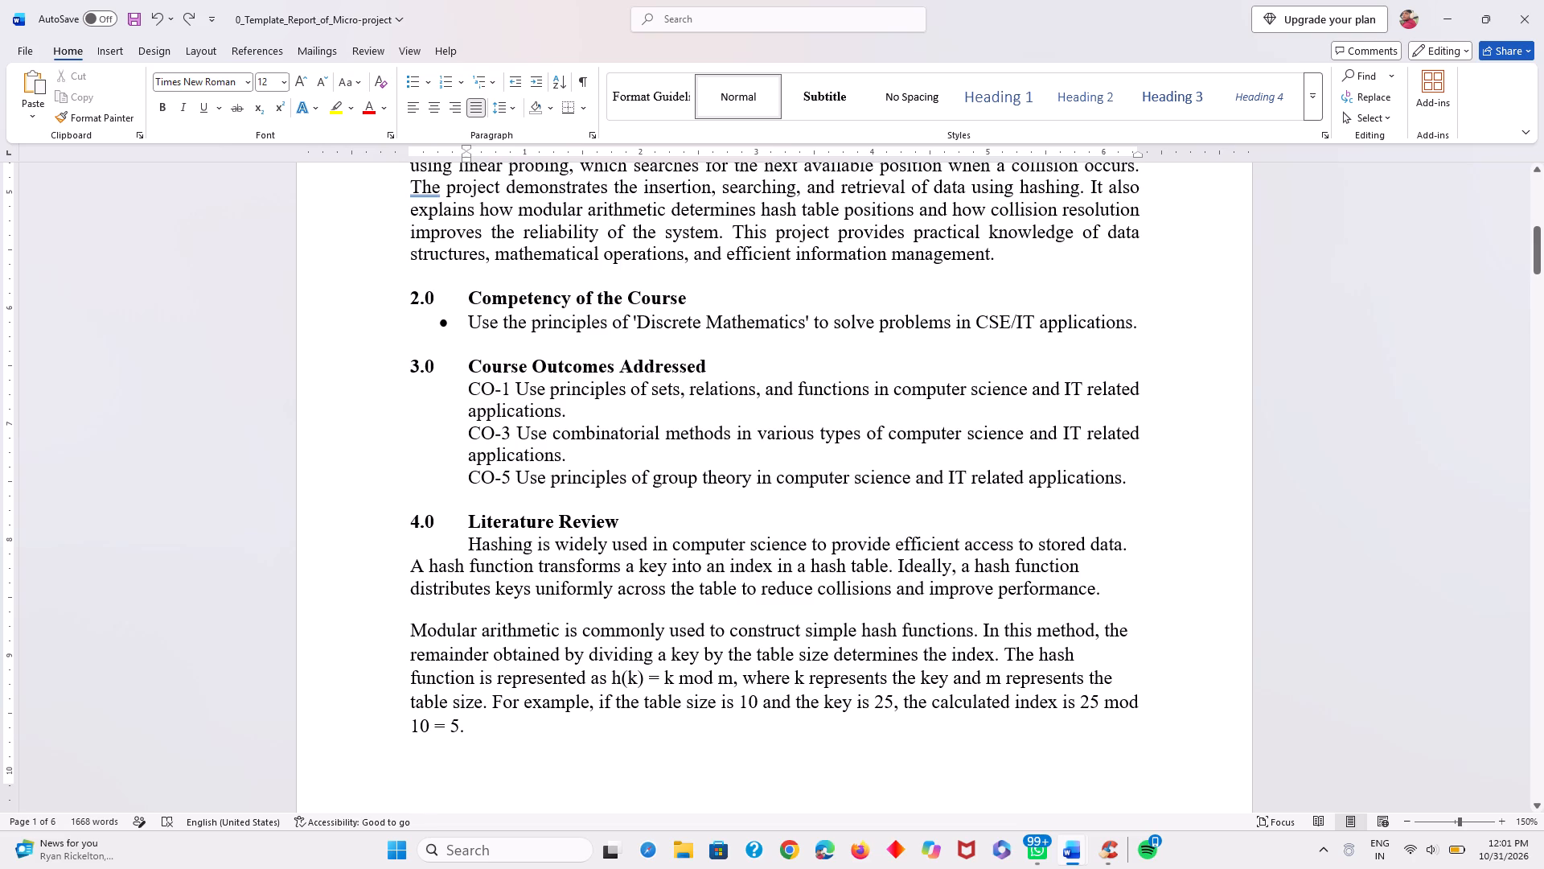
Merge the "Modular arithmetic" and "A collision occurs" paragraphs into the first Literature Review paragraph.
{"action": "scroll", "coordinate": [572, 488], "scroll_direction": "down", "scroll_amount": 1}
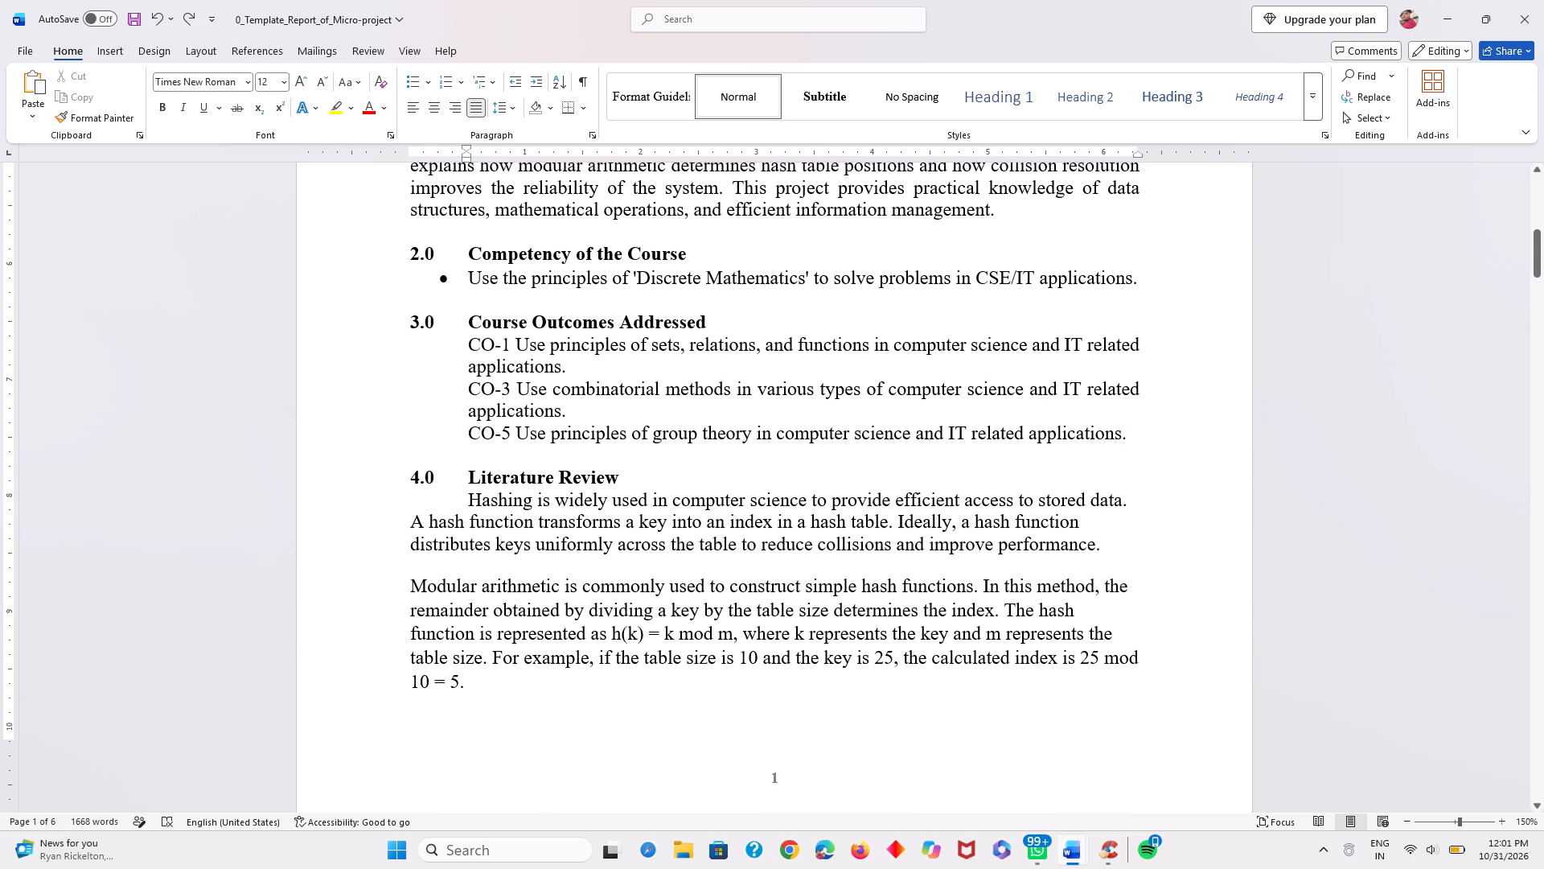
{"action": "scroll", "coordinate": [708, 414], "scroll_direction": "down", "scroll_amount": 2}
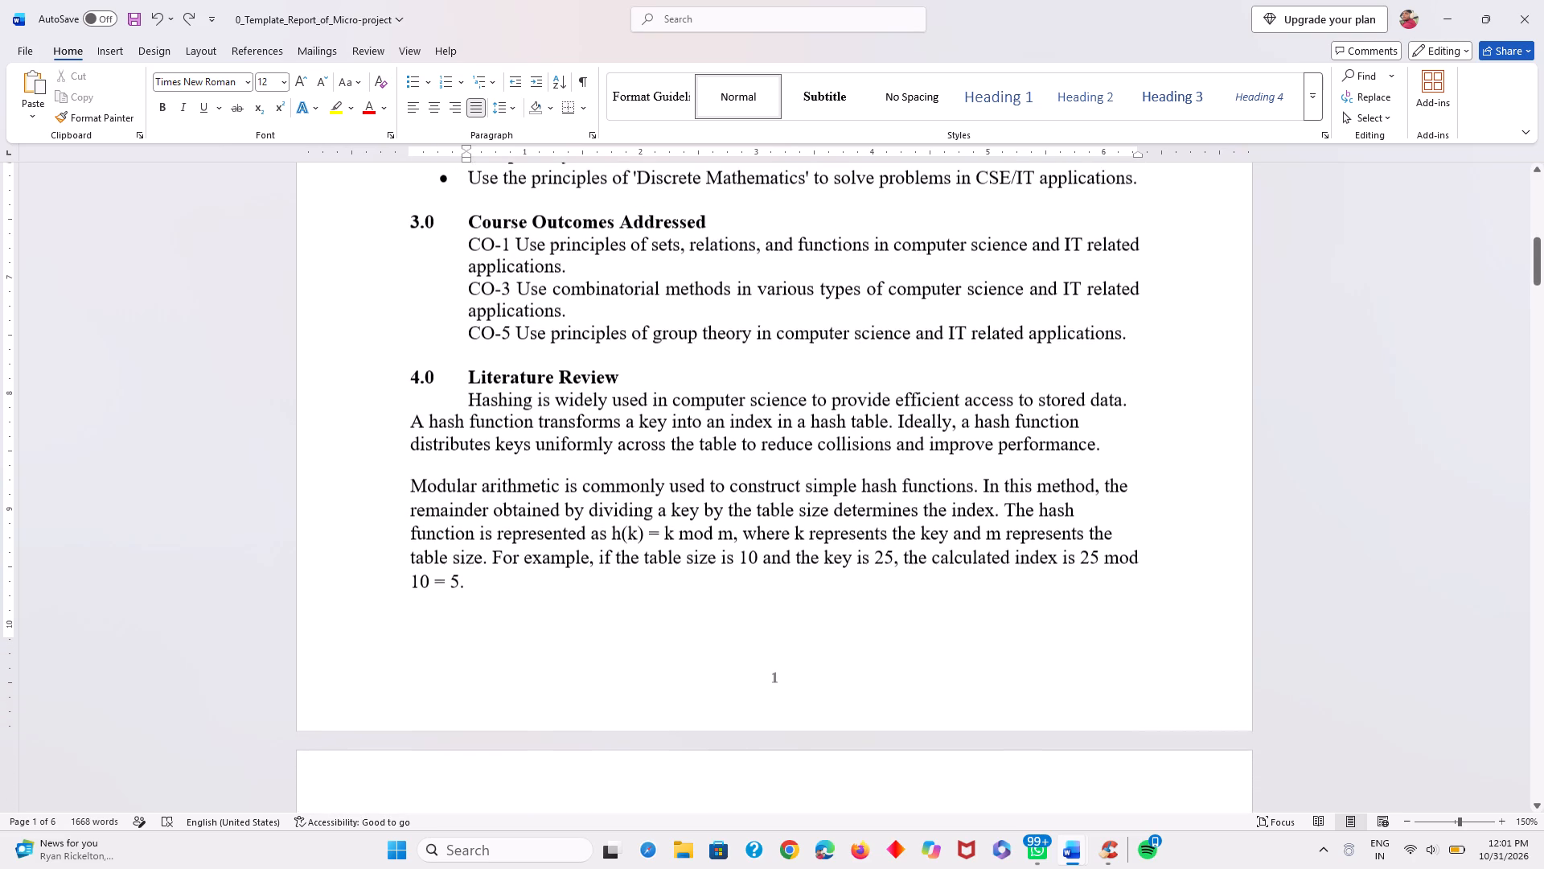
{"action": "scroll", "coordinate": [708, 414], "scroll_direction": "down", "scroll_amount": 3}
{"action": "scroll", "coordinate": [708, 414], "scroll_direction": "up", "scroll_amount": 2}
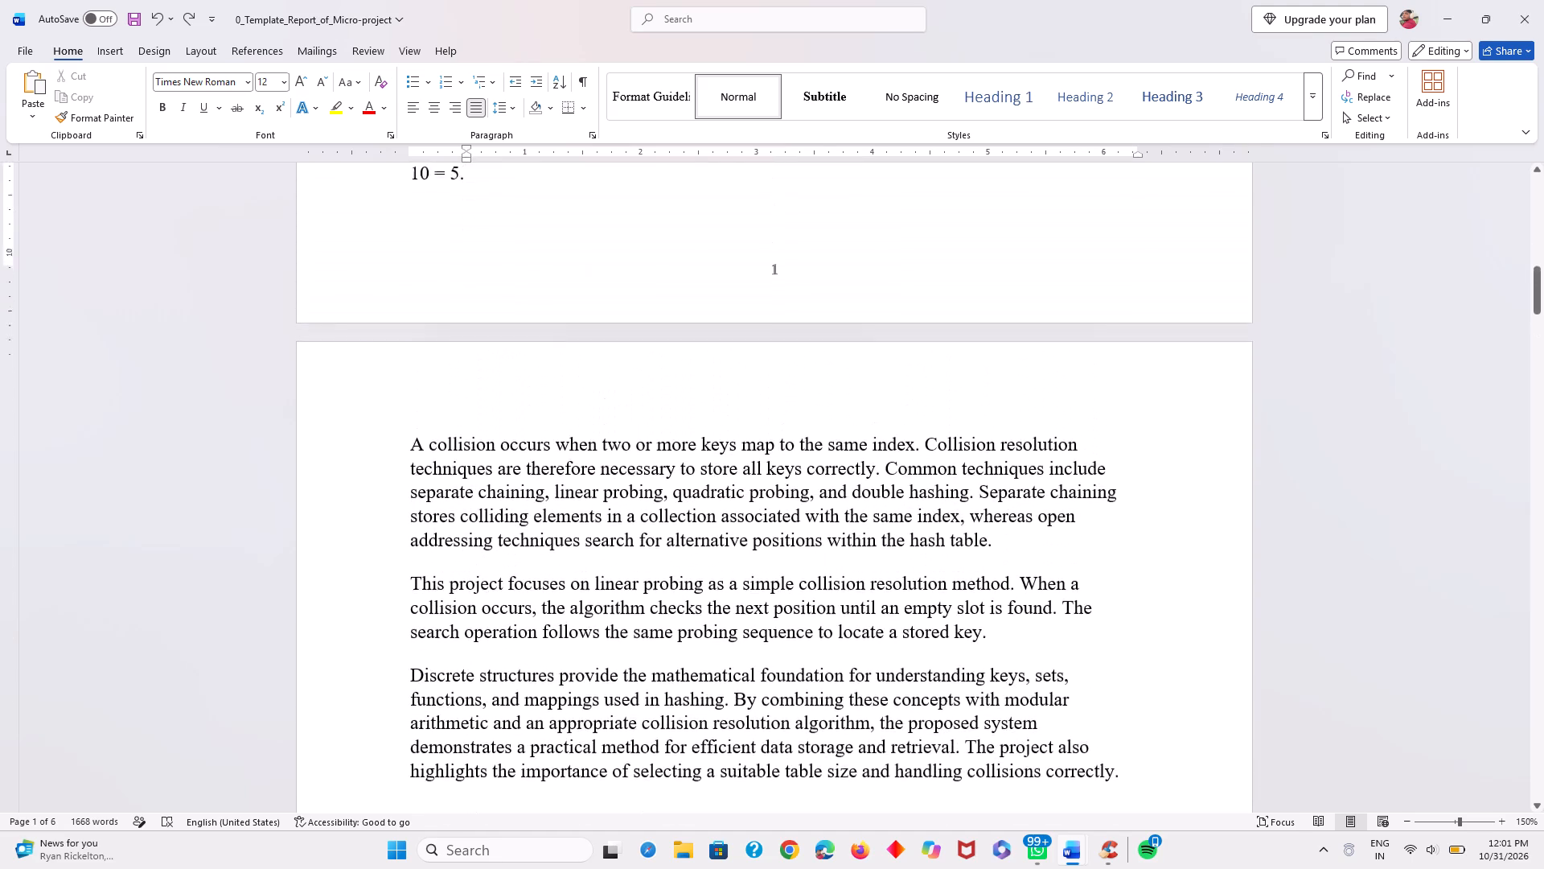
{"action": "scroll", "coordinate": [708, 414], "scroll_direction": "up", "scroll_amount": 2}
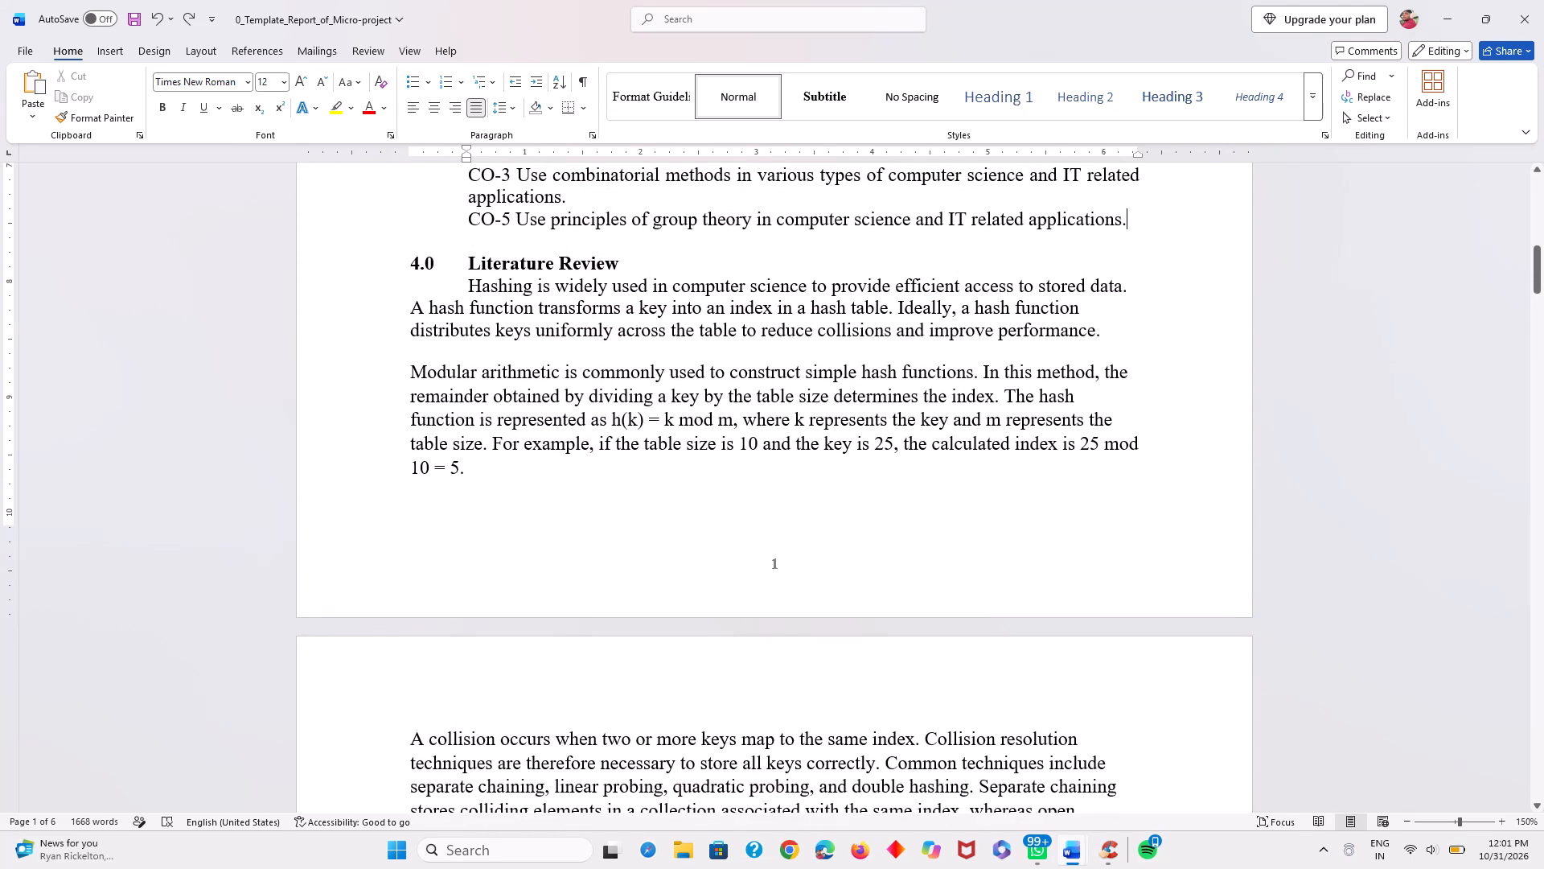
{"action": "left_click", "coordinate": [445, 361]}
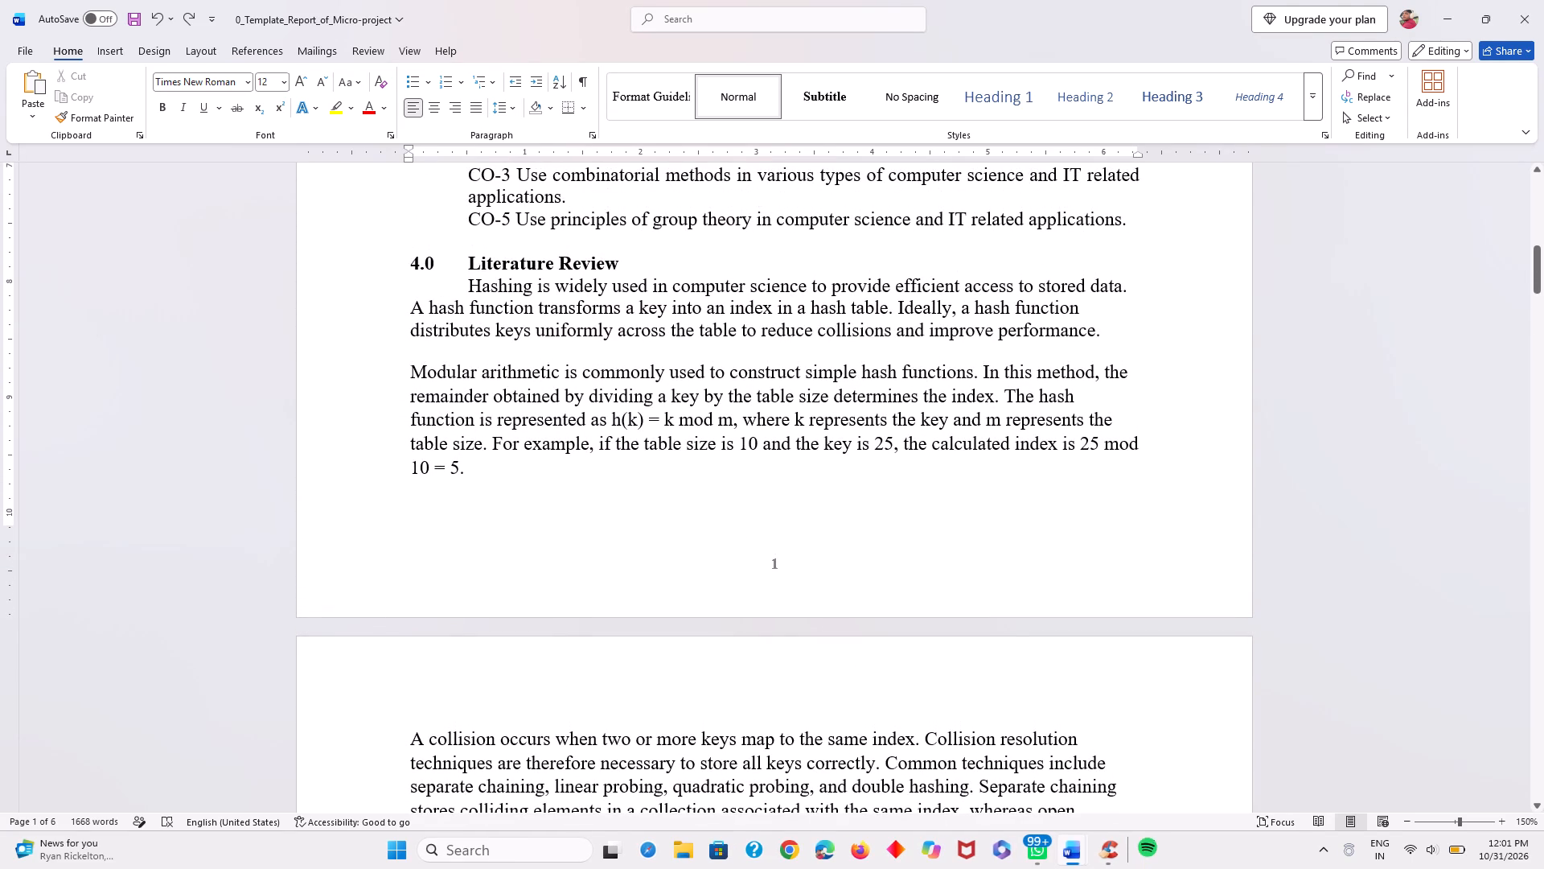
{"action": "left_click", "coordinate": [441, 348]}
{"action": "left_click", "coordinate": [441, 348]}
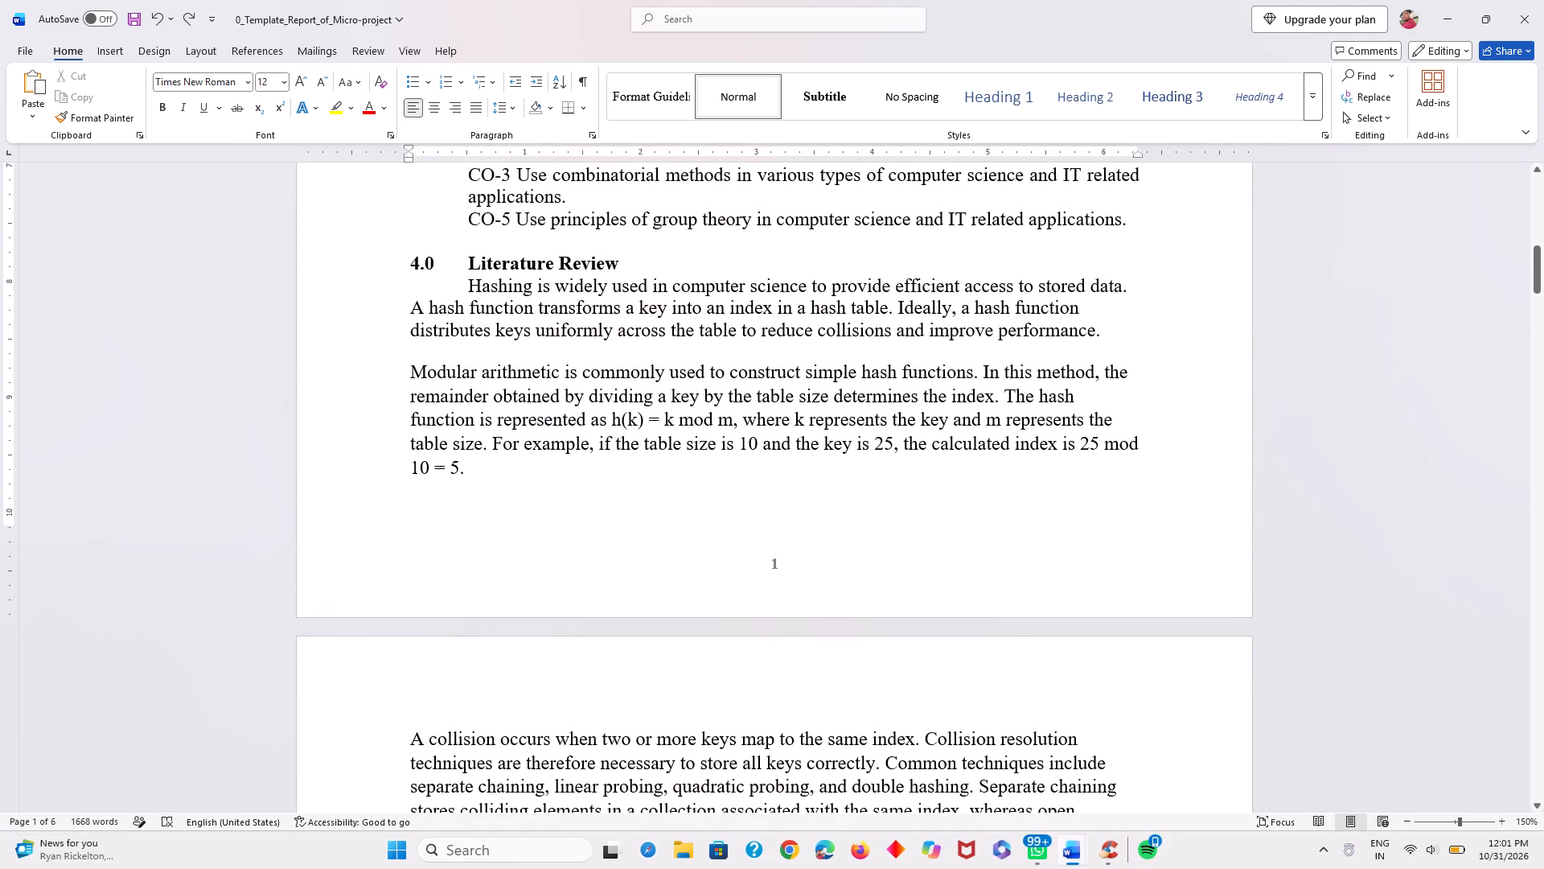
{"action": "left_click", "coordinate": [406, 367]}
{"action": "key", "text": "BackSpace"}
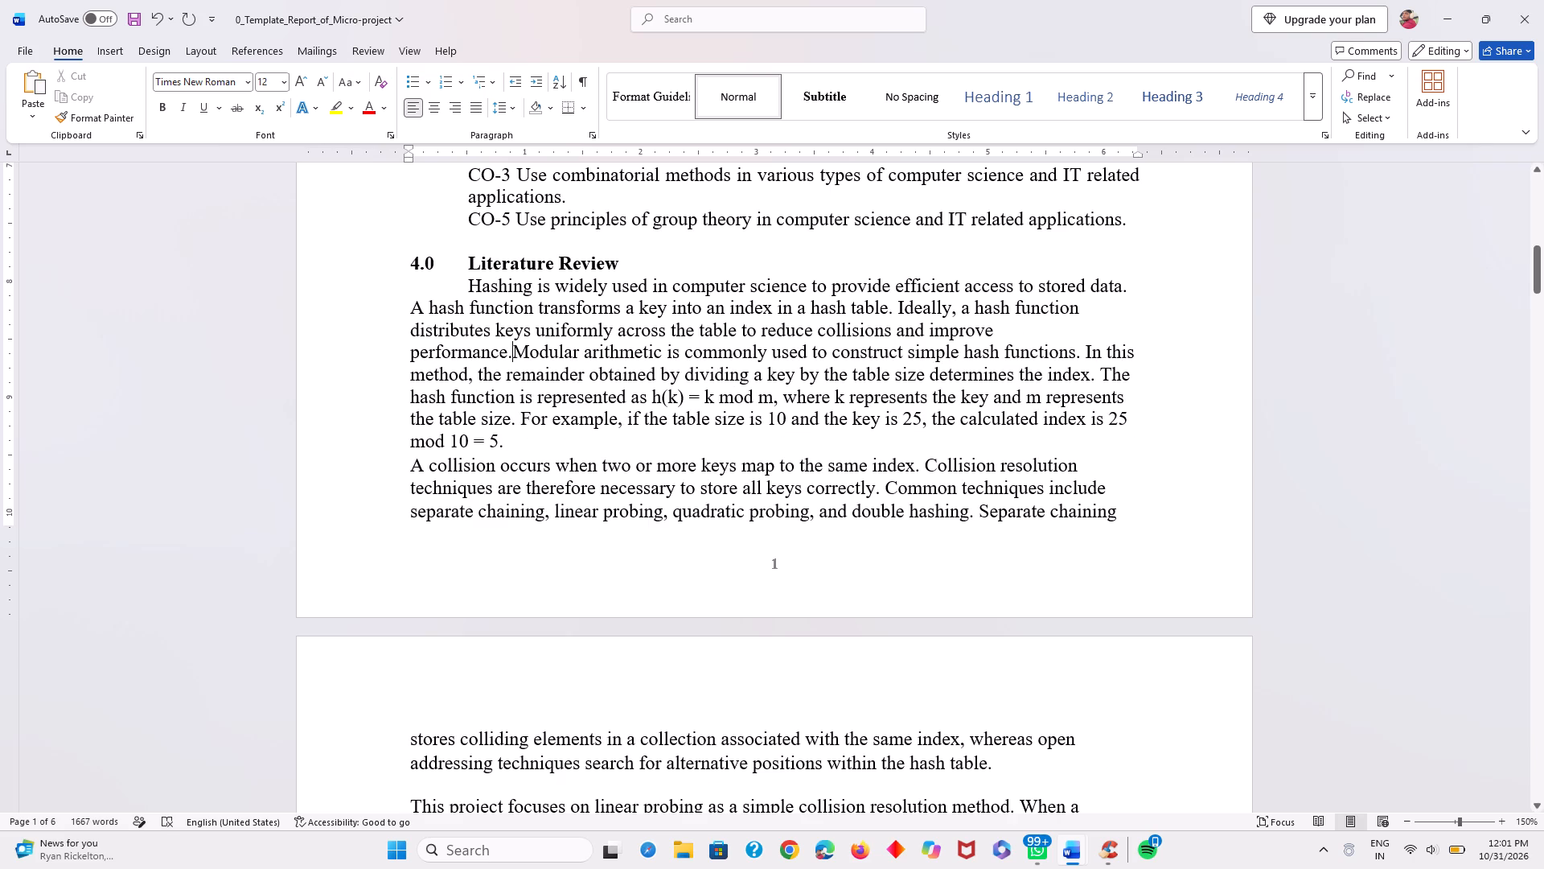
{"action": "left_click", "coordinate": [414, 463]}
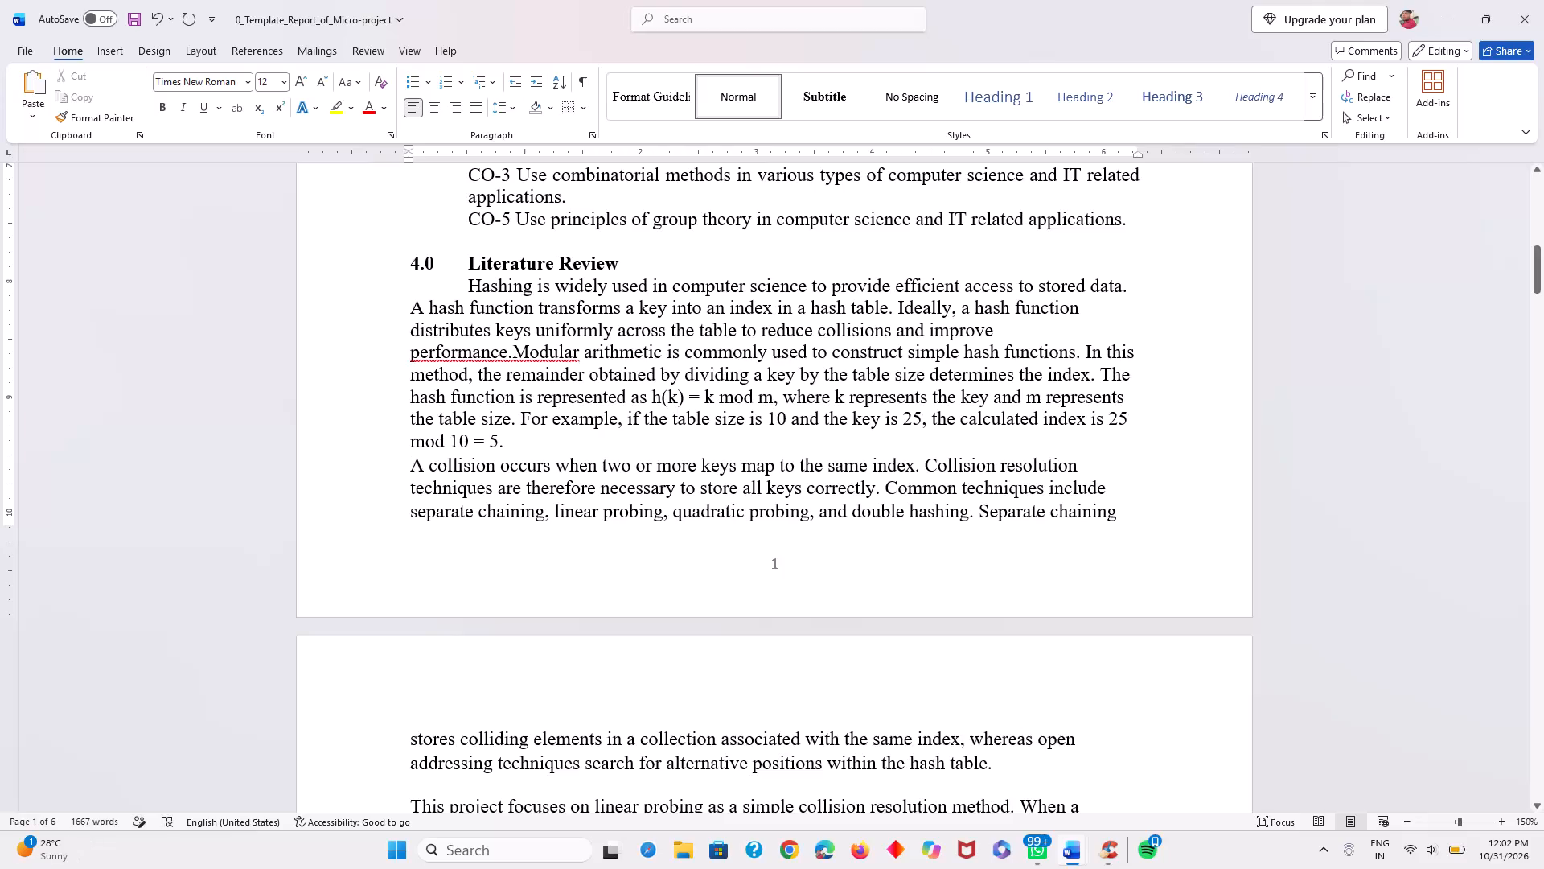
{"action": "key", "text": "BackSpace"}
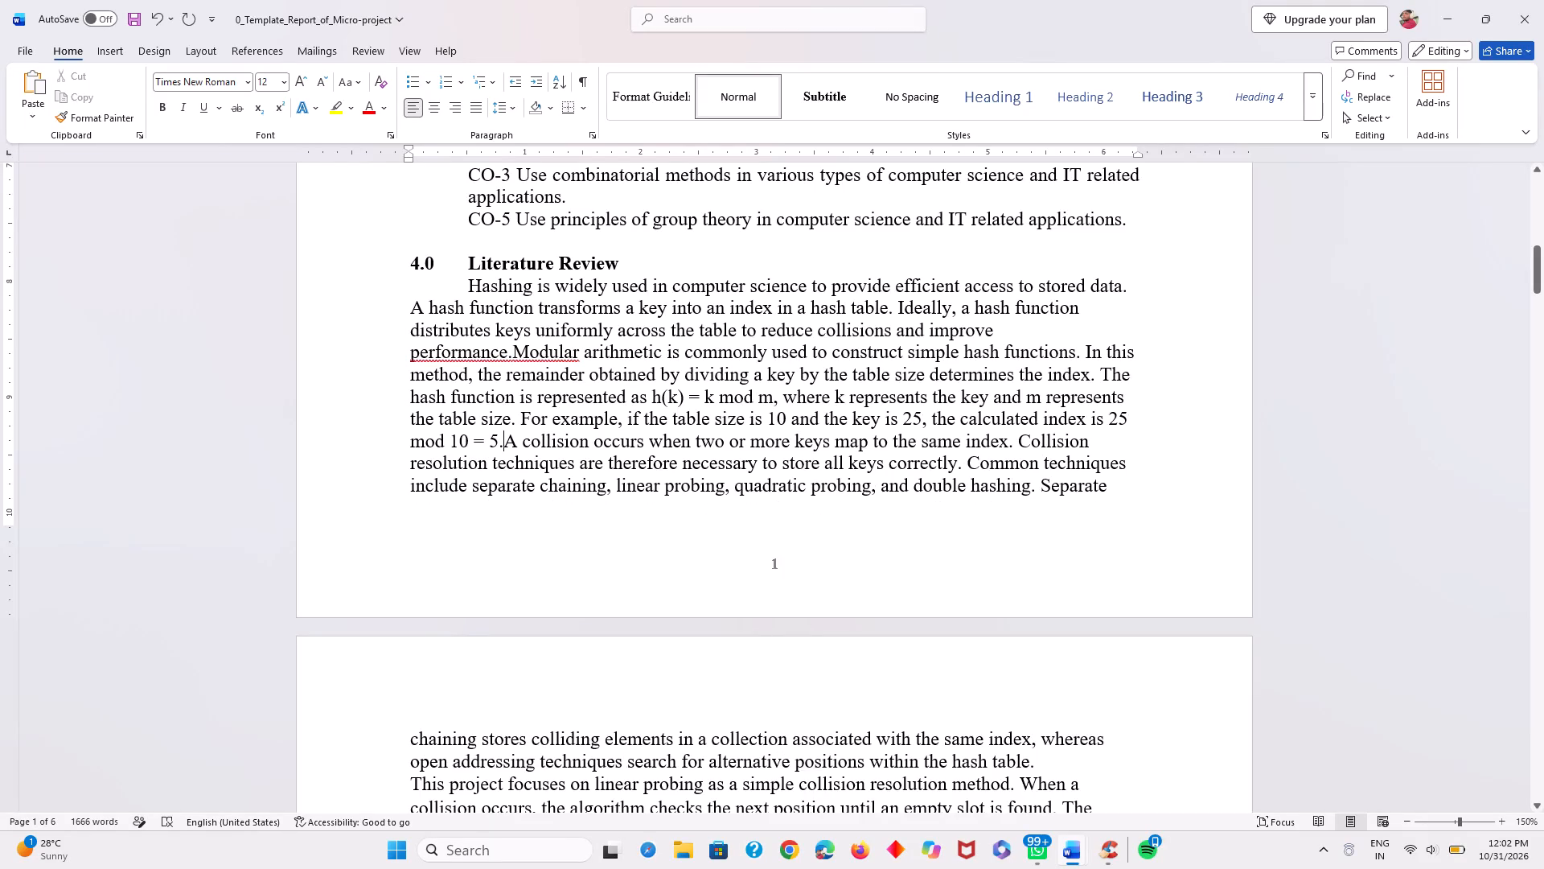
Start a new paragraph at "Separate chaining" in the Literature Review and delete its leading space.
{"action": "left_click", "coordinate": [1037, 489]}
{"action": "key", "text": "Return"}
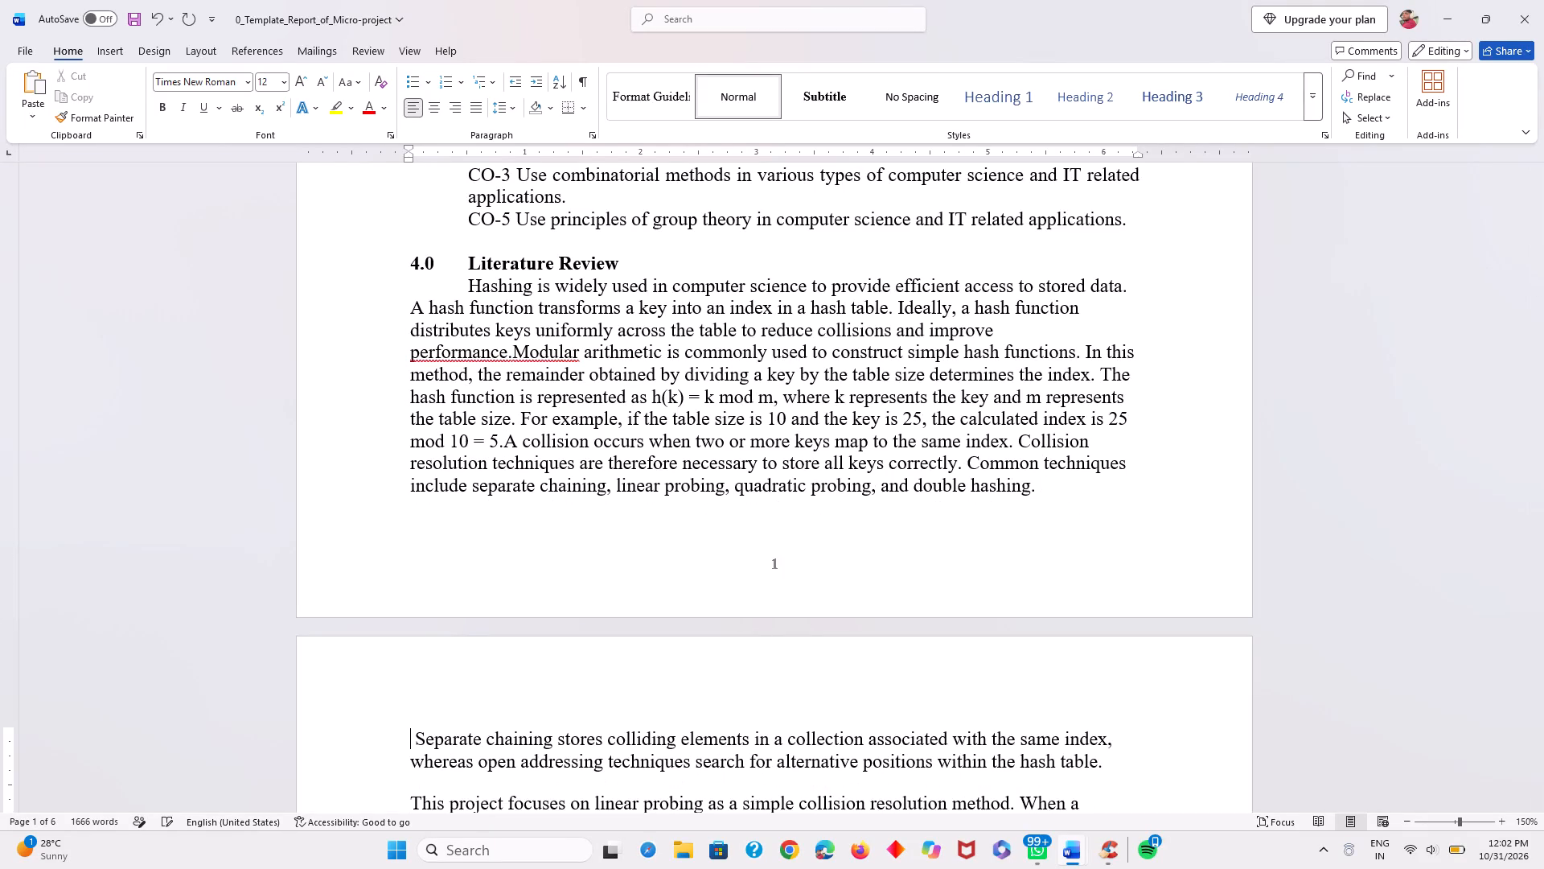
{"action": "key", "text": "Right"}
{"action": "key", "text": "BackSpace"}
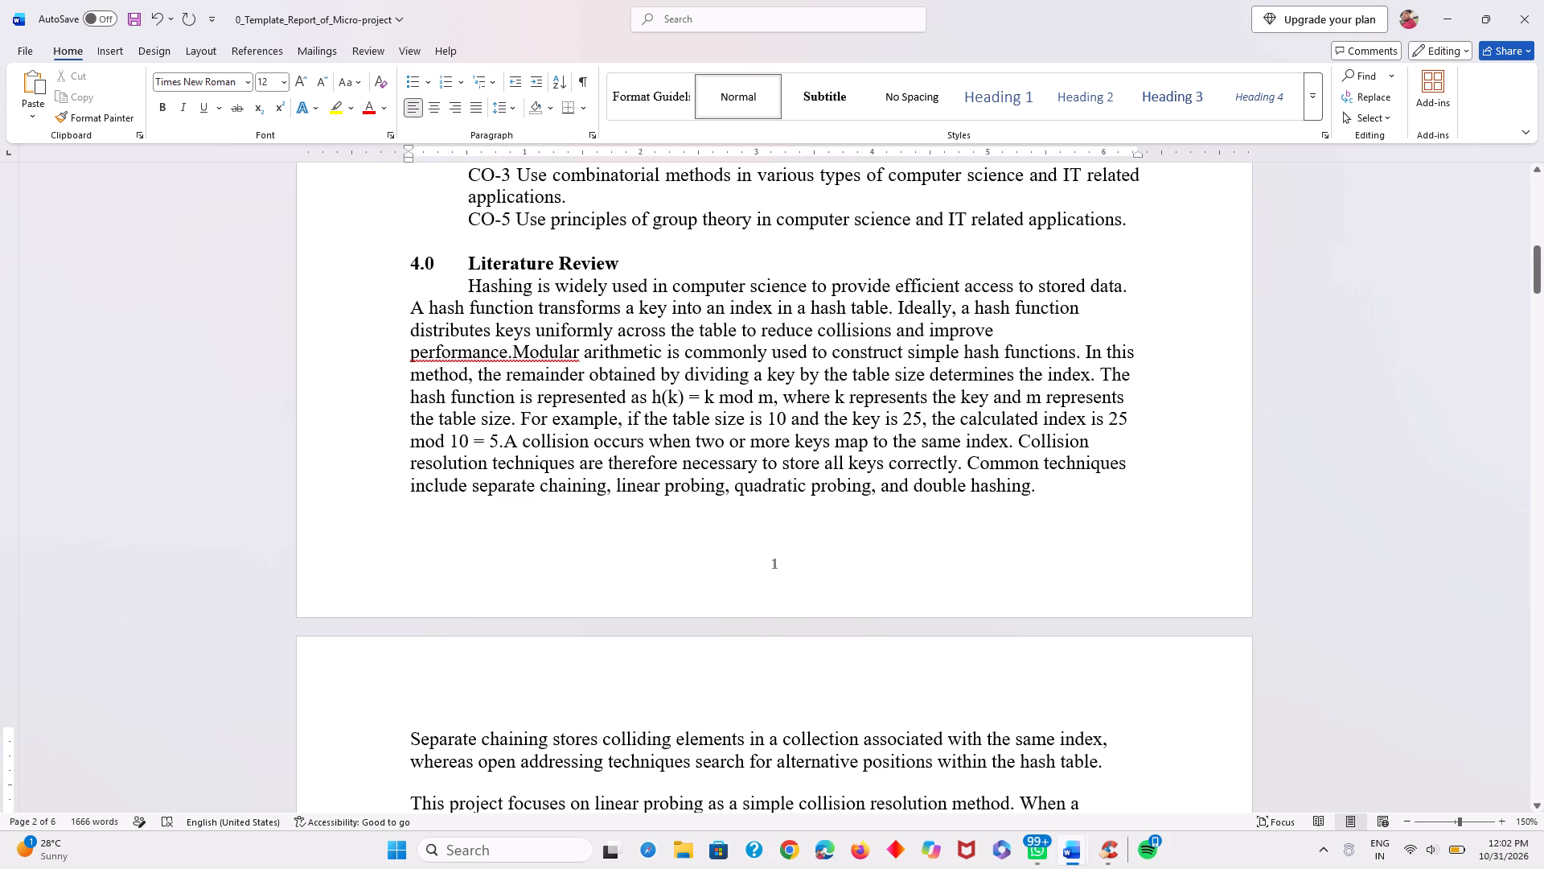
Insert a space between "performance." and "Modular" in the merged Literature Review paragraph.
{"action": "left_click", "coordinate": [515, 352]}
{"action": "key", "text": "space"}
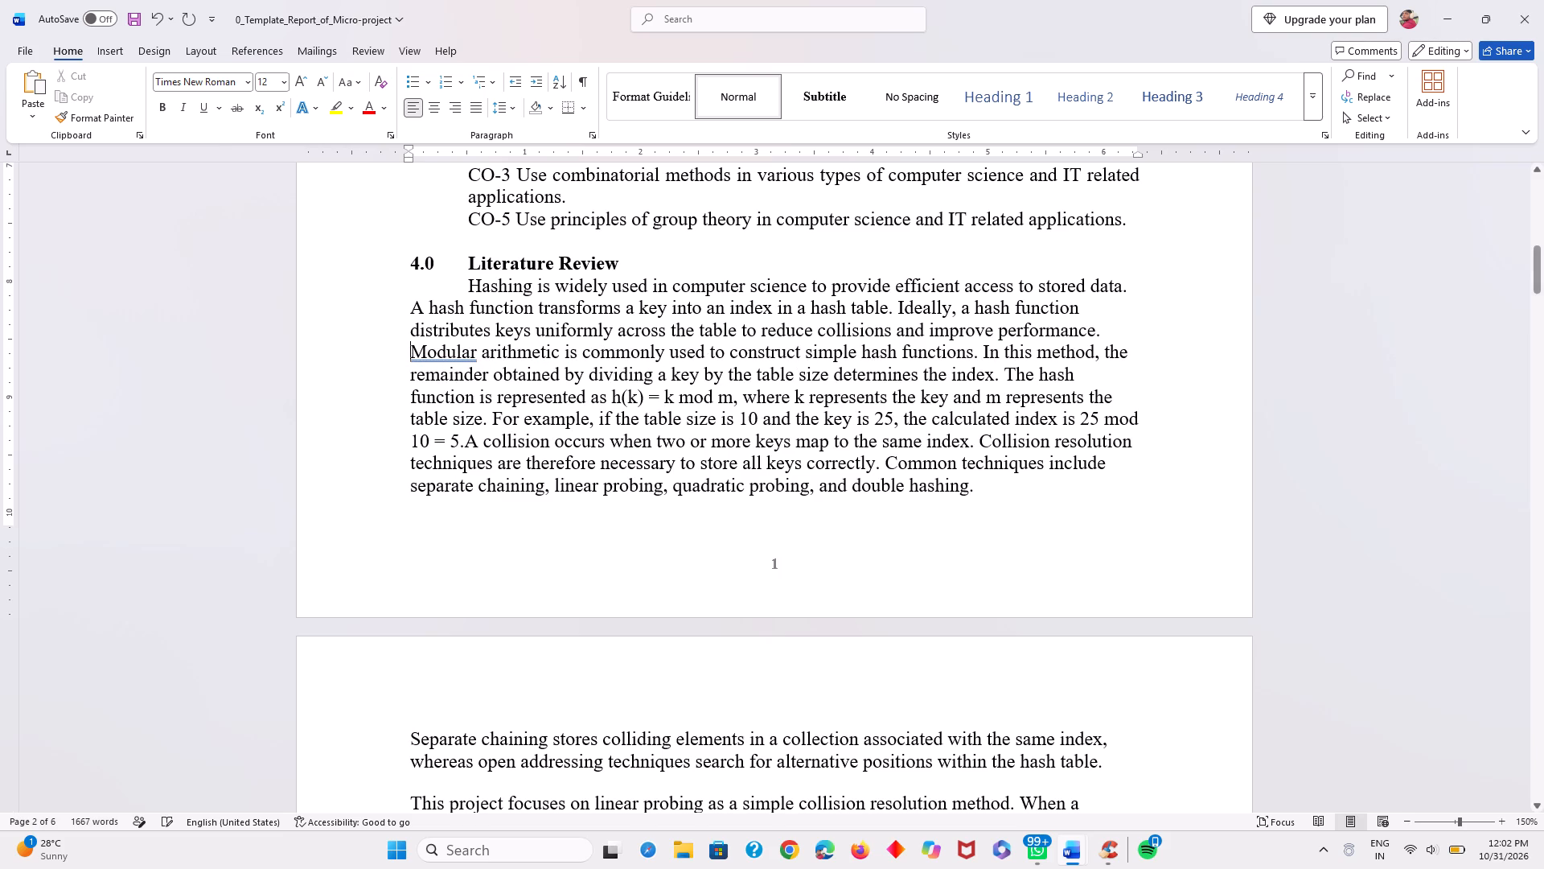
{"action": "key", "text": "ctrl+z"}
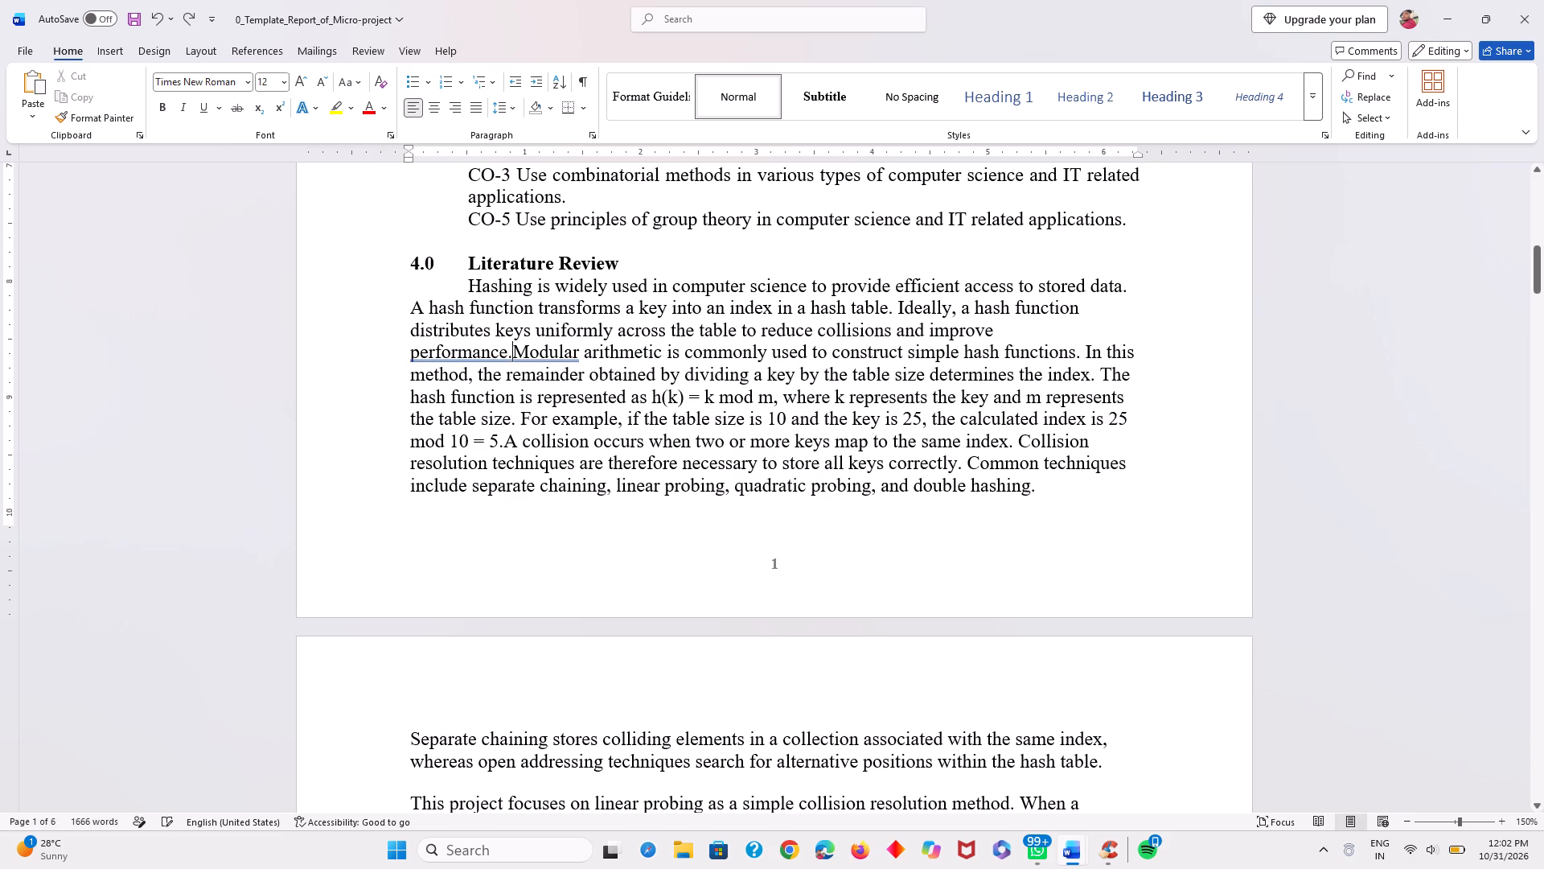
{"action": "key", "text": "space"}
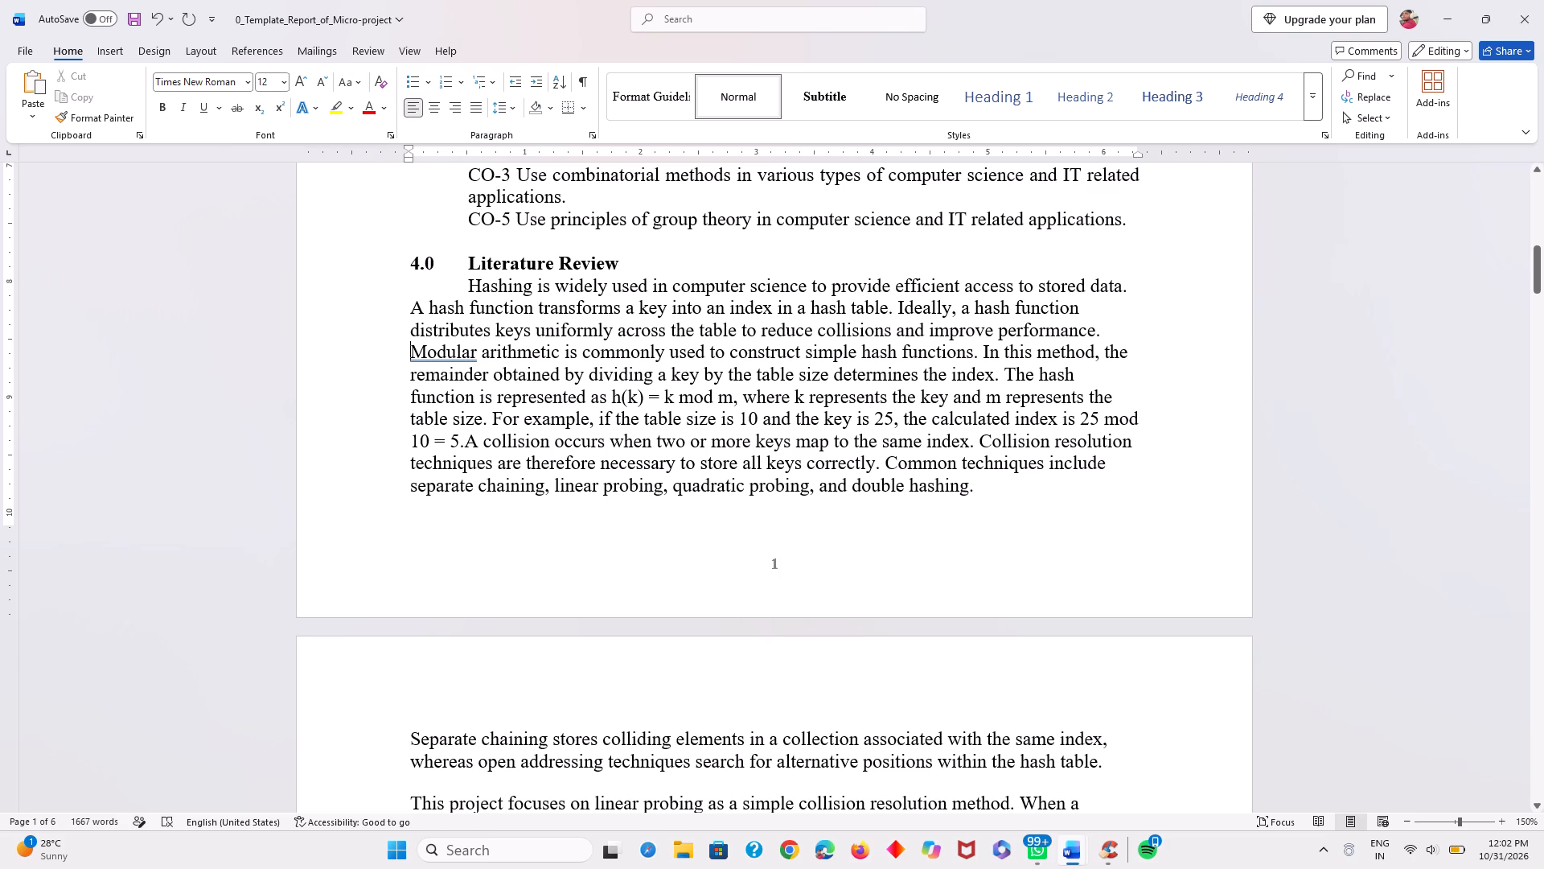
Justify the first Literature Review paragraph, from "Hashing is widely used" to "double hashing".
{"action": "left_click_drag", "start_coordinate": [462, 287], "coordinate": [969, 477]}
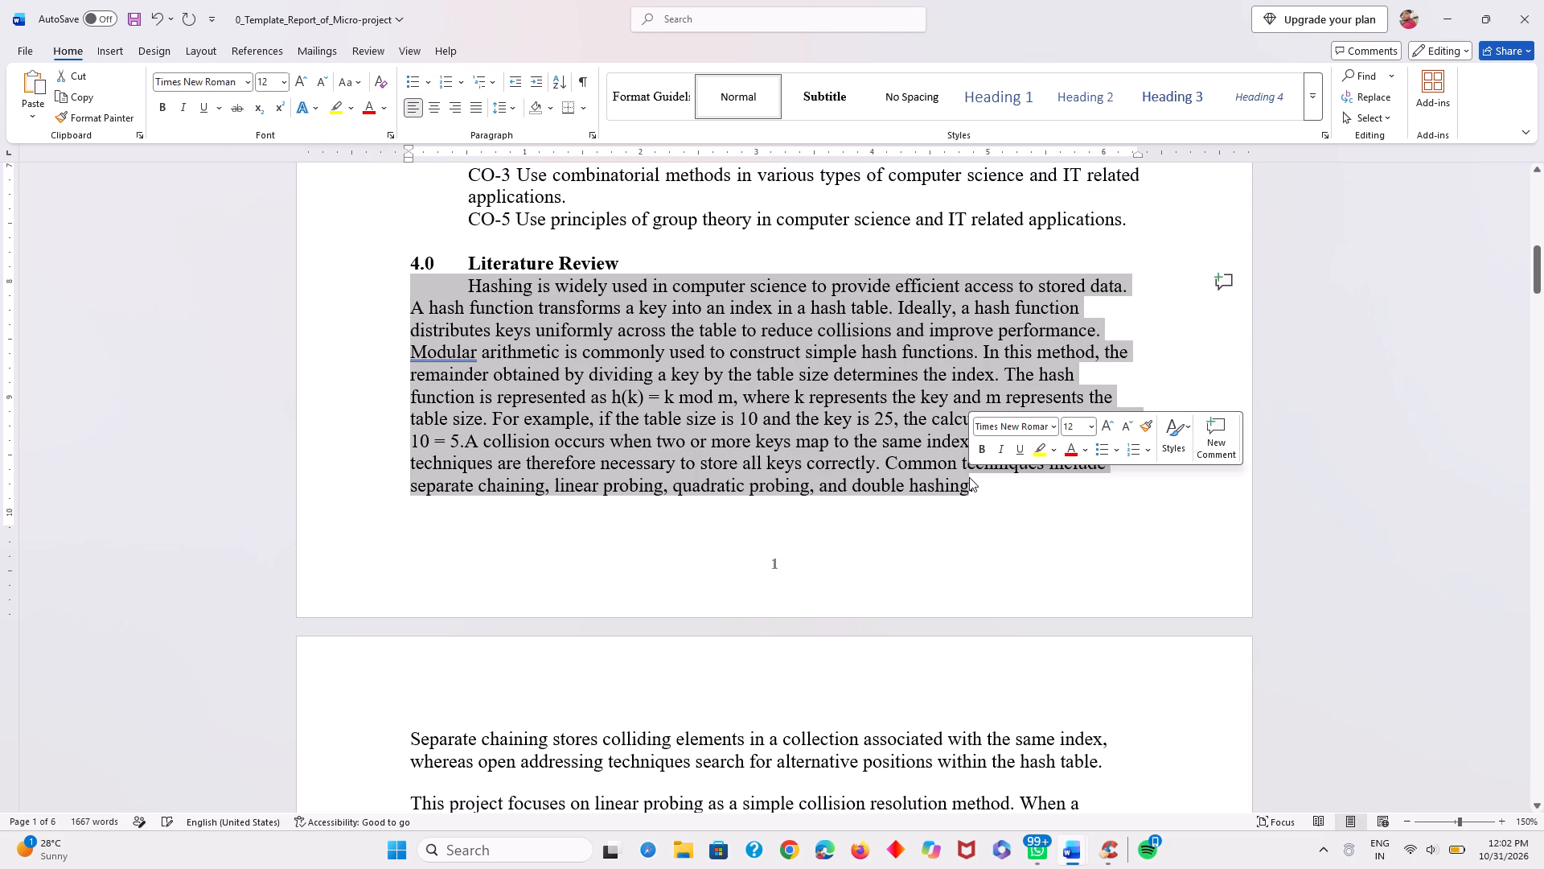
{"action": "left_click", "coordinate": [481, 101]}
Merge the "This project focuses on linear probing" paragraph into the "Separate chaining" paragraph before it.
{"action": "scroll", "coordinate": [1213, 428], "scroll_direction": "down", "scroll_amount": 1}
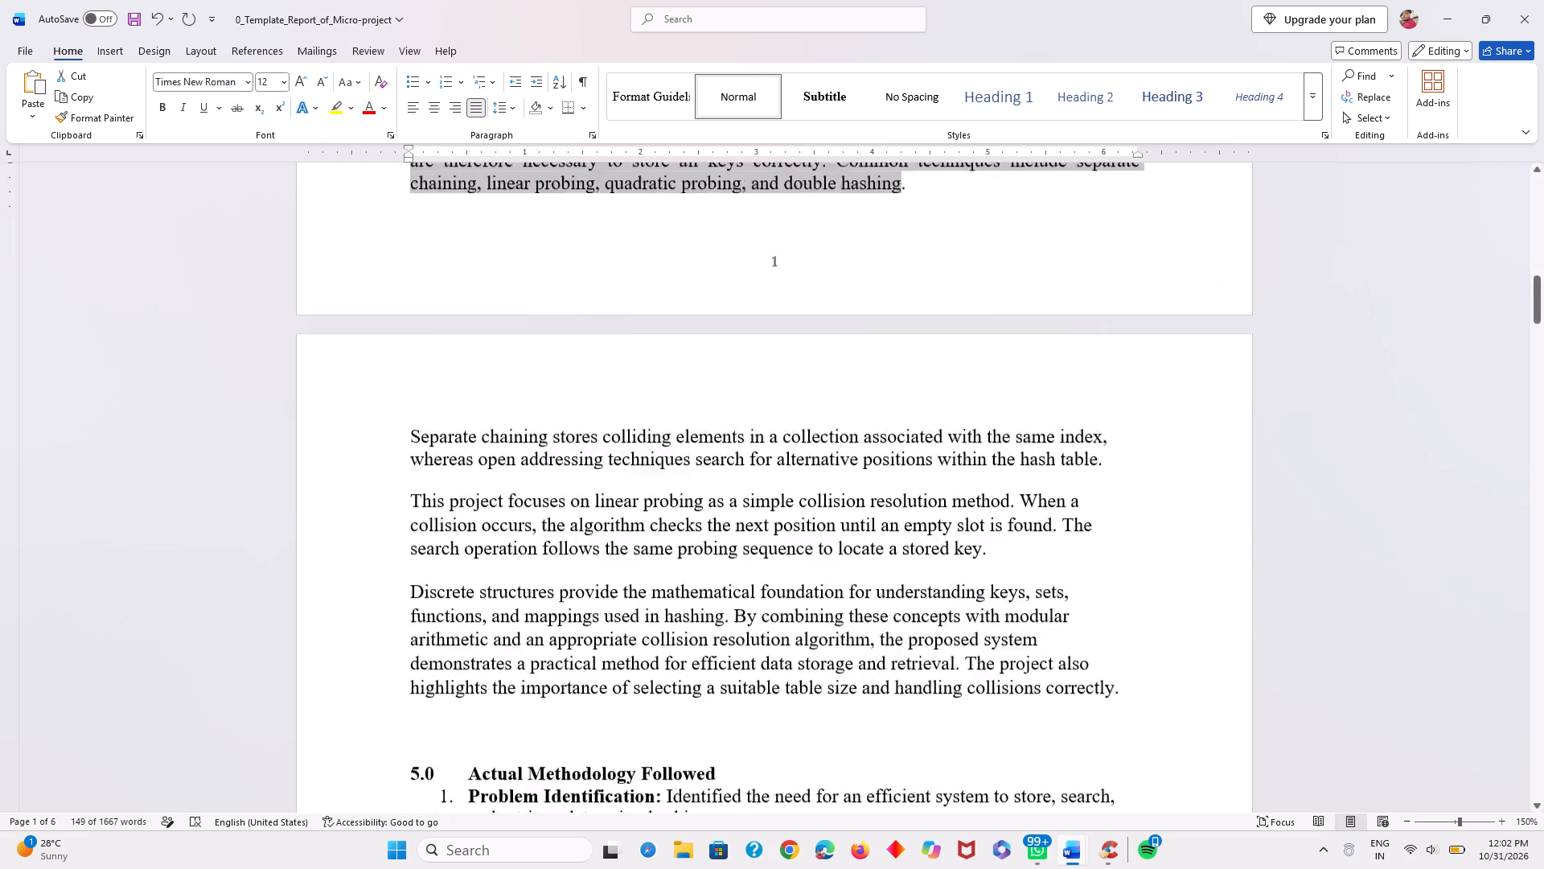
{"action": "scroll", "coordinate": [1213, 428], "scroll_direction": "down", "scroll_amount": 1}
{"action": "left_click", "coordinate": [886, 366]}
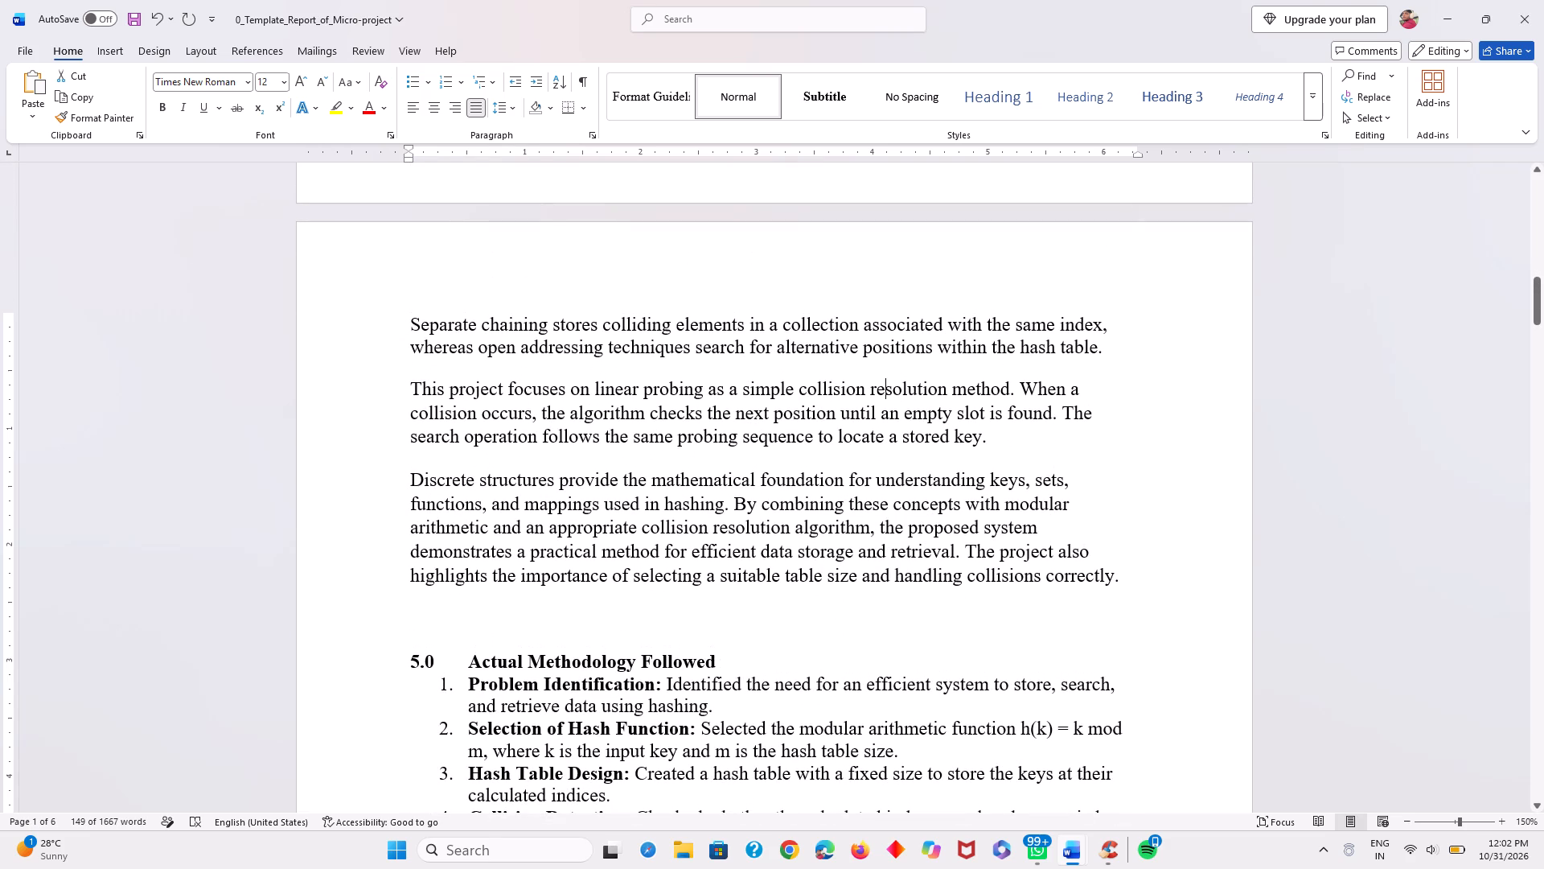
{"action": "left_click", "coordinate": [413, 388]}
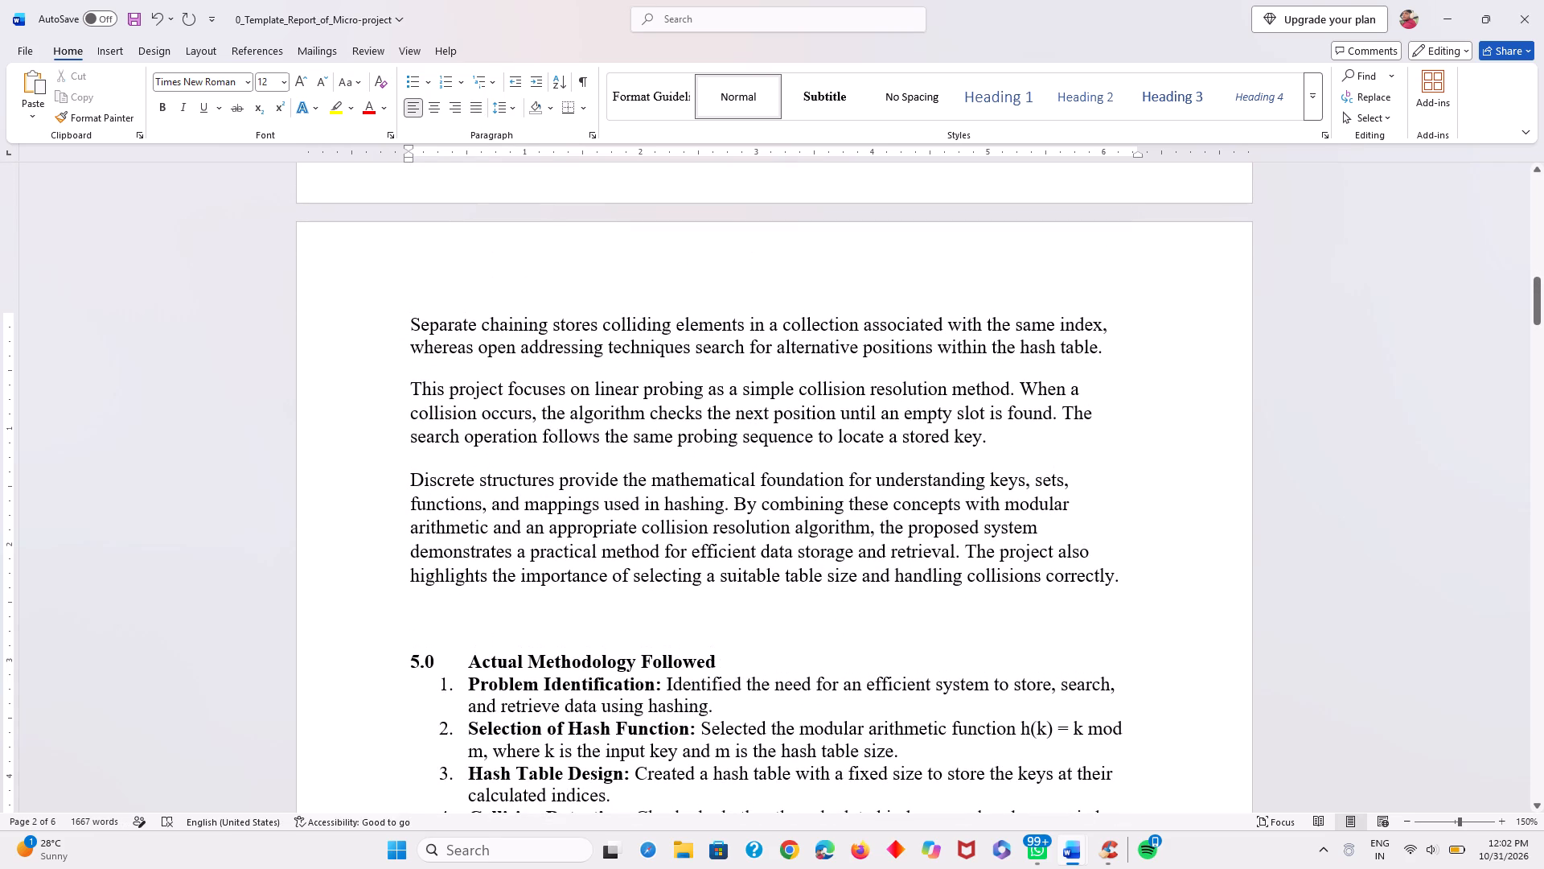
{"action": "key", "text": "BackSpace"}
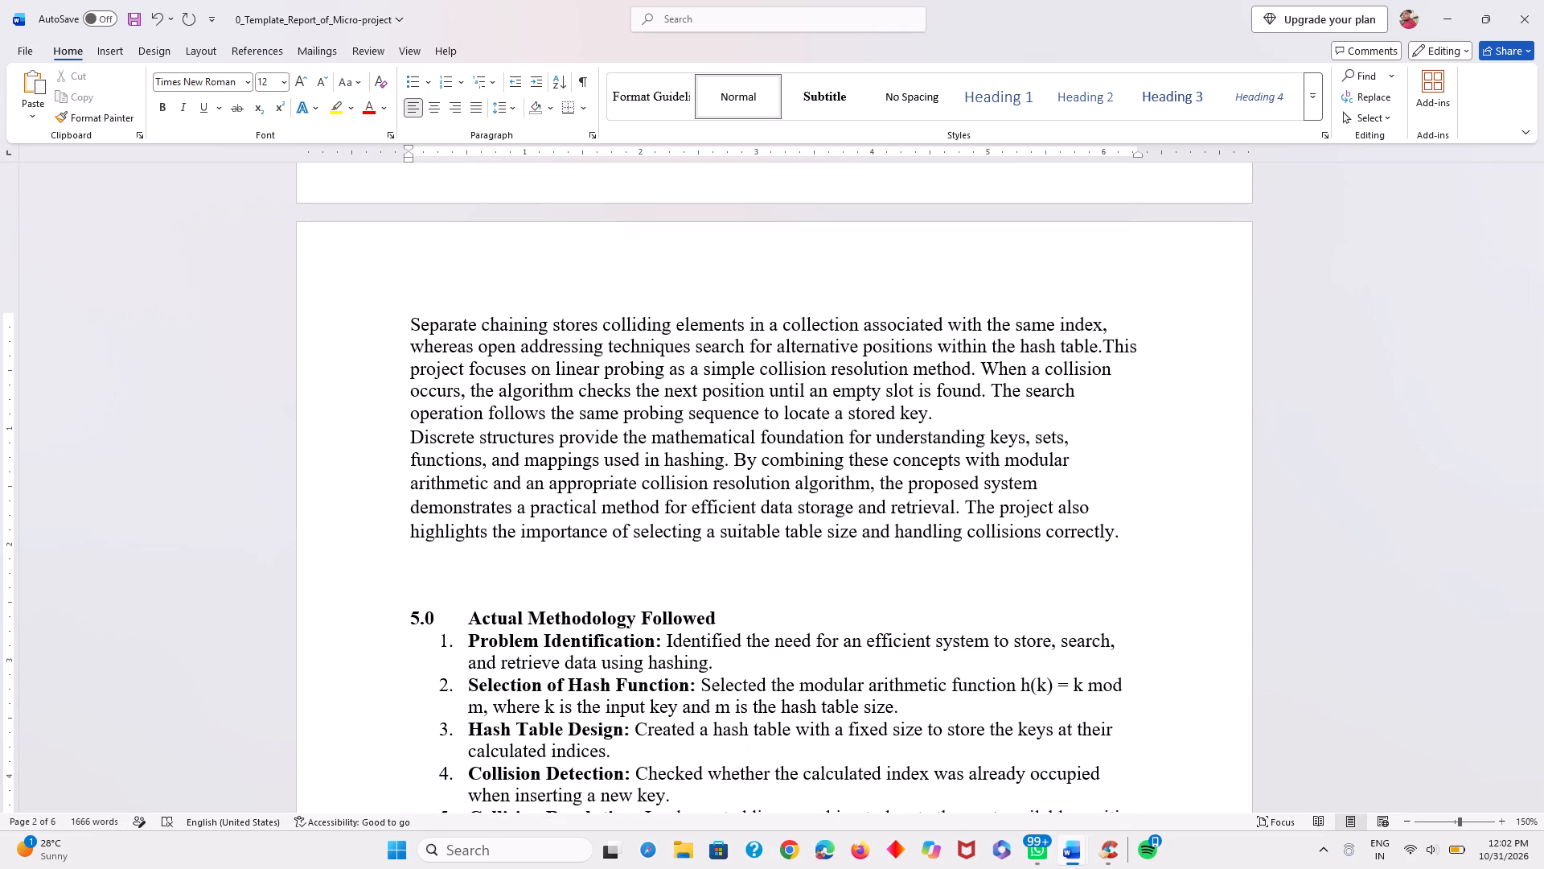
Justify the "Separate chaining" and "Discrete structures" paragraphs of the Literature Review.
{"action": "left_click_drag", "start_coordinate": [404, 321], "coordinate": [1075, 533]}
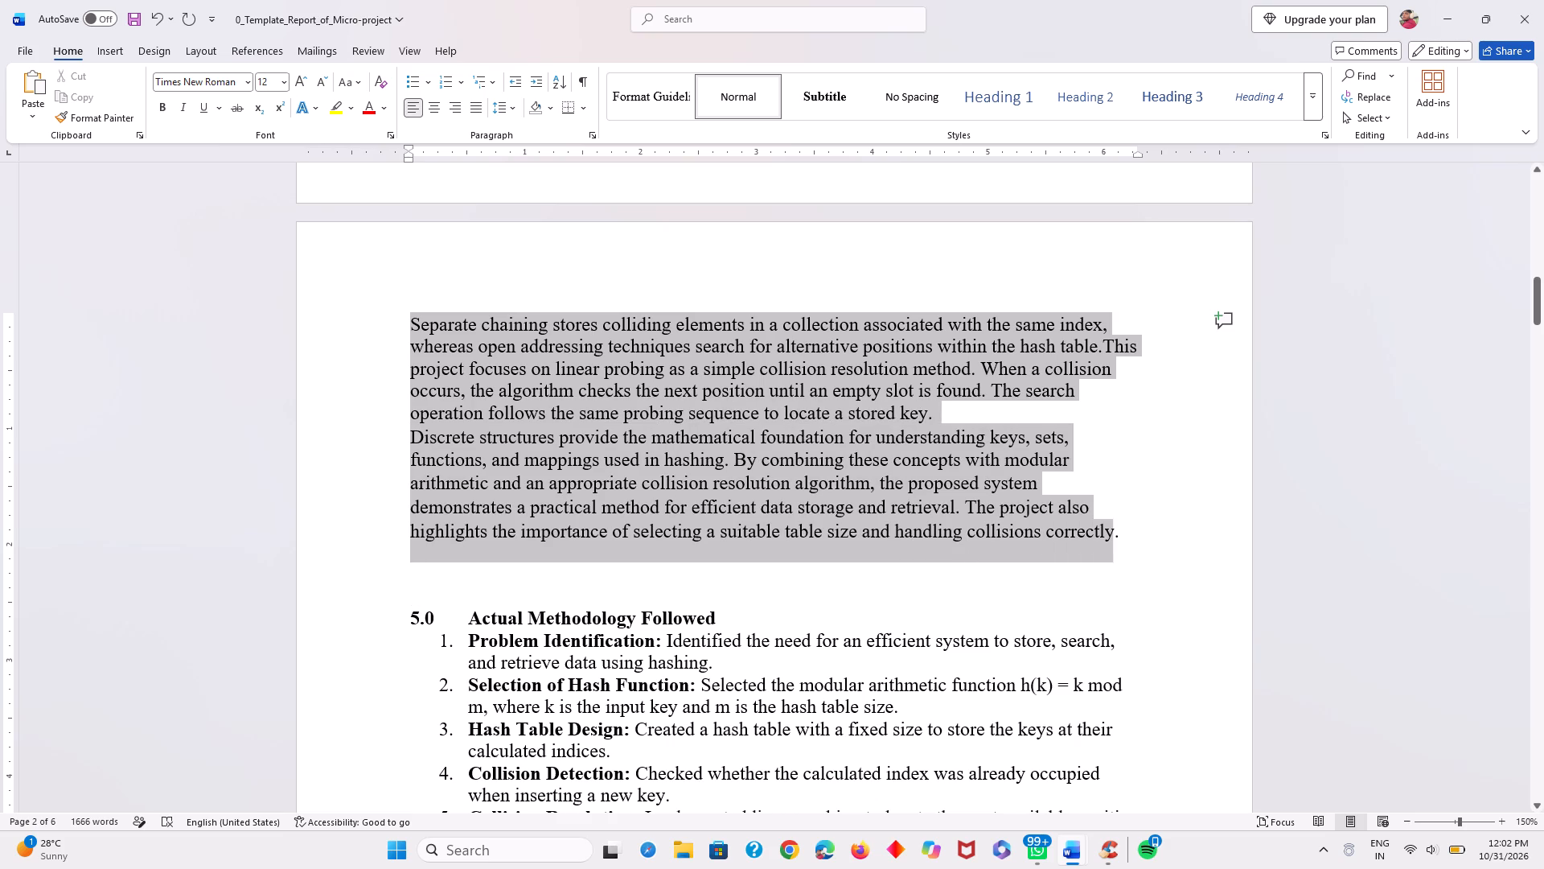
{"action": "left_click_drag", "start_coordinate": [1075, 533], "coordinate": [1086, 533]}
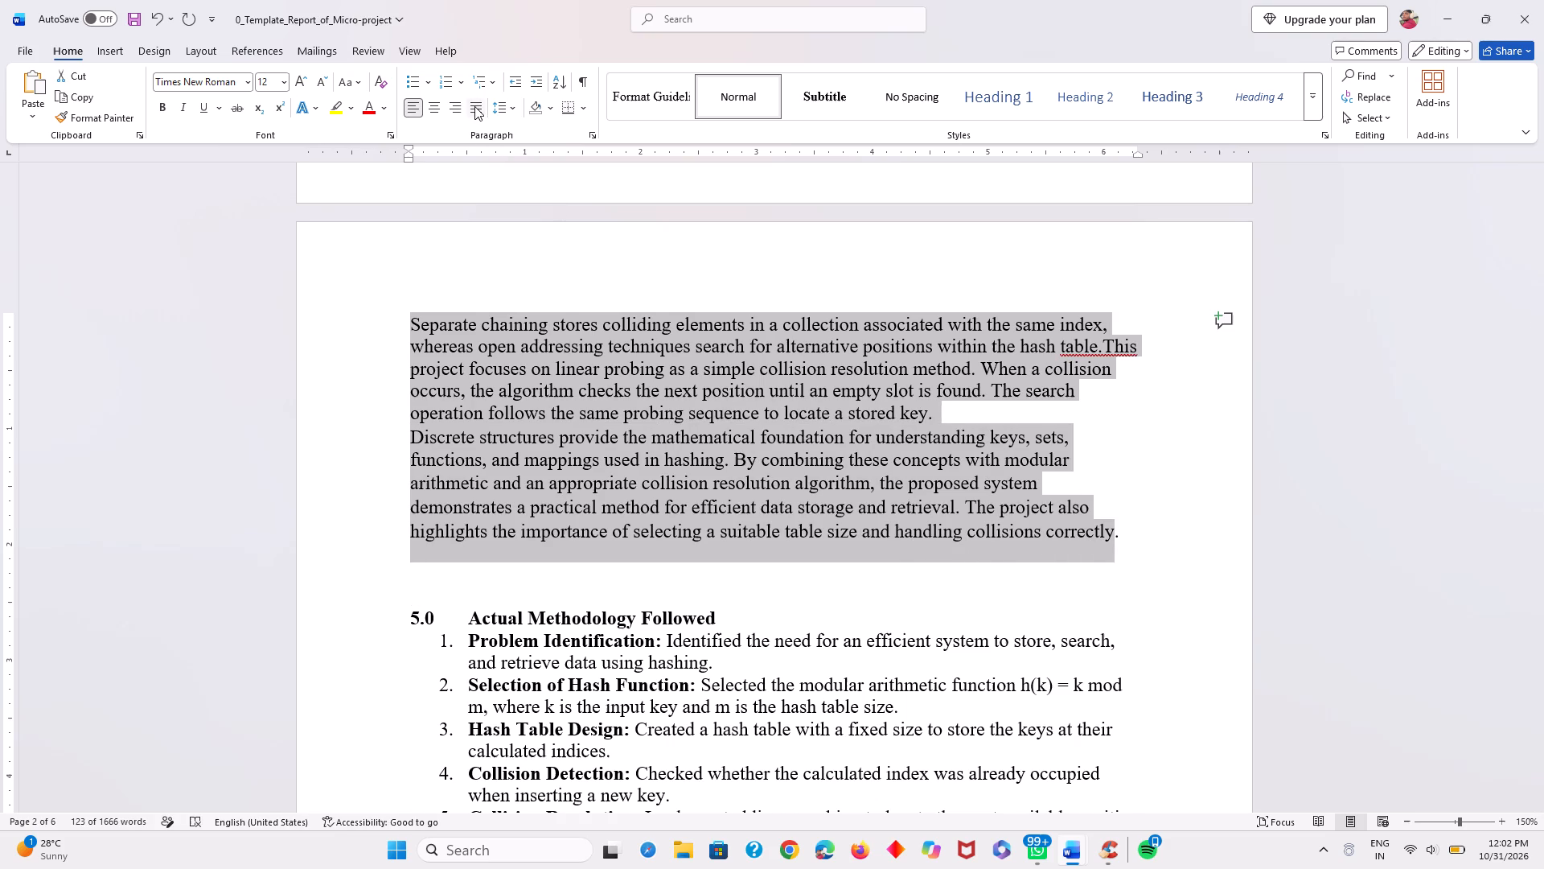
{"action": "left_click", "coordinate": [474, 106]}
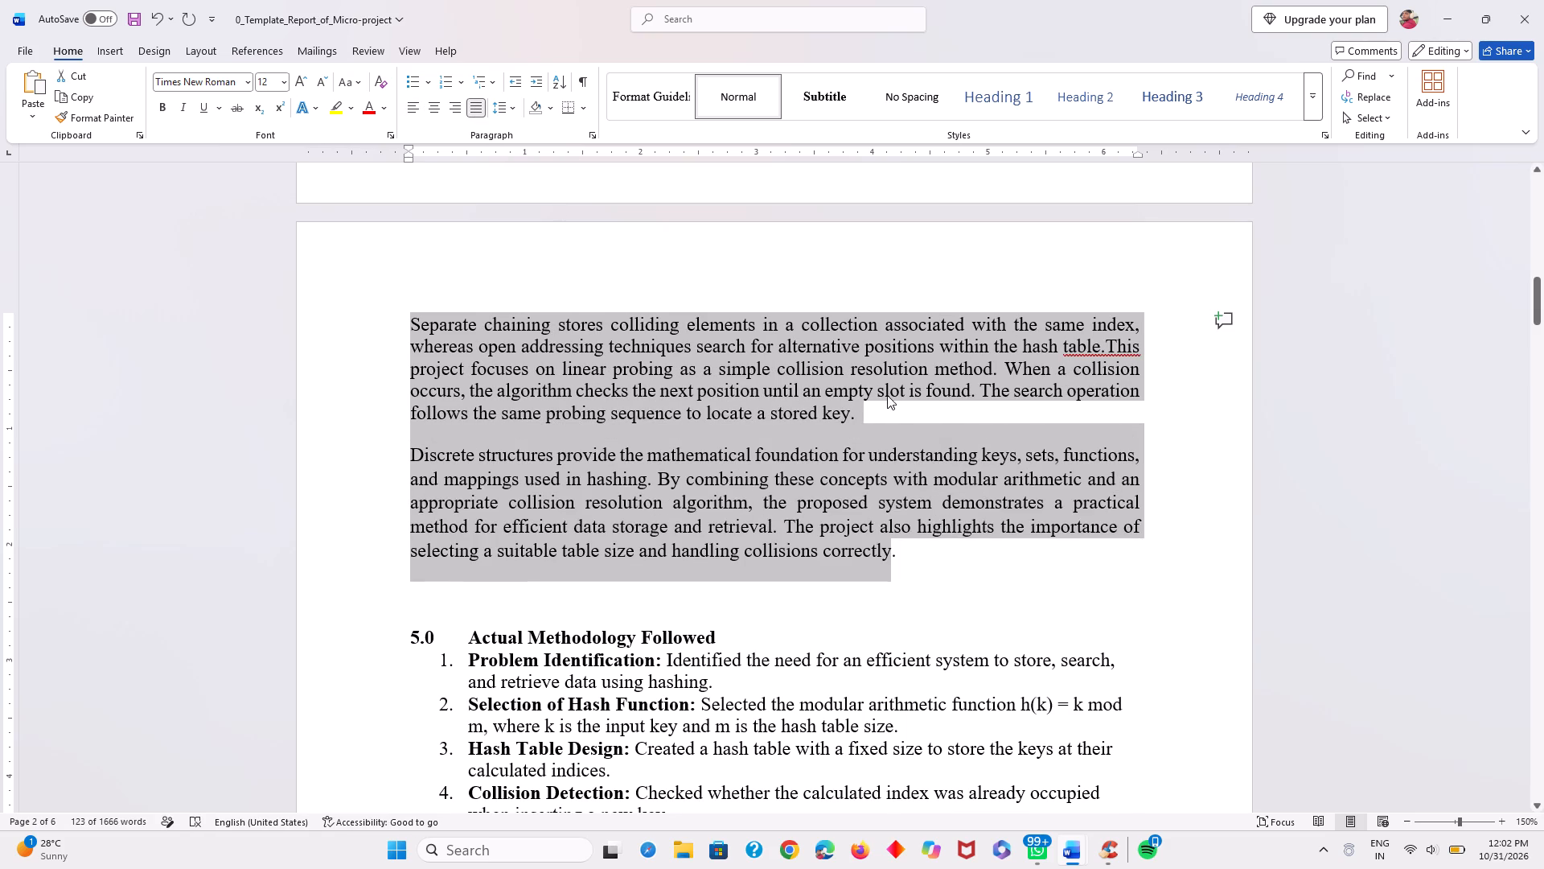
{"action": "left_click", "coordinate": [885, 421]}
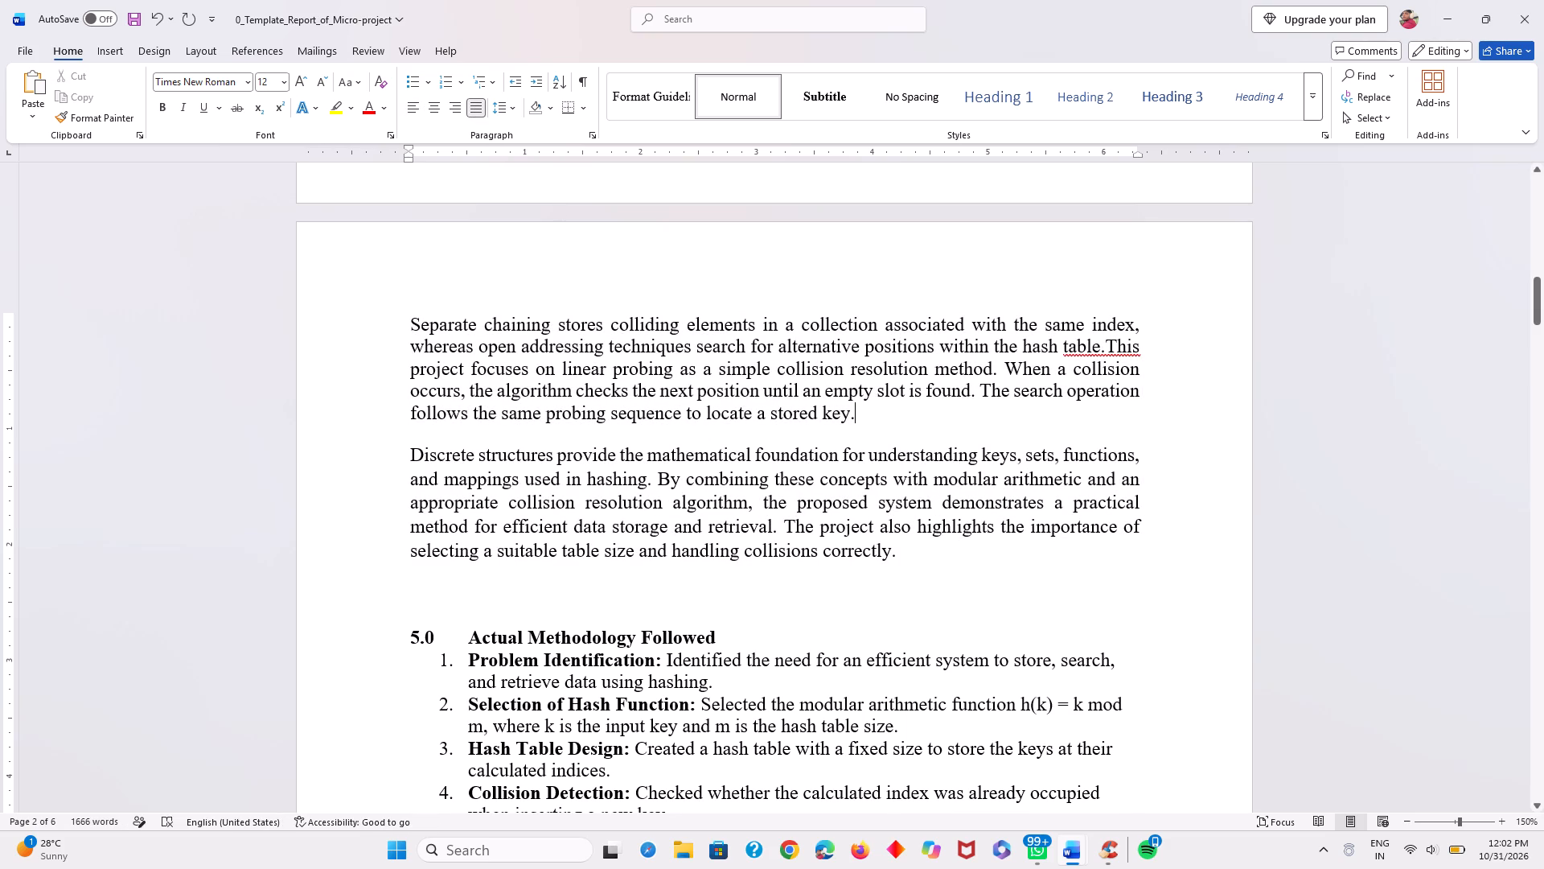
Merge the "Discrete structures" paragraph into the "Separate chaining" paragraph before it, with a space after "stored key.".
{"action": "left_click", "coordinate": [407, 446]}
{"action": "key", "text": "BackSpace"}
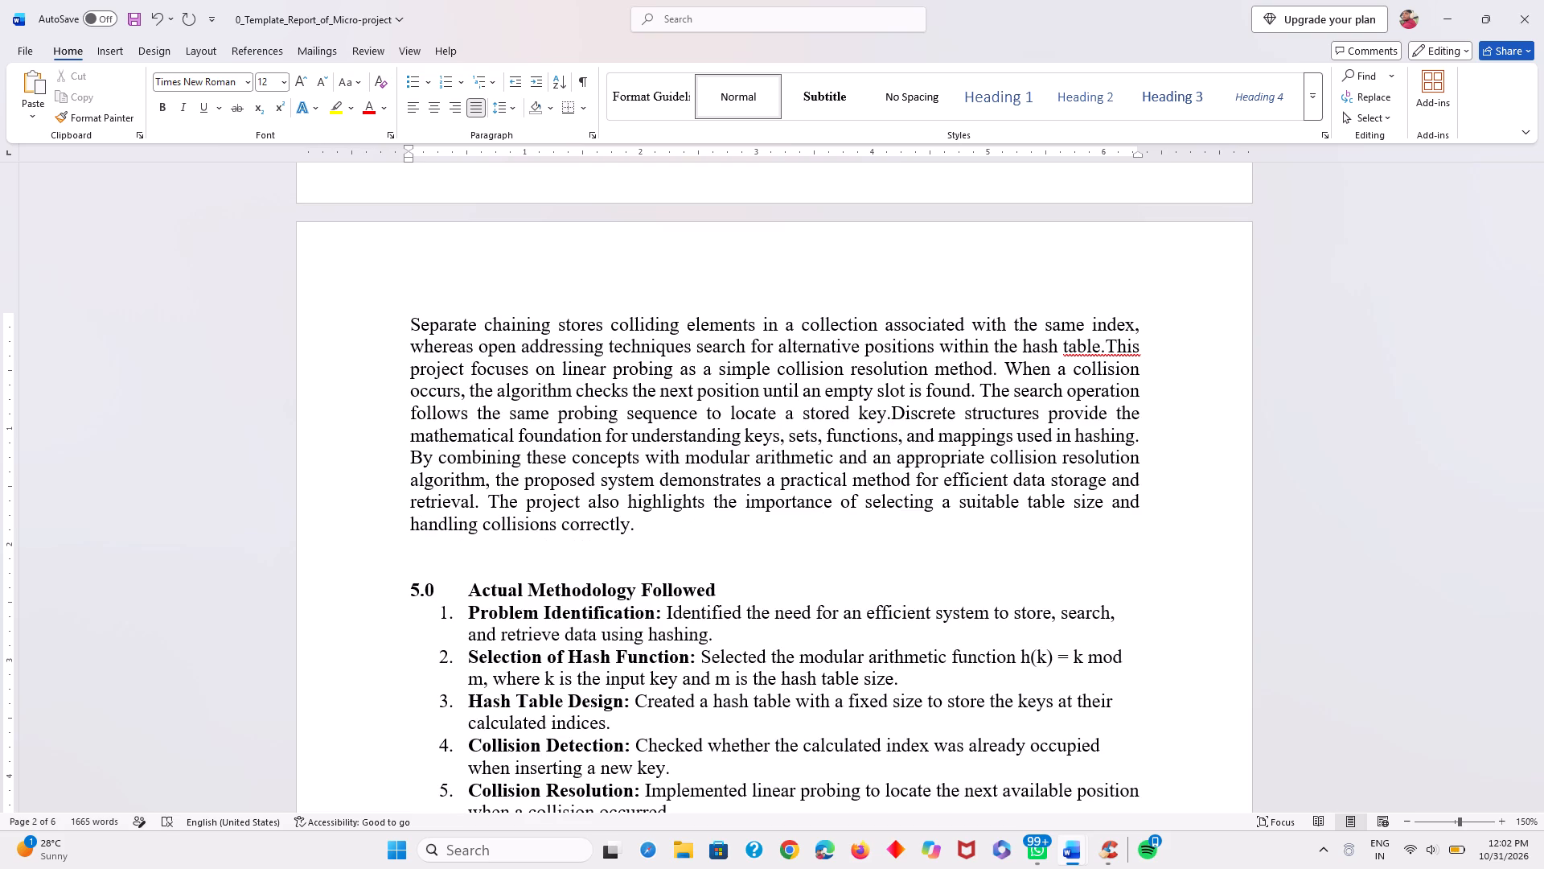
{"action": "key", "text": "space"}
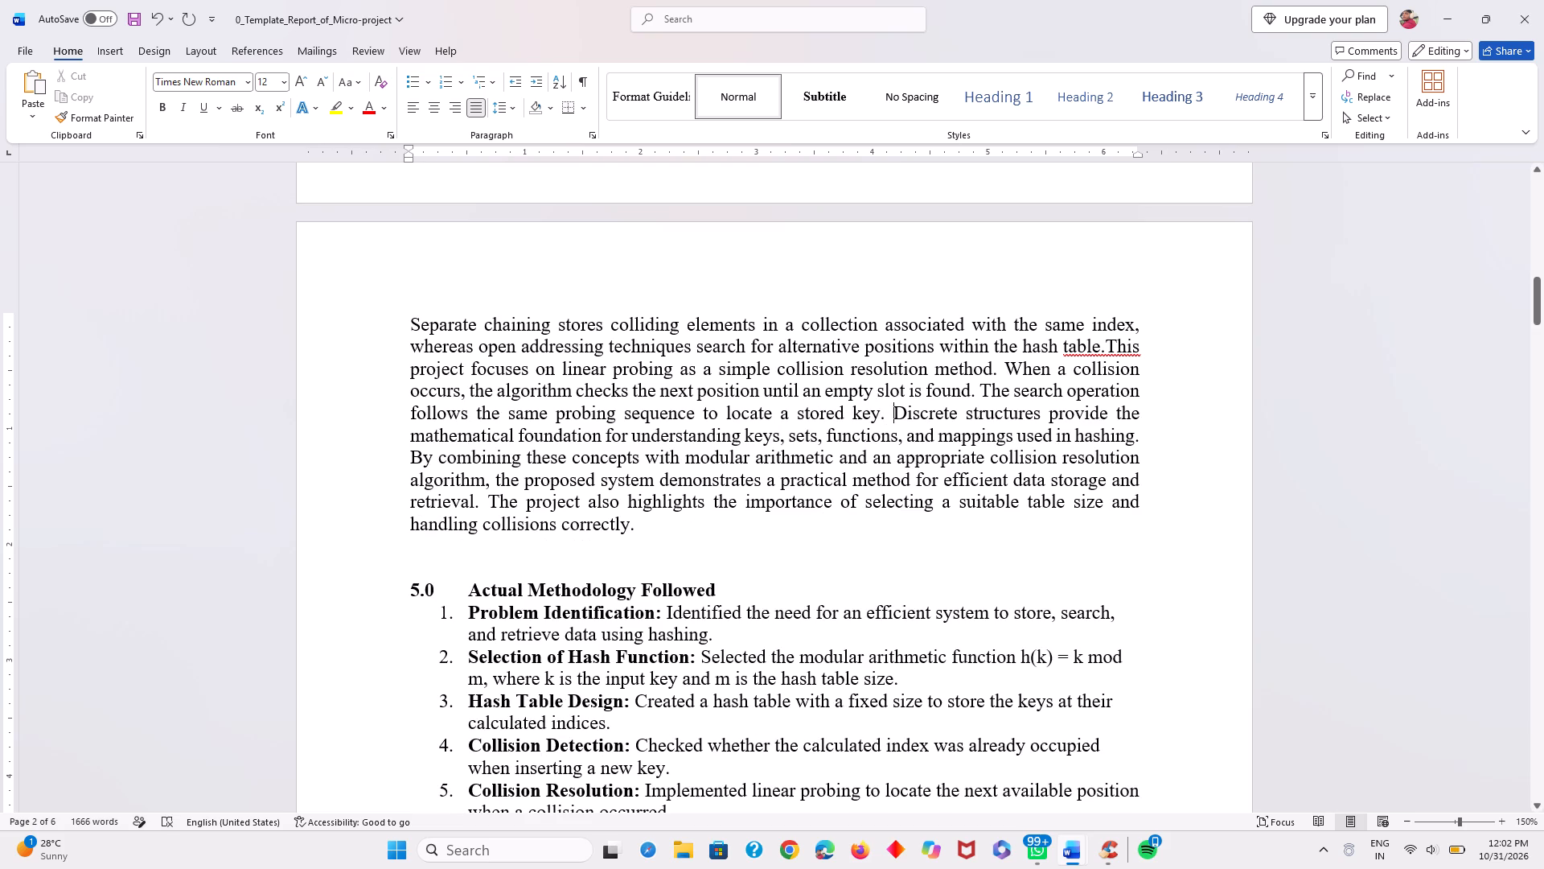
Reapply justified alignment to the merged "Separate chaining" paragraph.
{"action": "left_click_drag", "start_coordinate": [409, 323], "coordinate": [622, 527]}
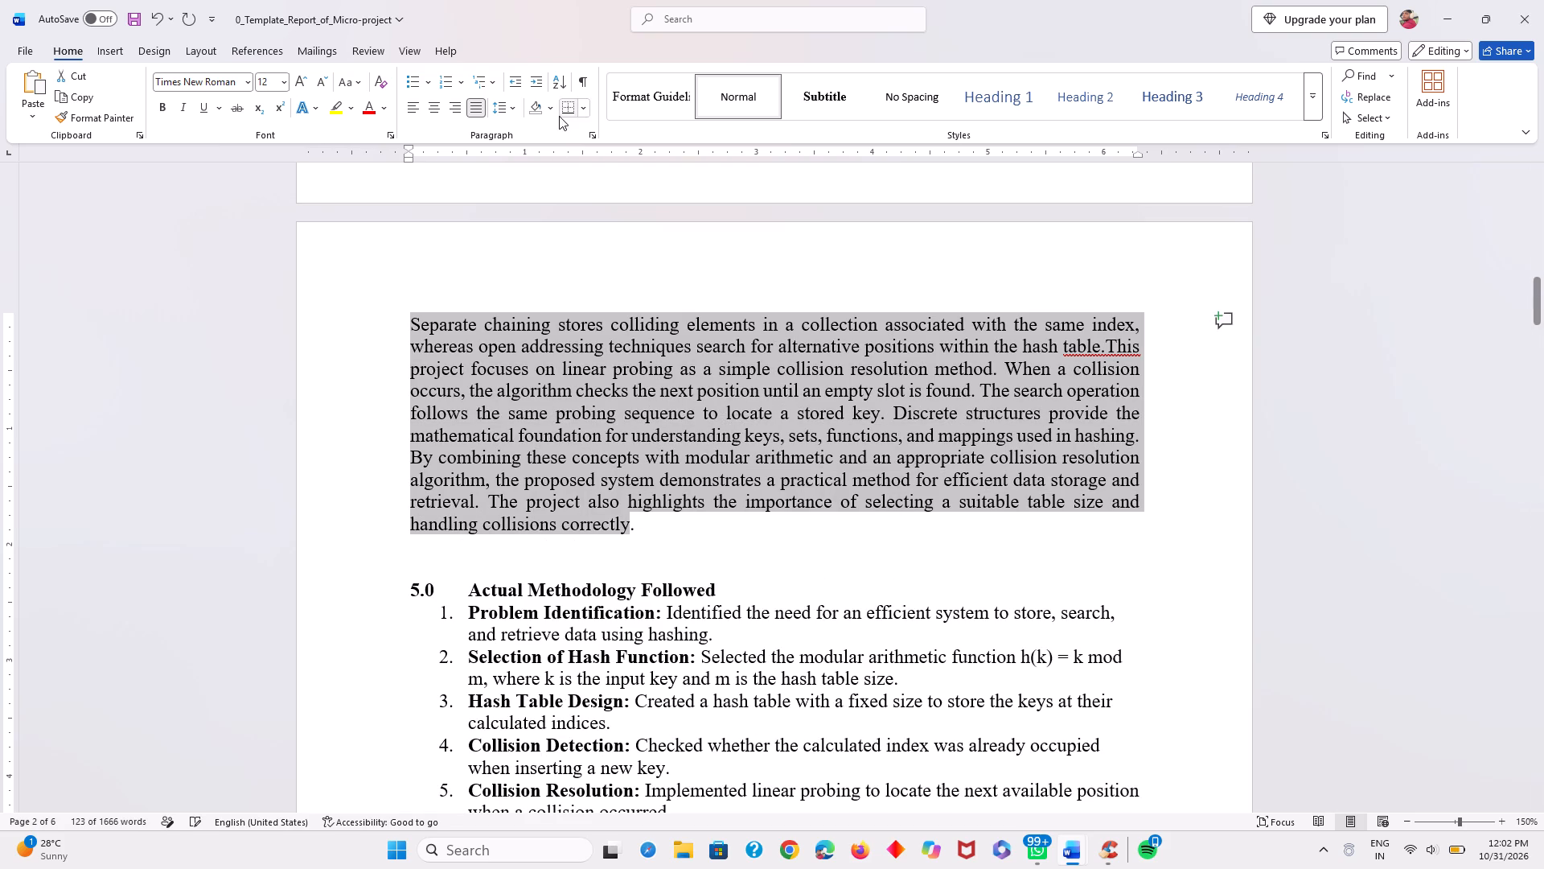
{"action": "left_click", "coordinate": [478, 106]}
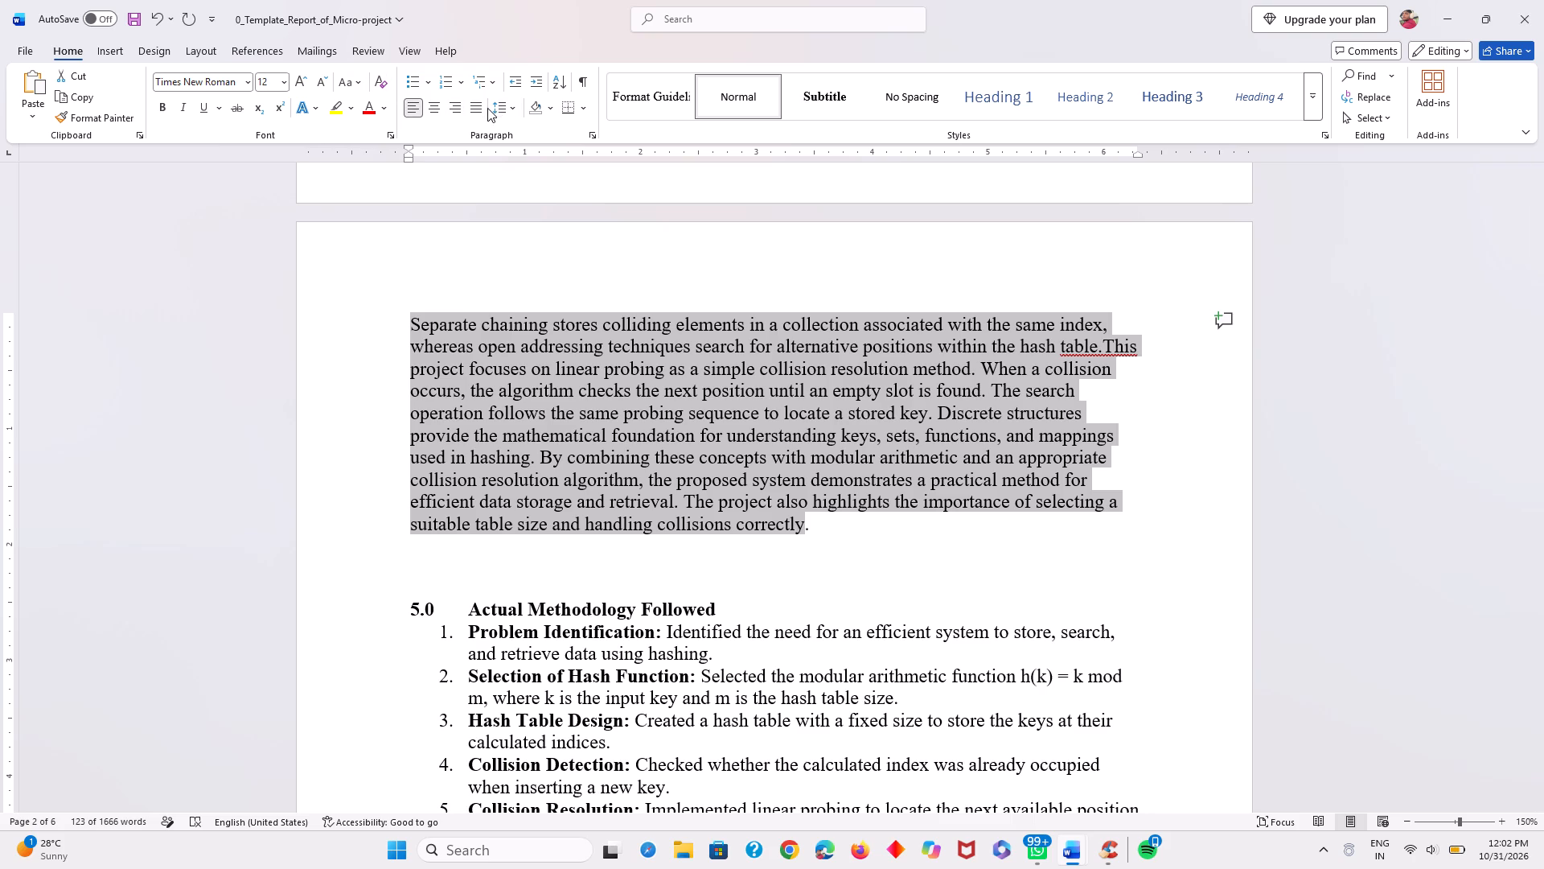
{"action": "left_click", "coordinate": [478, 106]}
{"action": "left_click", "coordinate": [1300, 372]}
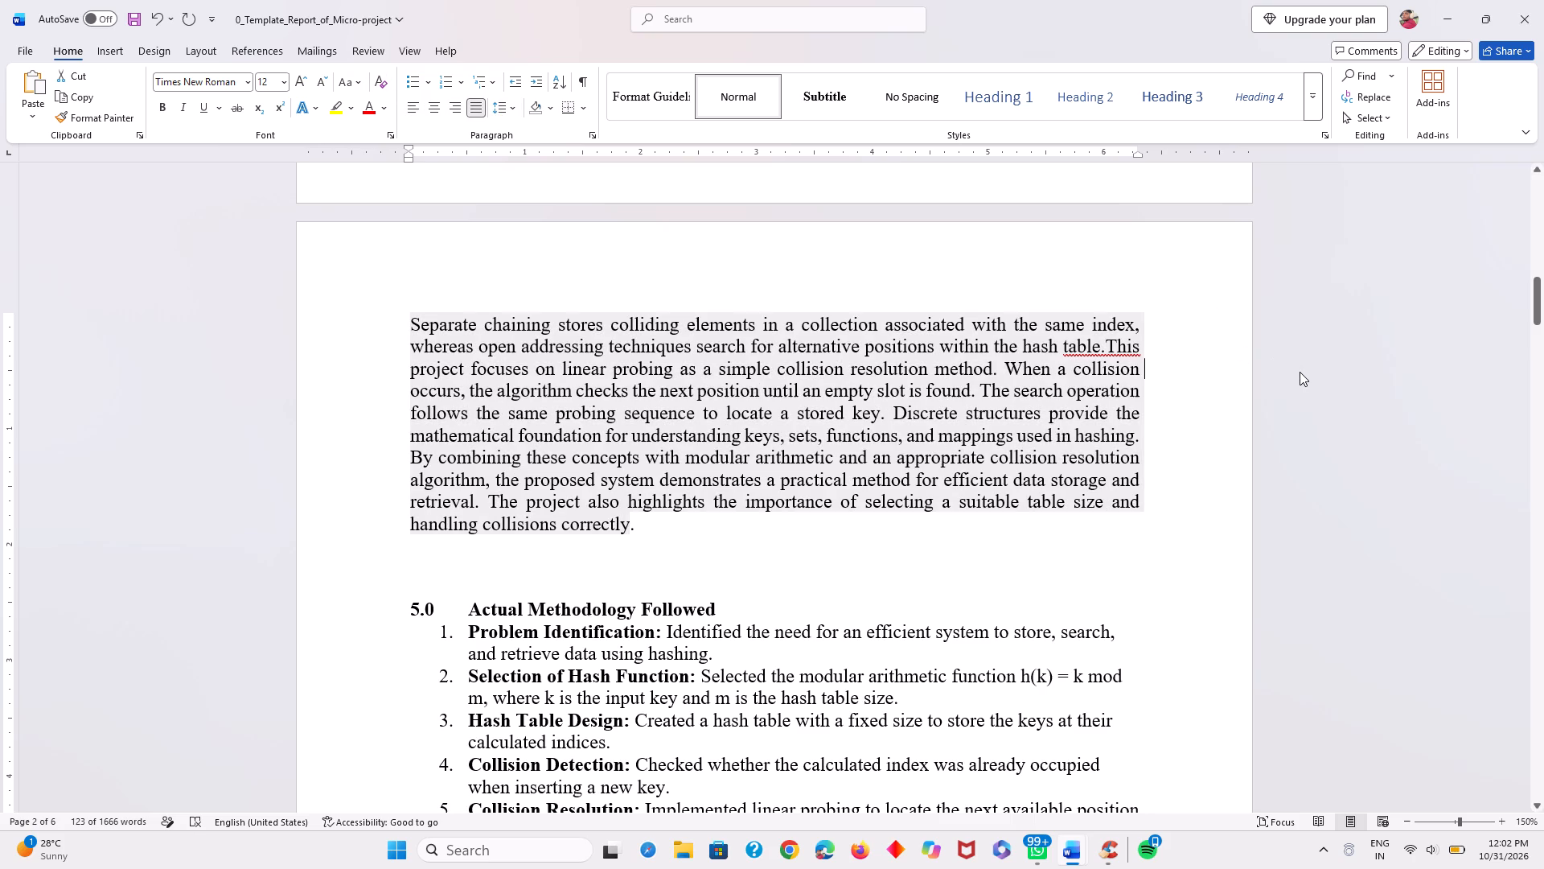
Insert a space between "table." and "This" in the "Separate chaining" paragraph.
{"action": "left_click", "coordinate": [1111, 349]}
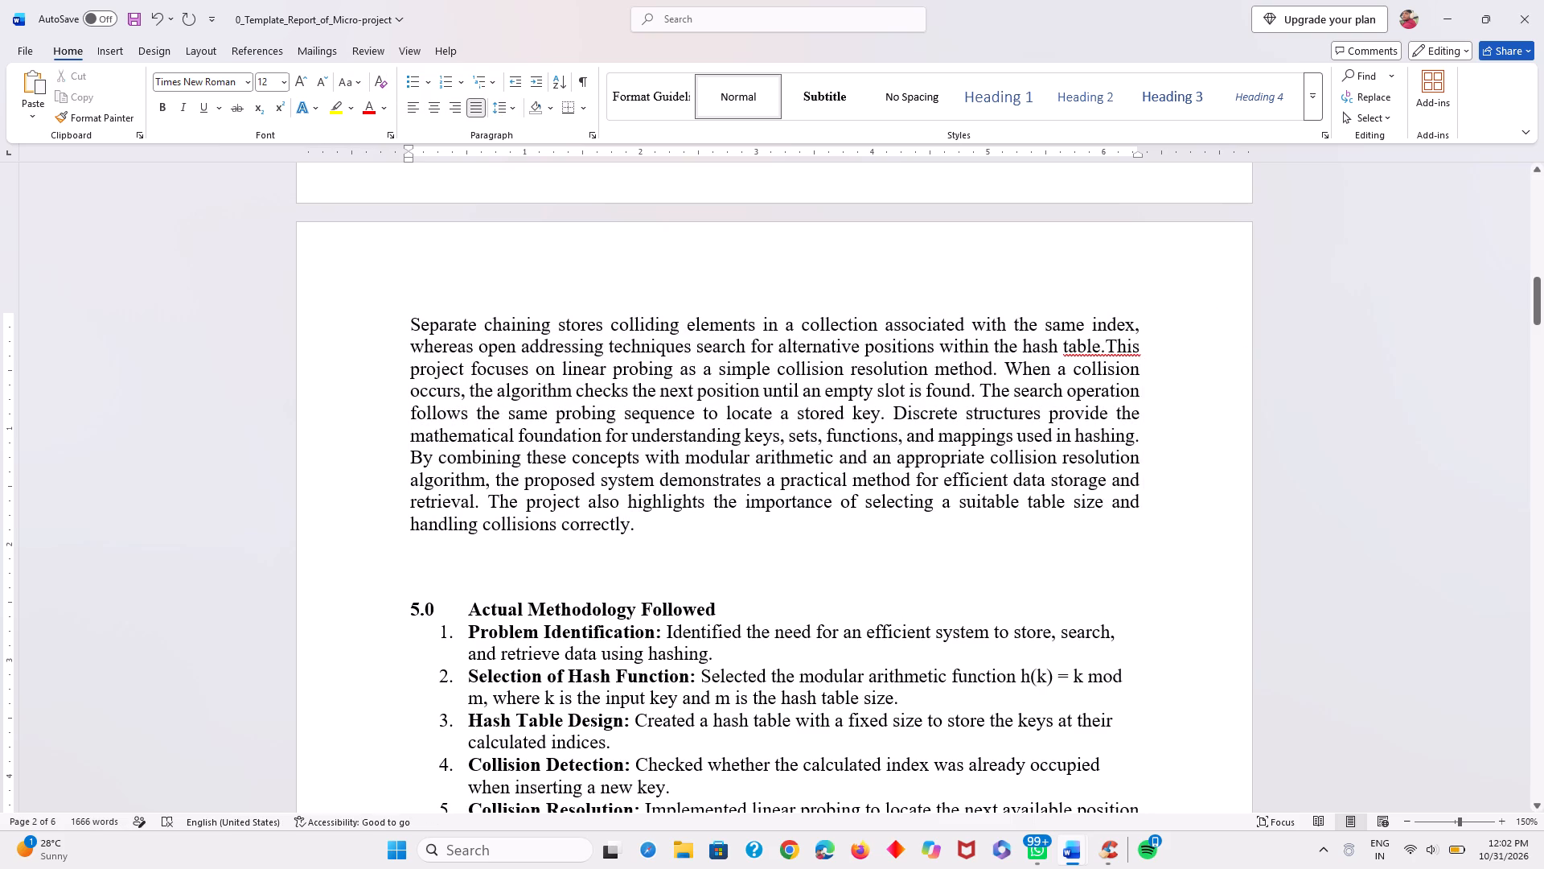
{"action": "key", "text": "Left"}
{"action": "key", "text": "space"}
Check the proofing marks on "Modular" and "This" in the two Literature Review paragraphs.
{"action": "scroll", "coordinate": [1000, 296], "scroll_direction": "up", "scroll_amount": 2}
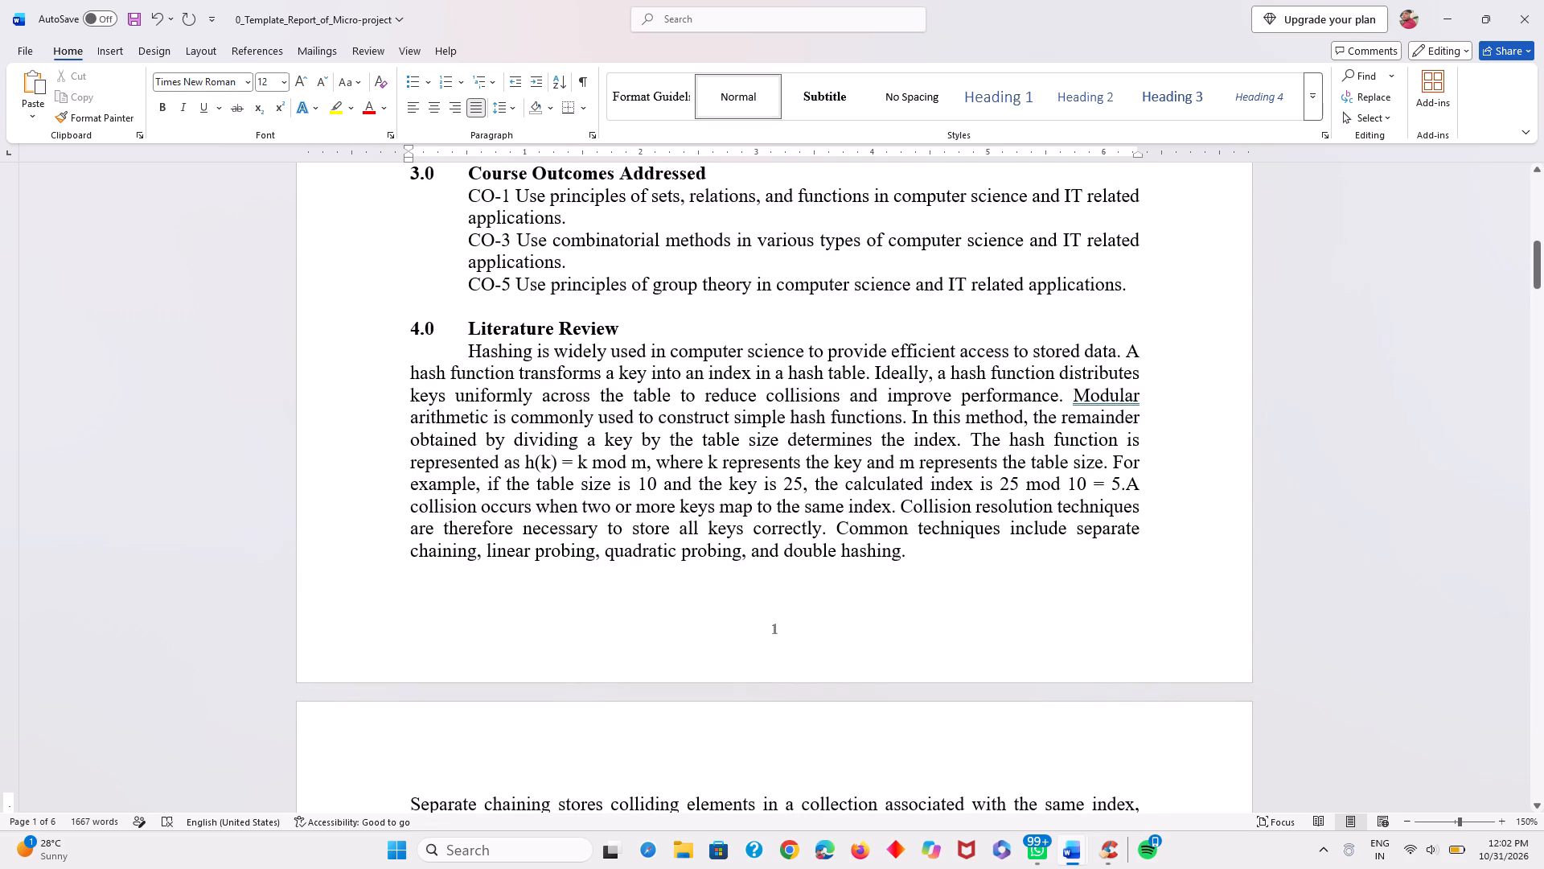
{"action": "right_click", "coordinate": [1087, 388]}
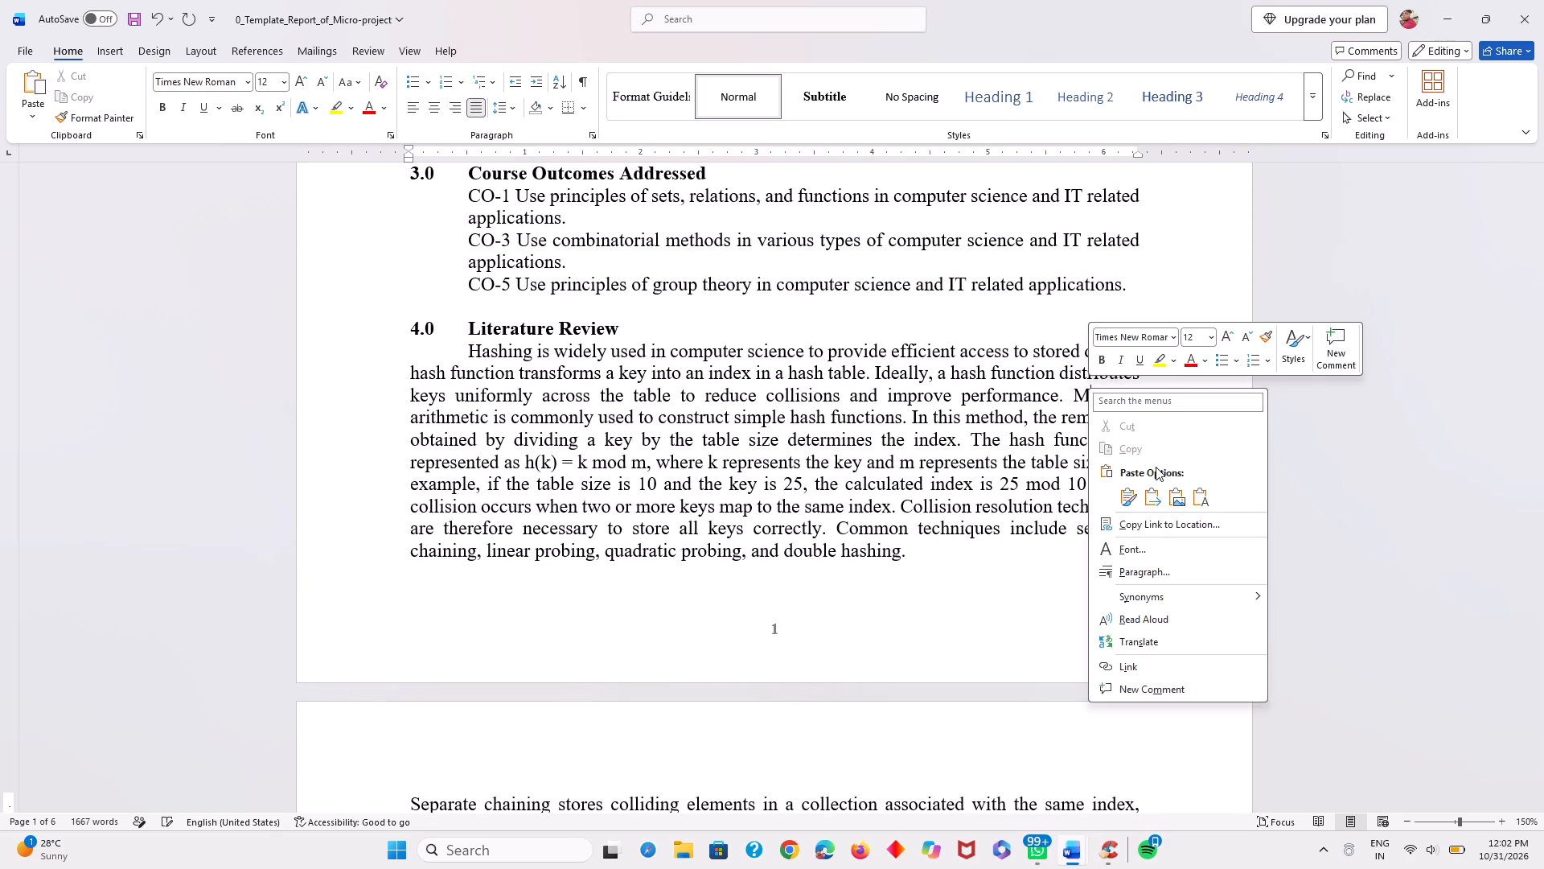
{"action": "left_click", "coordinate": [1349, 455]}
{"action": "scroll", "coordinate": [1243, 466], "scroll_direction": "down", "scroll_amount": 1}
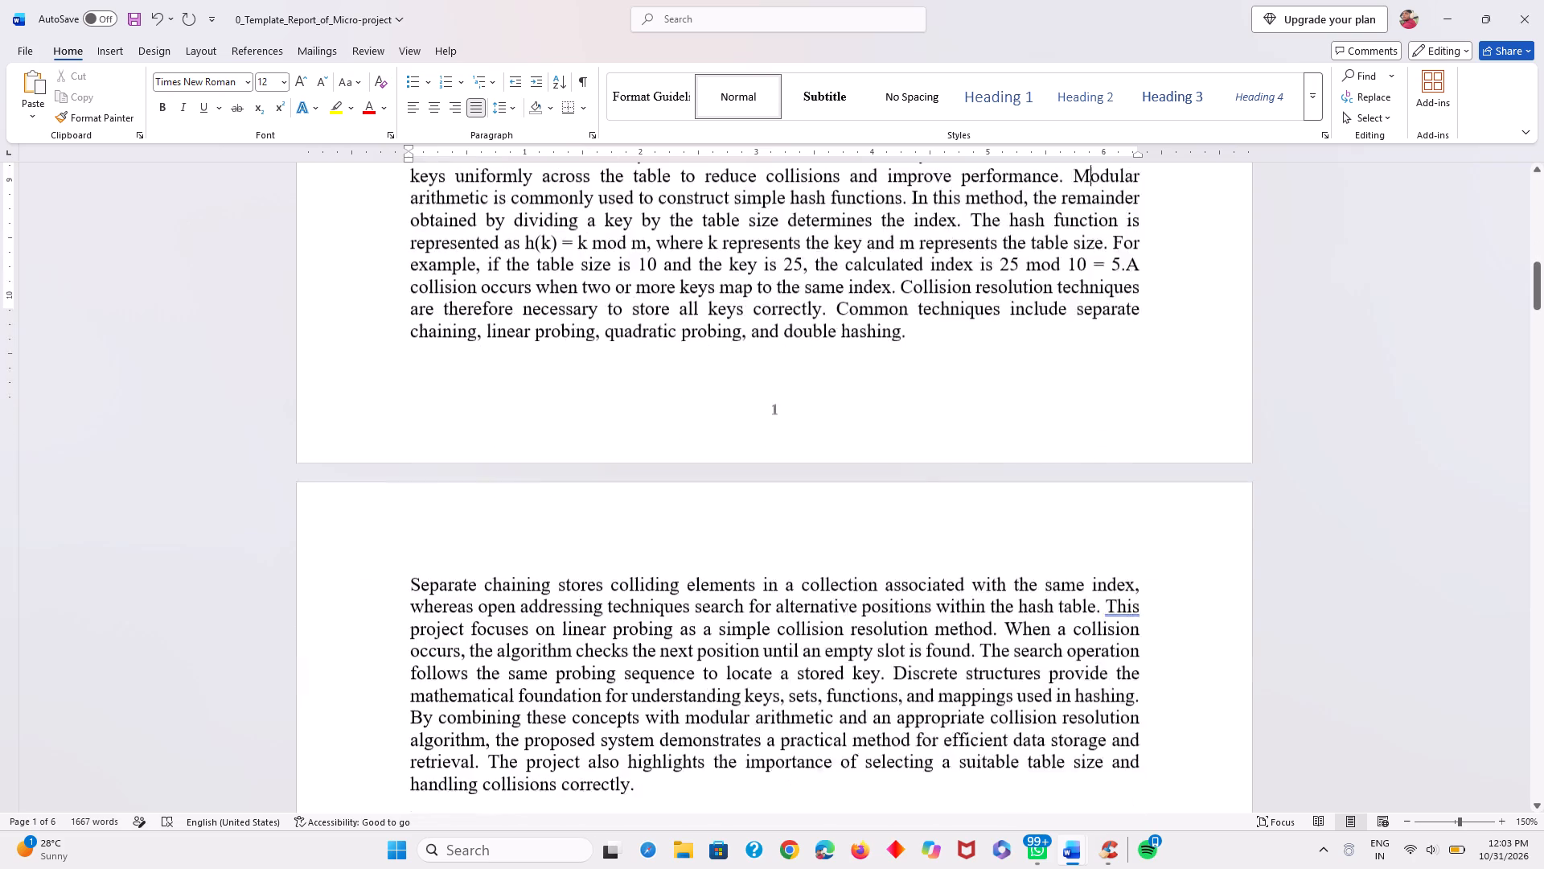
{"action": "scroll", "coordinate": [1243, 466], "scroll_direction": "down", "scroll_amount": 1}
{"action": "right_click", "coordinate": [1132, 410]}
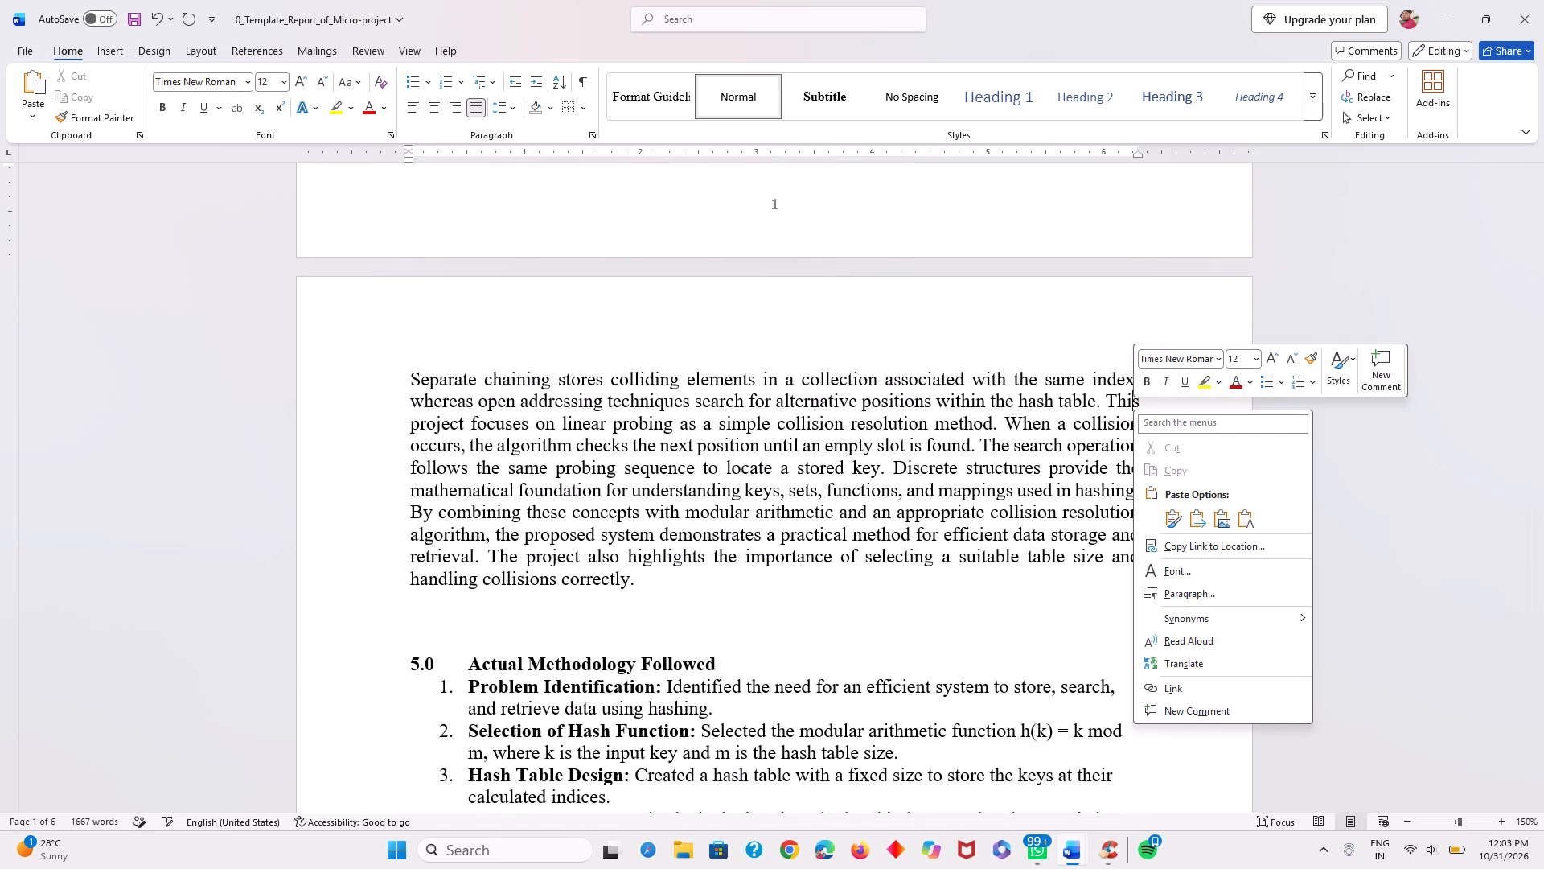
{"action": "left_click", "coordinate": [1388, 466]}
Remove the list number from "Problem Identification" in section 5.0, Actual Methodology Followed.
{"action": "scroll", "coordinate": [1171, 488], "scroll_direction": "down", "scroll_amount": 1}
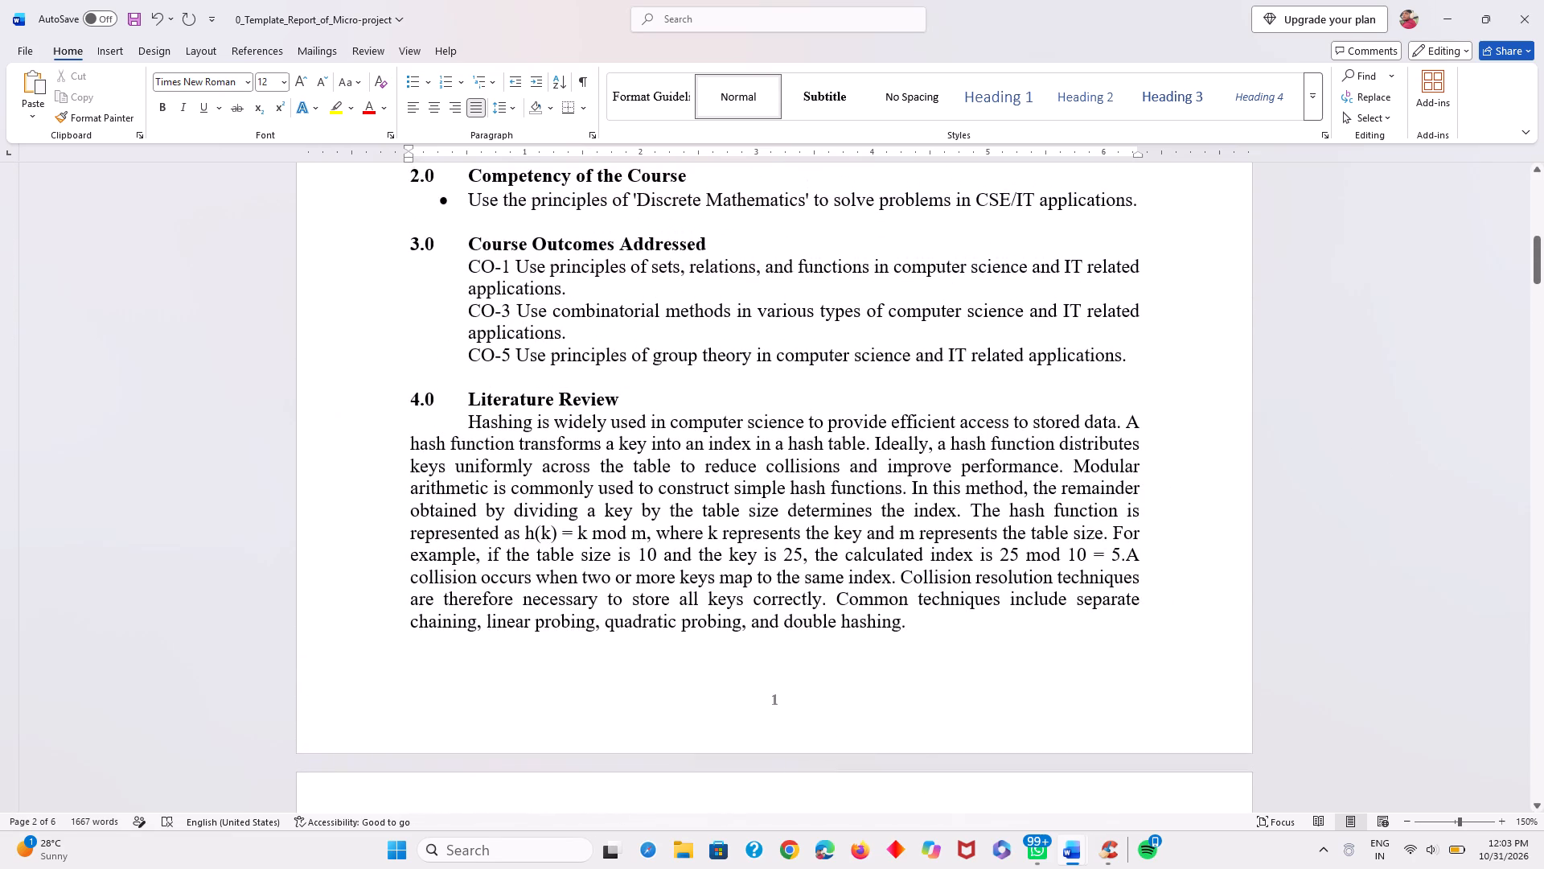
{"action": "scroll", "coordinate": [1171, 488], "scroll_direction": "down", "scroll_amount": 1}
{"action": "scroll", "coordinate": [1171, 488], "scroll_direction": "up", "scroll_amount": 1}
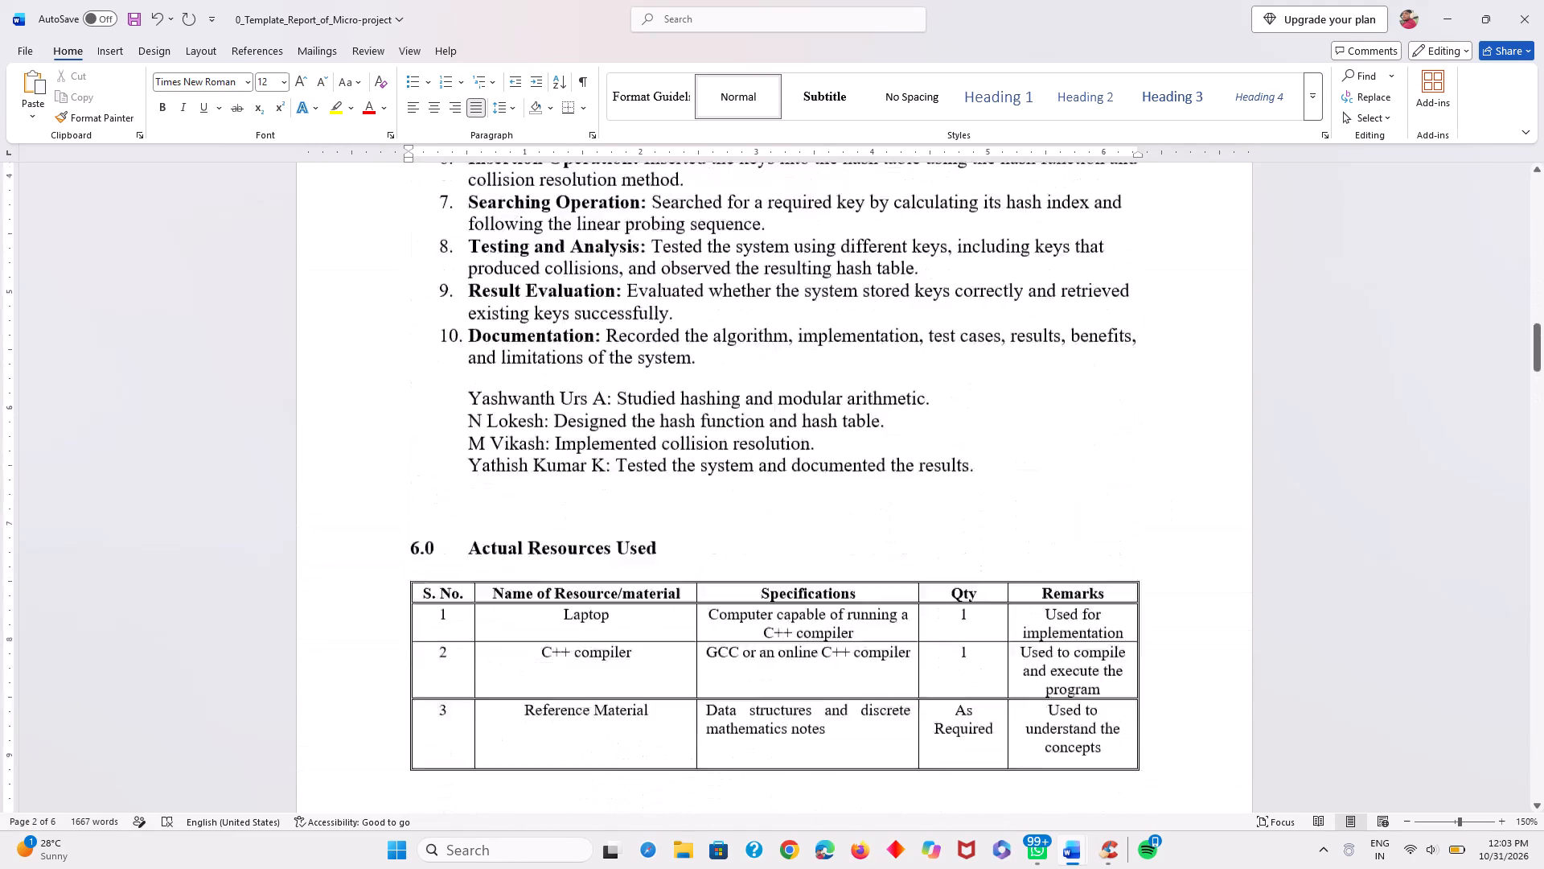
{"action": "scroll", "coordinate": [1171, 488], "scroll_direction": "up", "scroll_amount": 3}
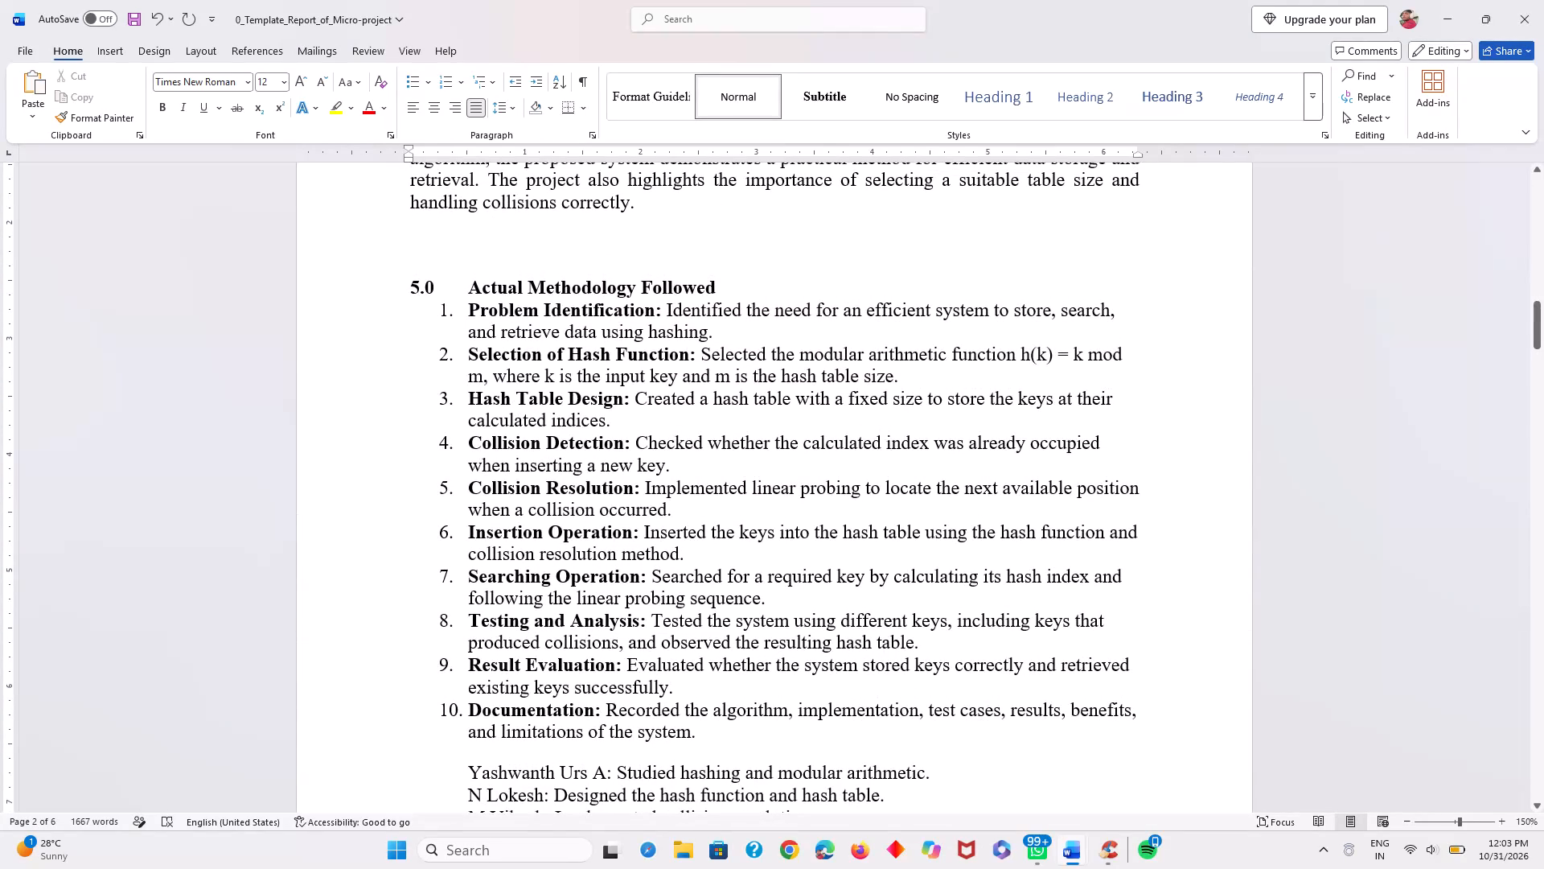
{"action": "left_click", "coordinate": [460, 312]}
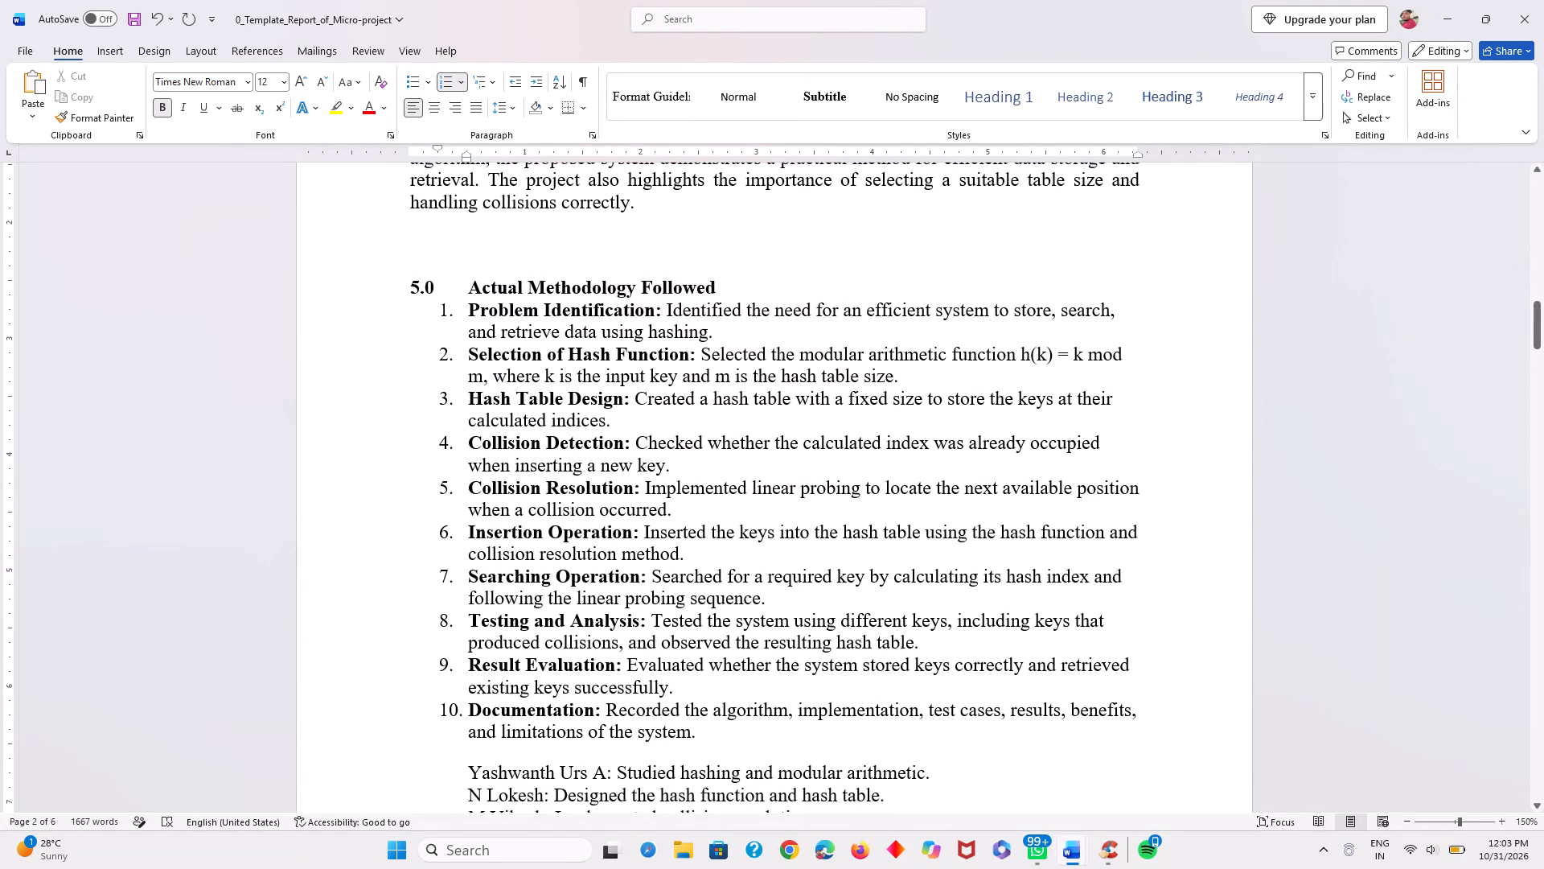
{"action": "key", "text": "BackSpace"}
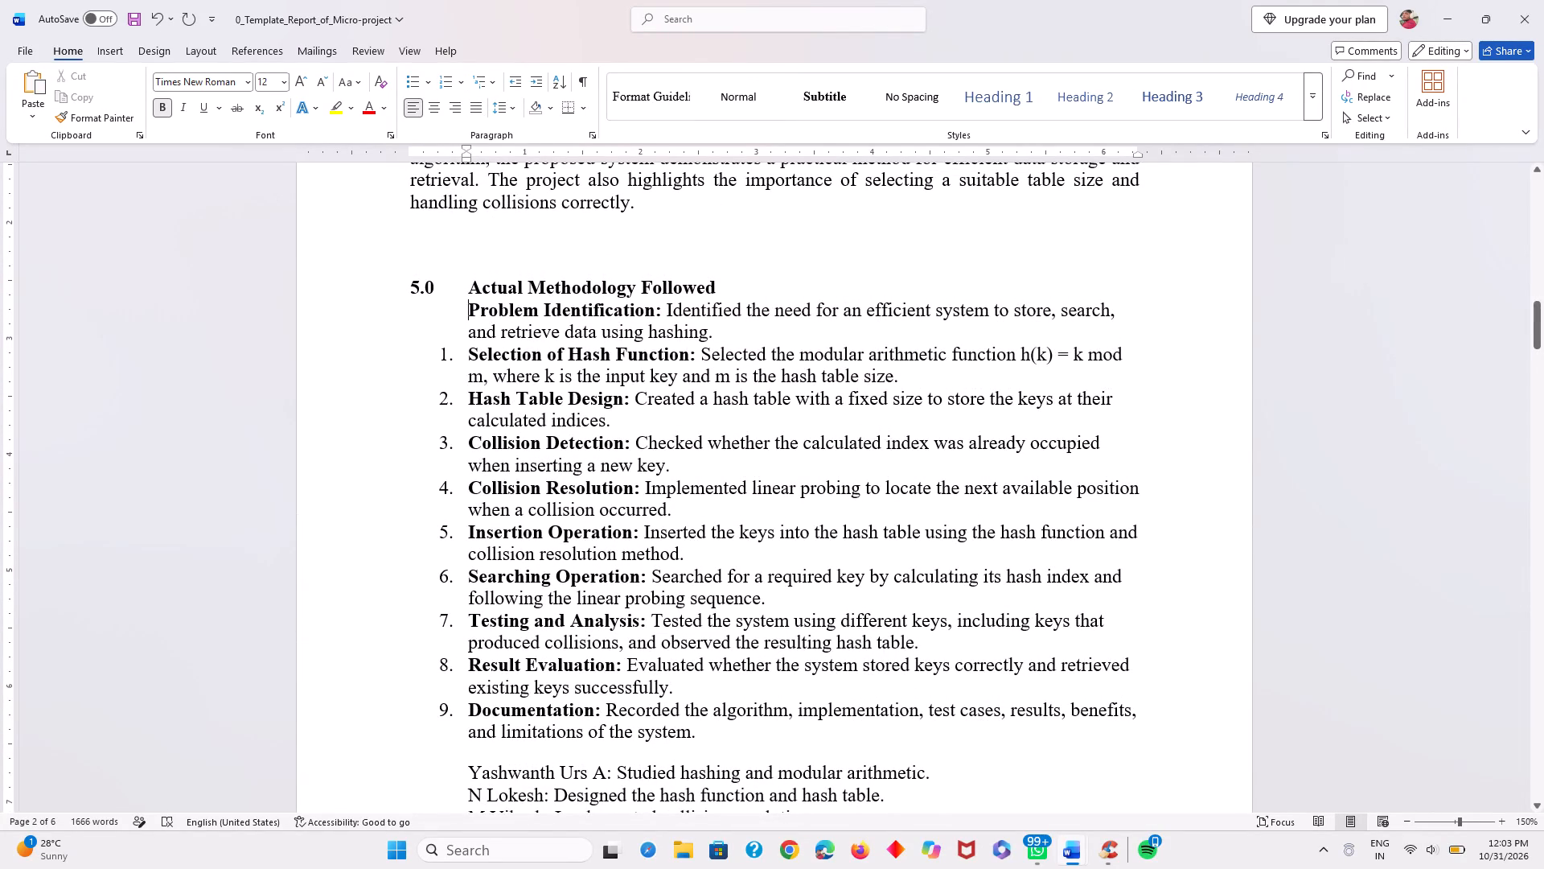
Remove the list numbers from "Documentation", "Result Evaluation", "Testing and Analysis" and "Searching Operation" in section 5.0, working upward.
{"action": "key", "text": "Down"}
{"action": "key", "text": "Down"}
{"action": "key", "text": "Down"}
{"action": "key", "text": "Down"}
{"action": "key", "text": "Down"}
{"action": "key", "text": "Down"}
{"action": "key", "text": "Down"}
{"action": "key", "text": "Down"}
{"action": "key", "text": "Down"}
{"action": "key", "text": "Down"}
{"action": "key", "text": "Down"}
{"action": "key", "text": "Down"}
{"action": "key", "text": "Down"}
{"action": "key", "text": "Down"}
{"action": "key", "text": "Down"}
{"action": "key", "text": "Down"}
{"action": "key", "text": "Down"}
{"action": "key", "text": "Down"}
{"action": "key", "text": "BackSpace"}
{"action": "key", "text": "Up"}
{"action": "key", "text": "Up"}
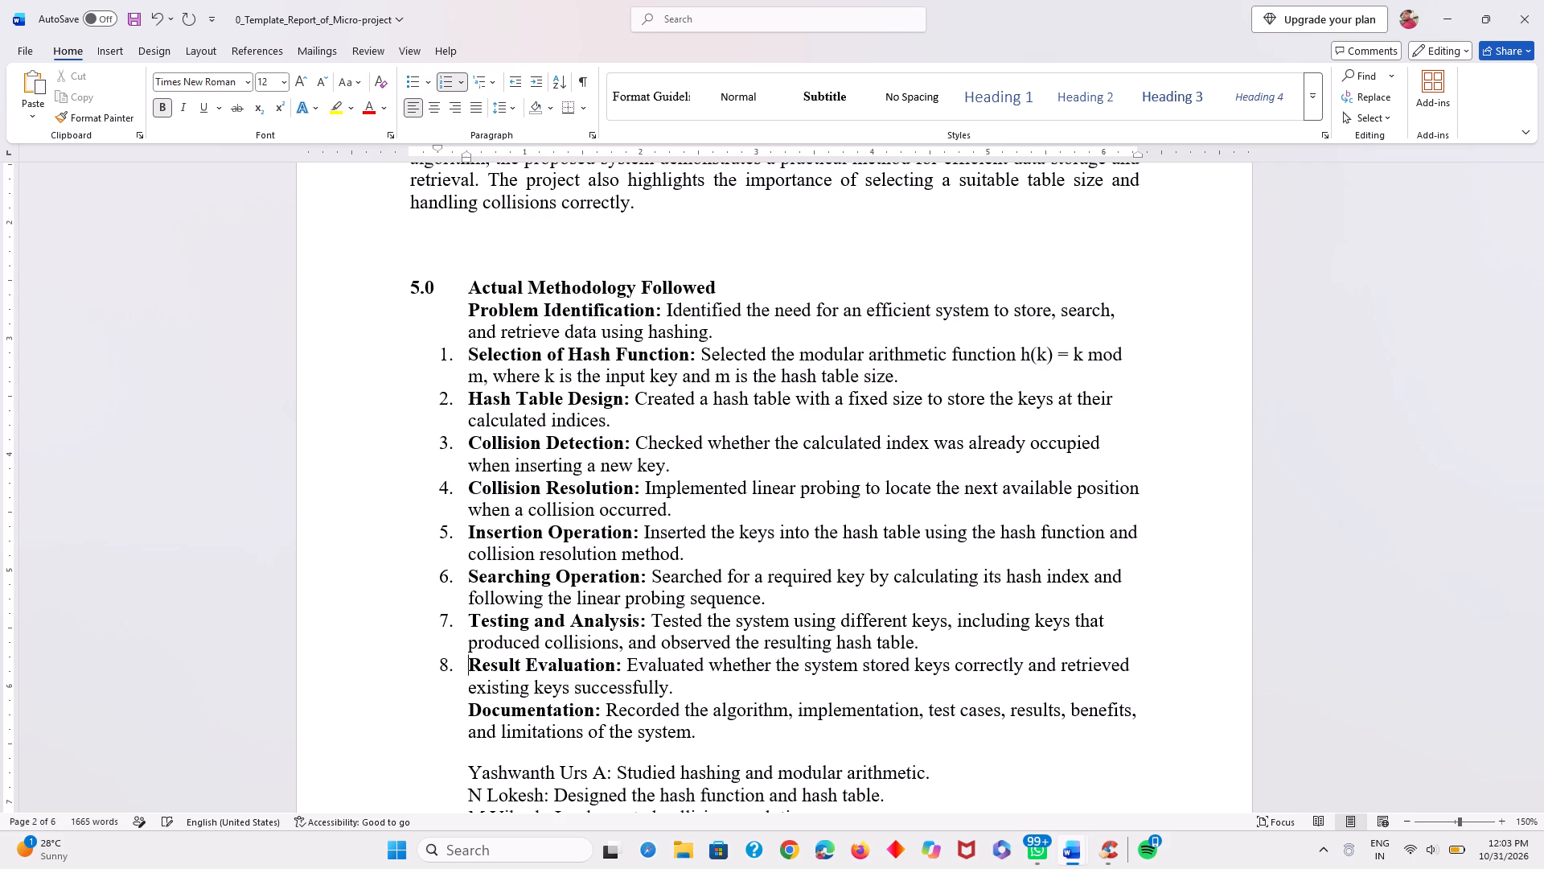
{"action": "key", "text": "BackSpace"}
{"action": "key", "text": "Up"}
{"action": "key", "text": "Up"}
{"action": "key", "text": "BackSpace"}
{"action": "key", "text": "Up"}
{"action": "key", "text": "Up"}
{"action": "key", "text": "BackSpace"}
Remove the list numbers from the remaining section 5.0 items, from "Insertion Operation" up to "Selection of Hash Function".
{"action": "key", "text": "Up"}
{"action": "key", "text": "Up"}
{"action": "key", "text": "BackSpace"}
{"action": "key", "text": "Up"}
{"action": "key", "text": "Up"}
{"action": "key", "text": "BackSpace"}
{"action": "key", "text": "Up"}
{"action": "key", "text": "Up"}
{"action": "key", "text": "BackSpace"}
{"action": "key", "text": "Up"}
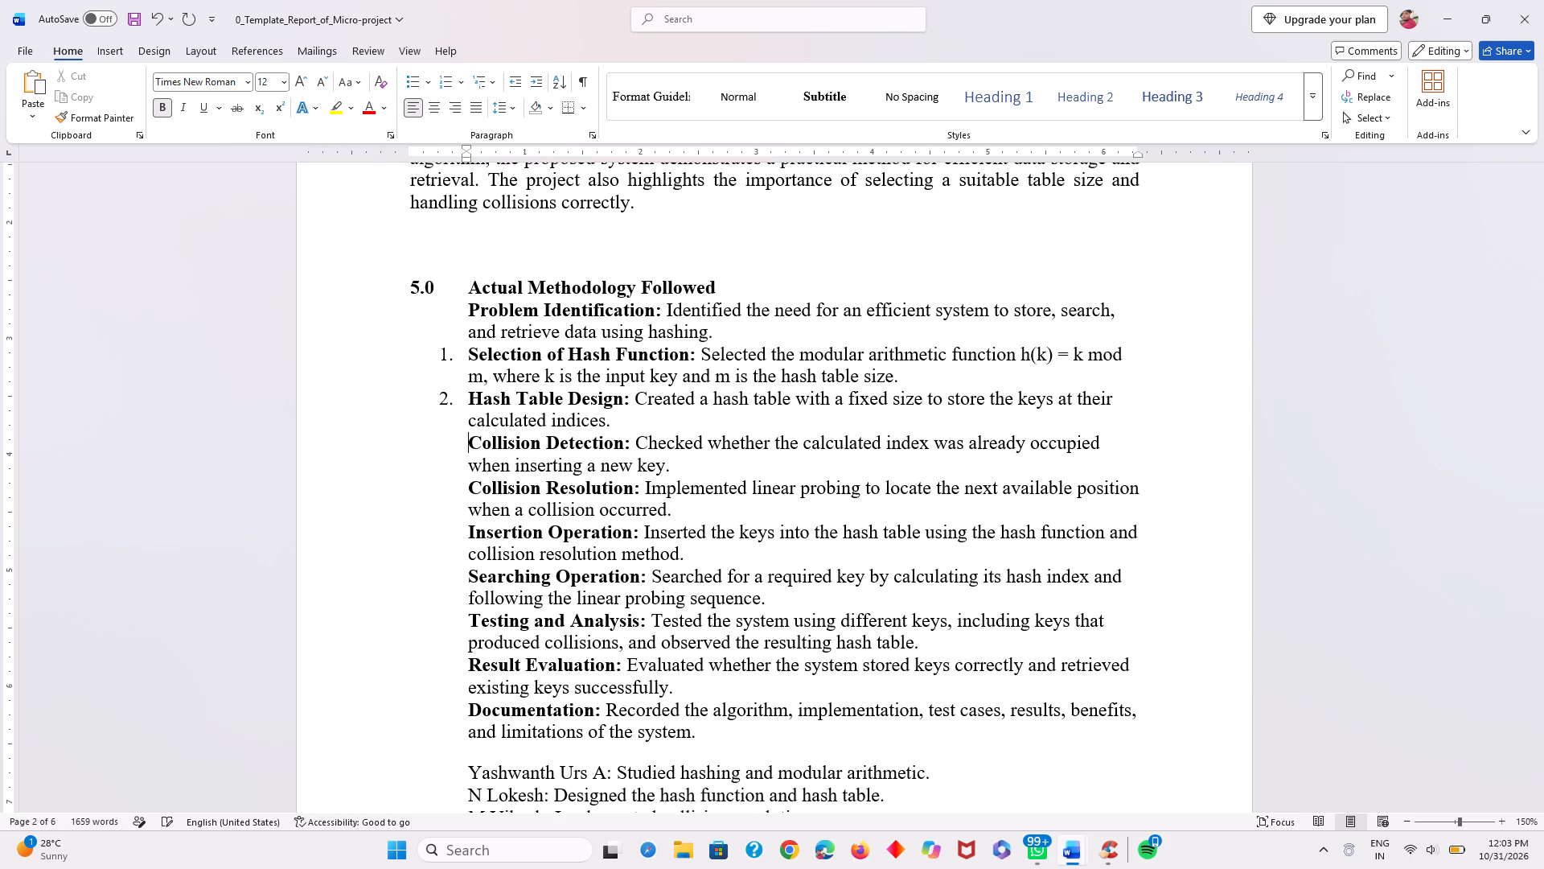
{"action": "key", "text": "Up"}
{"action": "key", "text": "BackSpace"}
{"action": "key", "text": "Up"}
{"action": "key", "text": "Up"}
{"action": "key", "text": "BackSpace"}
Remove the numbers from the first four Algorithm items in section 7.0, from "Start." through "Calculate the index".
{"action": "scroll", "coordinate": [618, 385], "scroll_direction": "down", "scroll_amount": 1}
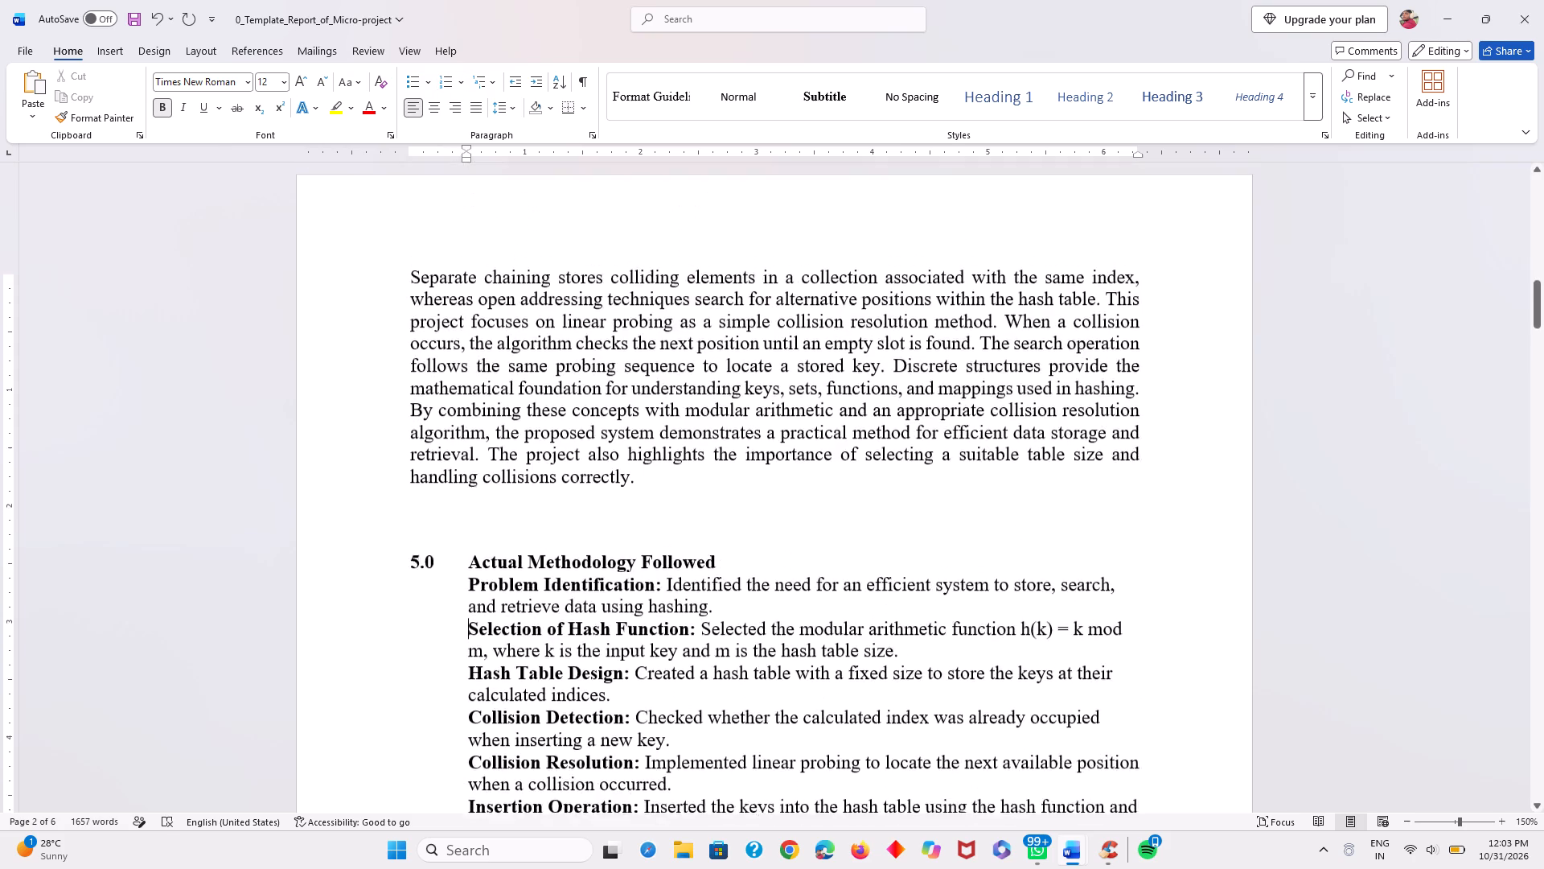
{"action": "scroll", "coordinate": [618, 385], "scroll_direction": "down", "scroll_amount": 2}
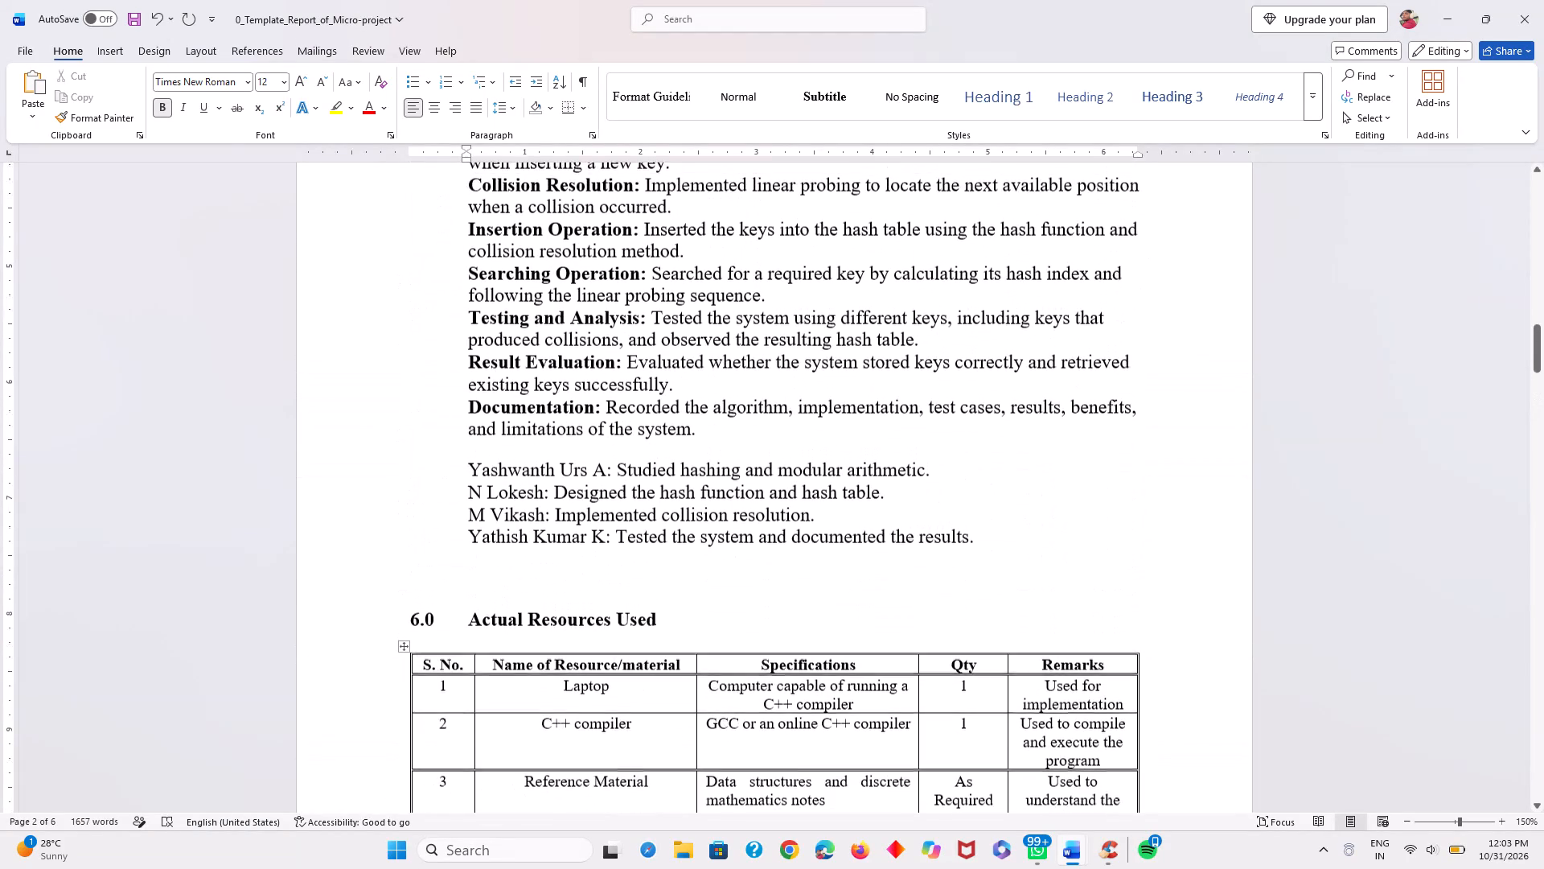
{"action": "scroll", "coordinate": [672, 395], "scroll_direction": "down", "scroll_amount": 1}
{"action": "scroll", "coordinate": [811, 427], "scroll_direction": "up", "scroll_amount": 1}
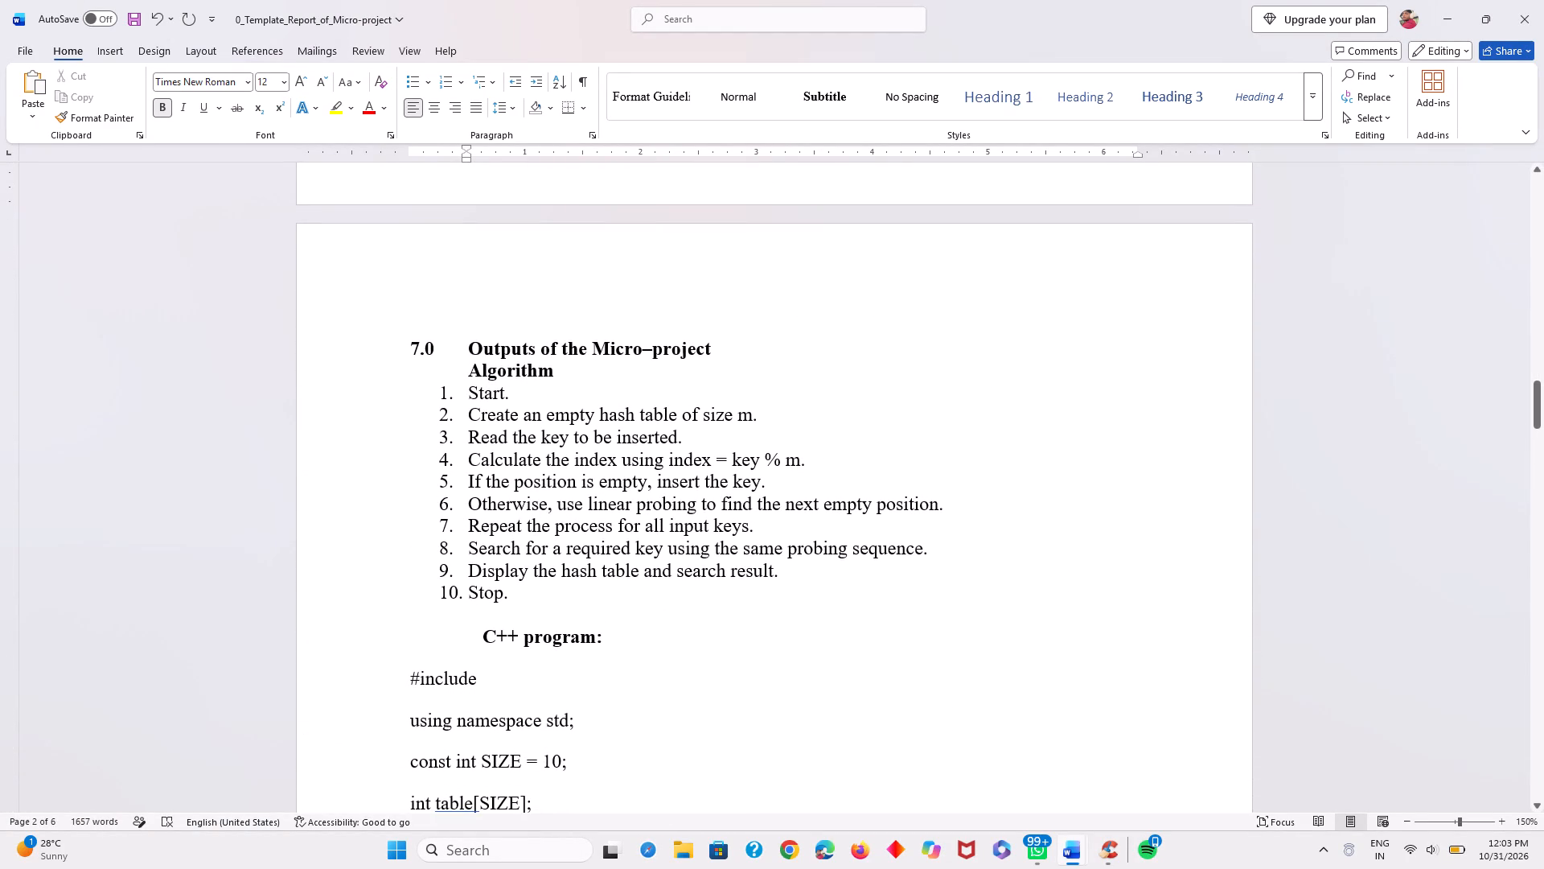
{"action": "left_click", "coordinate": [464, 393]}
{"action": "key", "text": "BackSpace"}
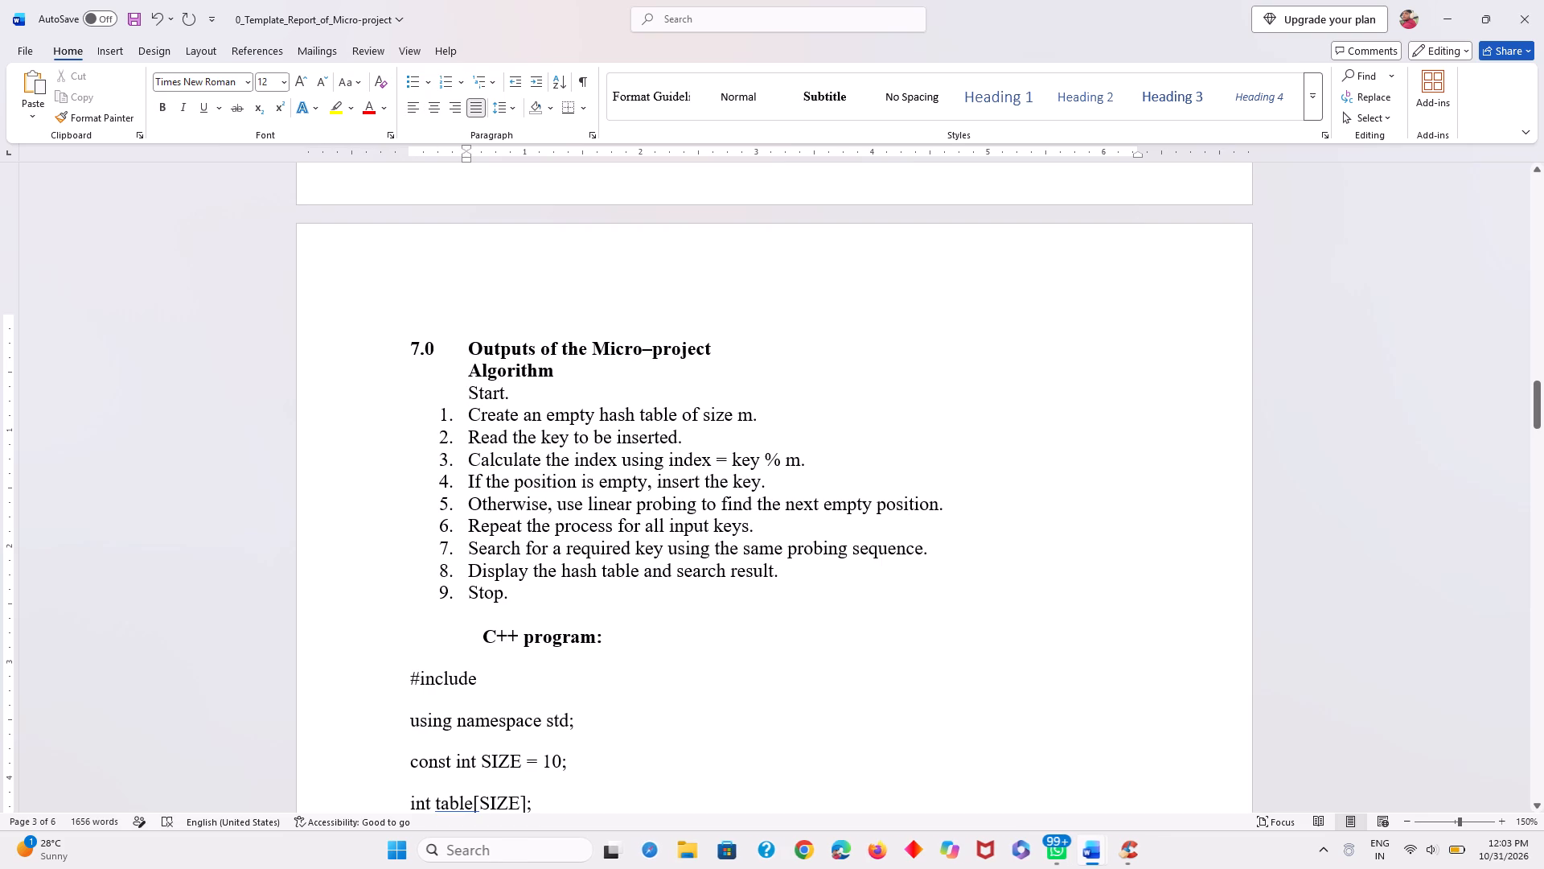
{"action": "key", "text": "Down"}
{"action": "key", "text": "Down"}
{"action": "key", "text": "BackSpace"}
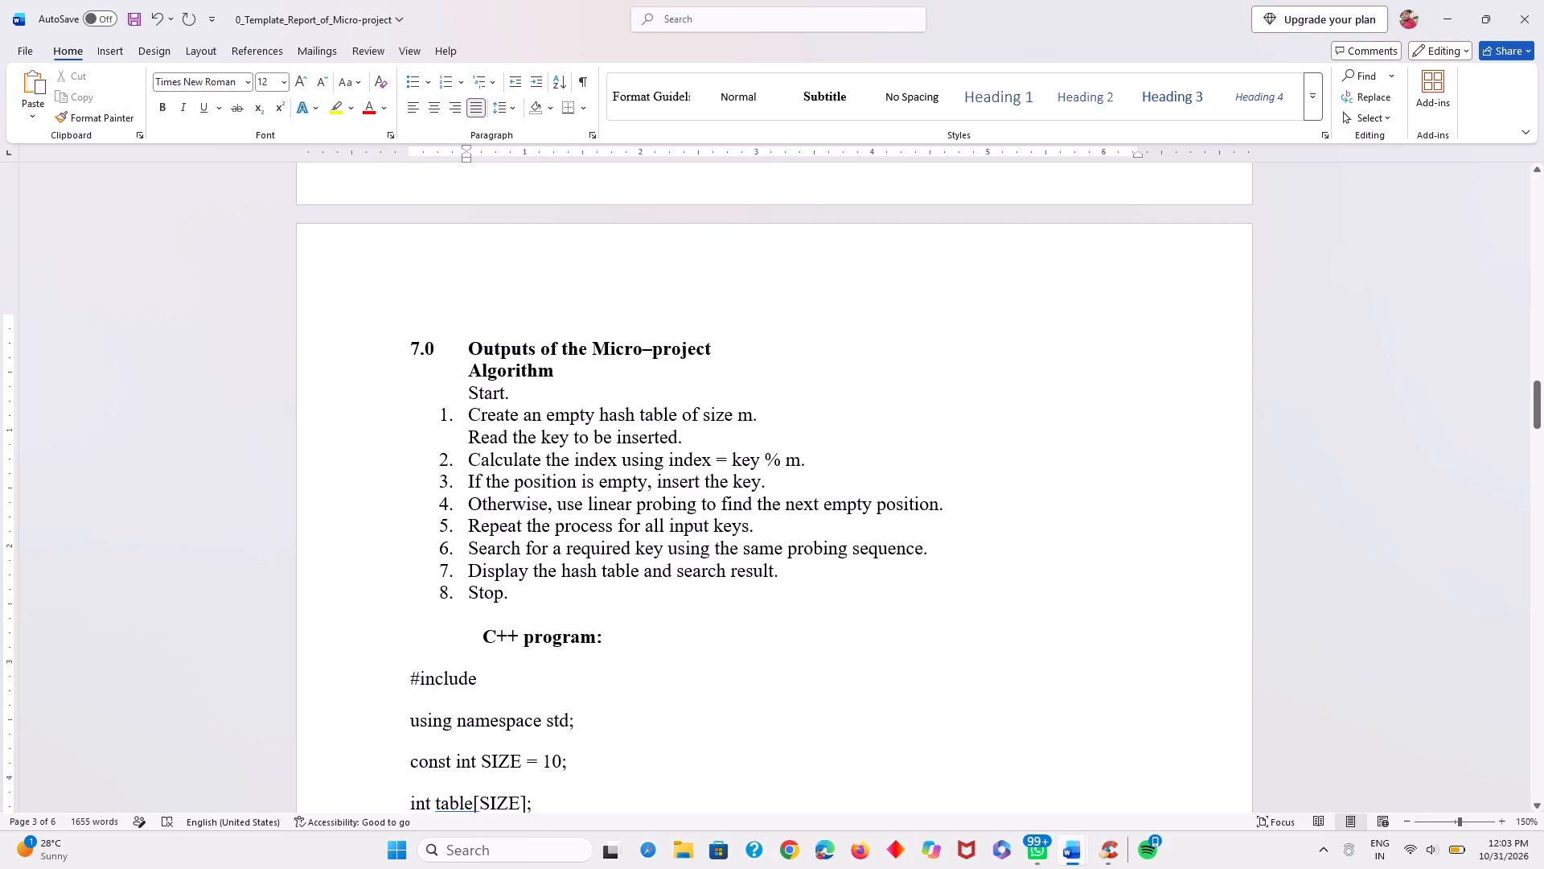
{"action": "key", "text": "Up"}
{"action": "key", "text": "BackSpace"}
{"action": "key", "text": "Down"}
{"action": "key", "text": "Down"}
{"action": "key", "text": "BackSpace"}
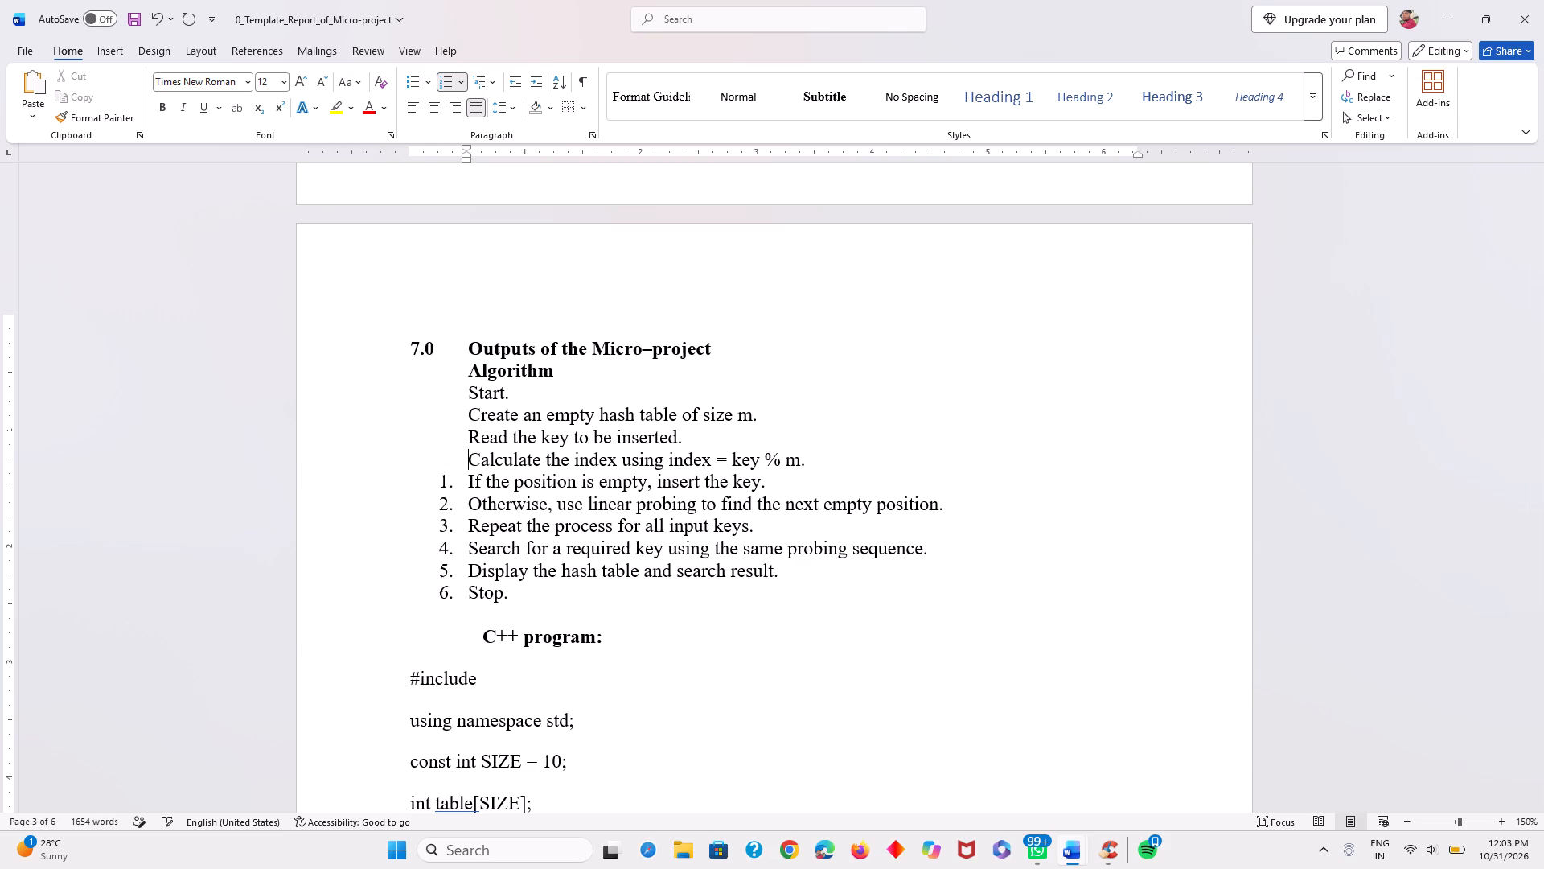
Remove the numbers from the Algorithm items "If the position is empty", "Otherwise, use linear probing" and "Repeat the process" in section 7.0.
{"action": "key", "text": "Down"}
{"action": "key", "text": "Down"}
{"action": "key", "text": "Up"}
{"action": "key", "text": "BackSpace"}
{"action": "key", "text": "Down"}
{"action": "key", "text": "BackSpace"}
{"action": "key", "text": "Down"}
{"action": "key", "text": "BackSpace"}
Remove the numbers from the last three Algorithm items in section 7.0: "Search for a required key", "Display the hash table" and "Stop.".
{"action": "key", "text": "Down"}
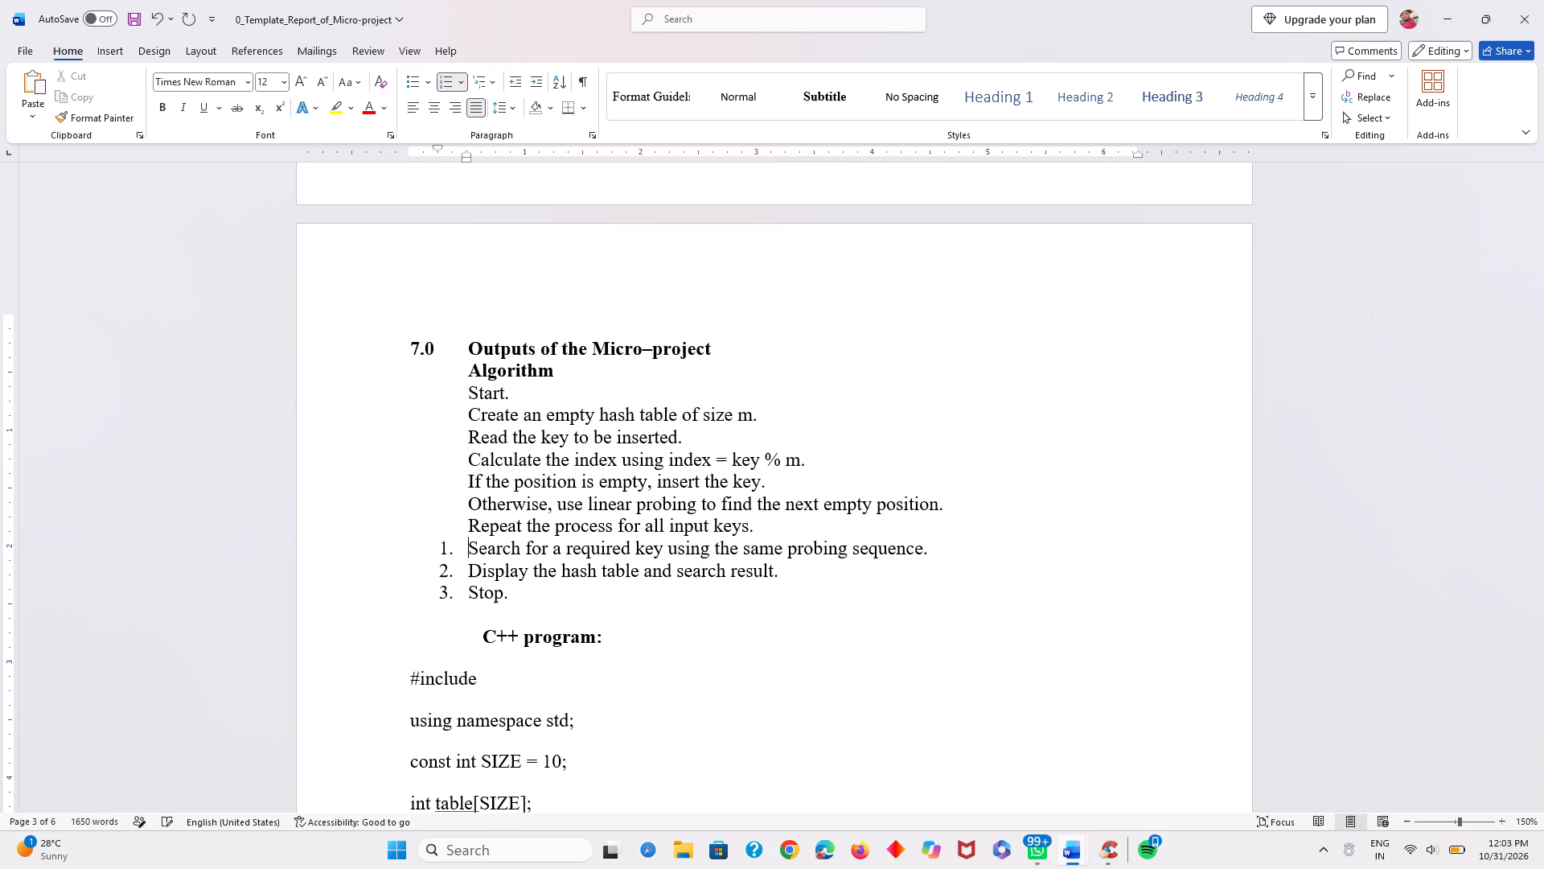
{"action": "key", "text": "BackSpace"}
{"action": "key", "text": "Down"}
{"action": "key", "text": "backslash"}
{"action": "key", "text": "BackSpace"}
{"action": "key", "text": "BackSpace"}
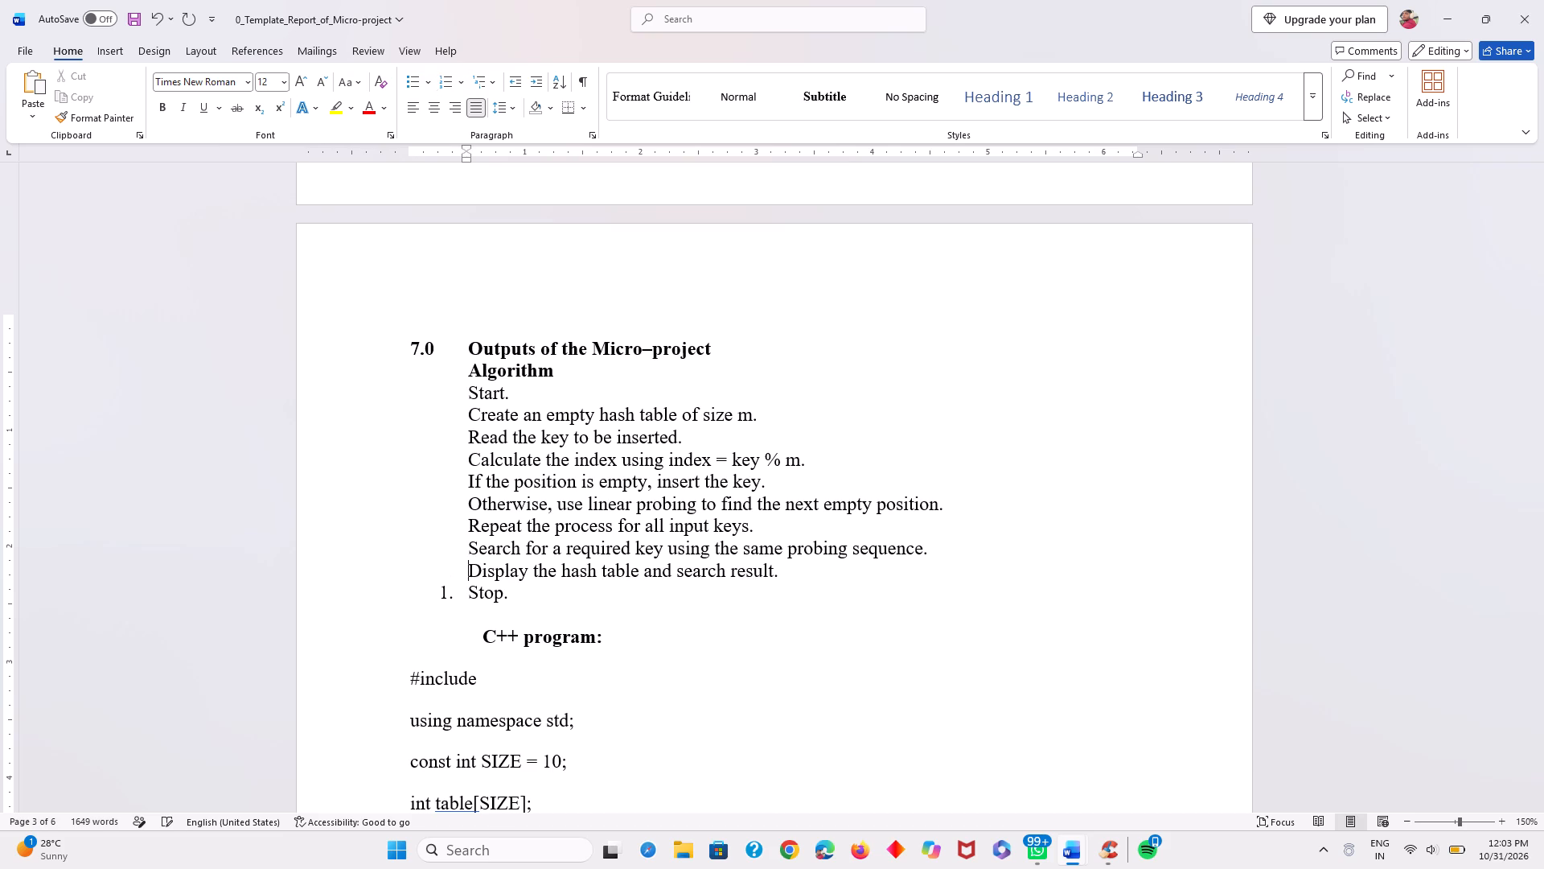
{"action": "key", "text": "Down"}
{"action": "key", "text": "BackSpace"}
Delete the extra spaces before the "C++ program:" heading in section 7.0 so it lines up with the Algorithm text.
{"action": "scroll", "coordinate": [686, 452], "scroll_direction": "down", "scroll_amount": 1}
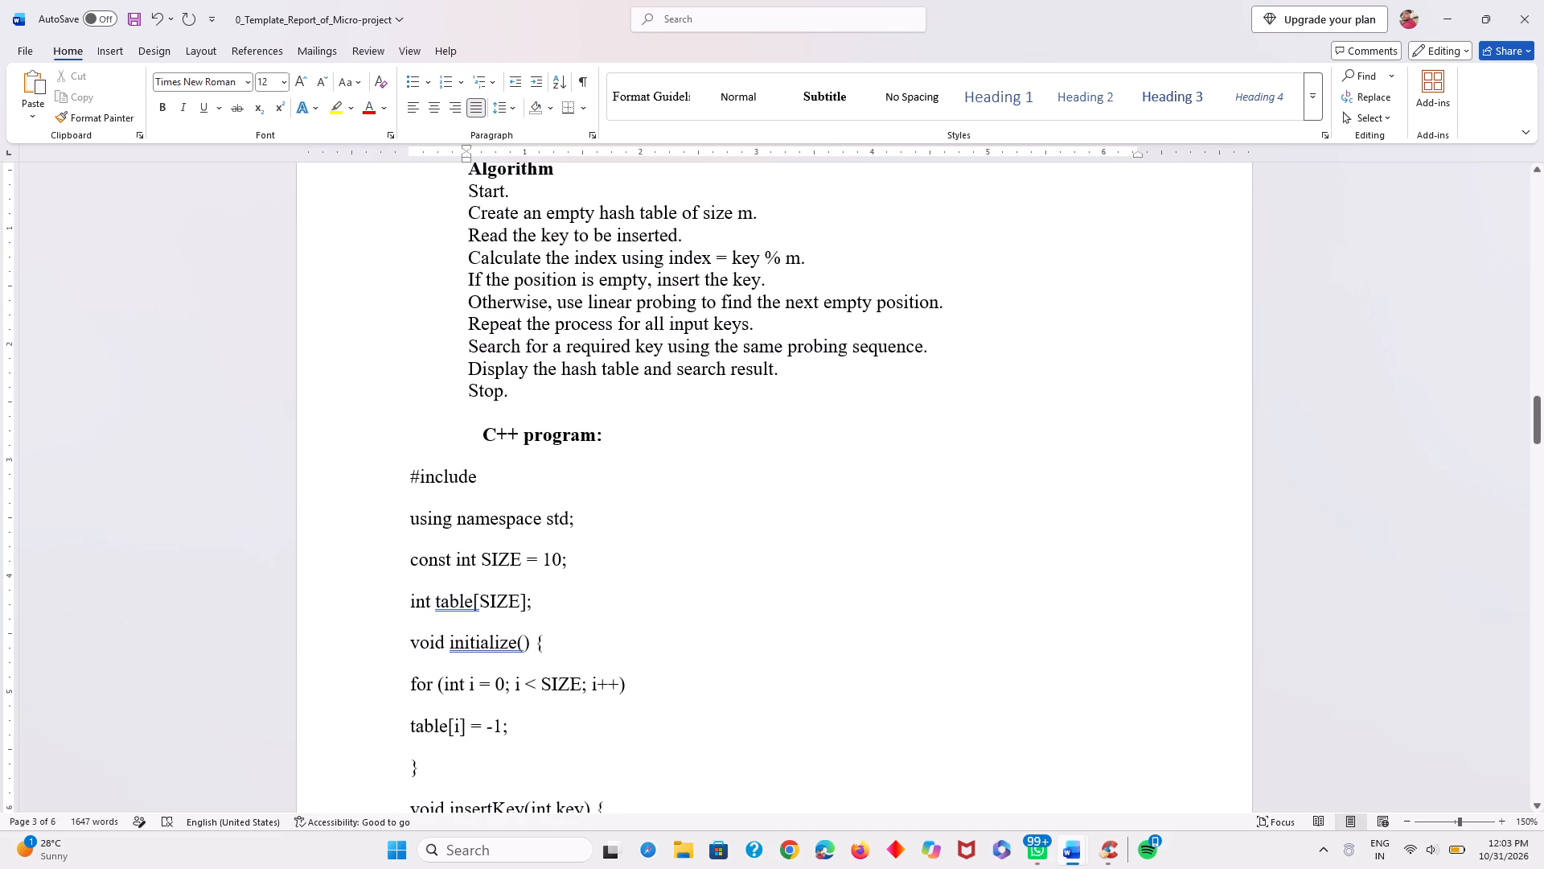
{"action": "left_click", "coordinate": [481, 437]}
{"action": "key", "text": "BackSpace"}
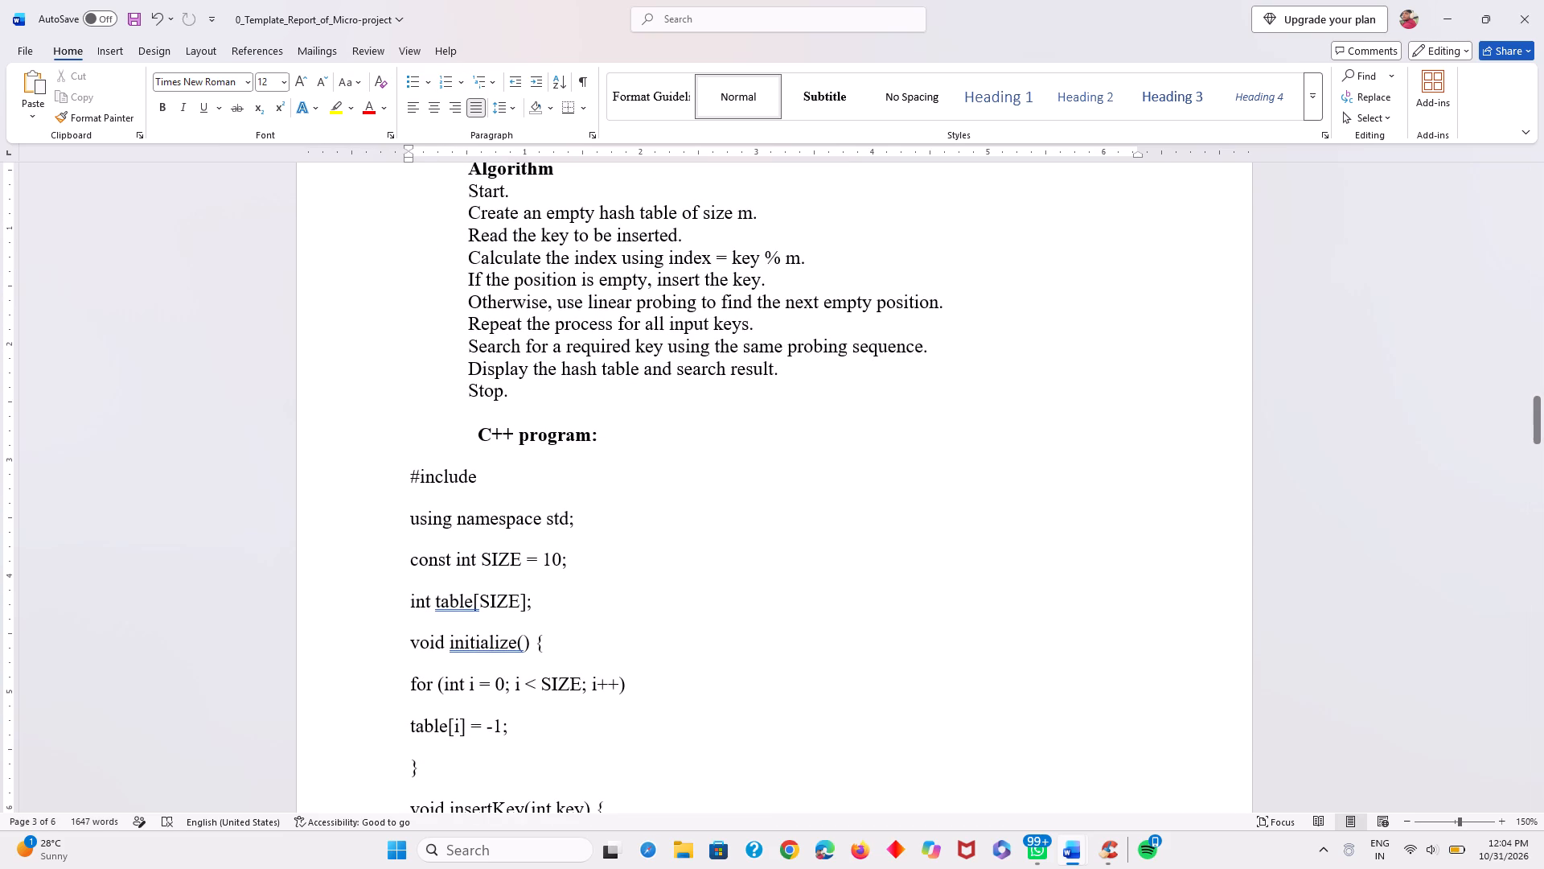
{"action": "key", "text": "BackSpace"}
{"action": "key", "text": "BackSpace"}
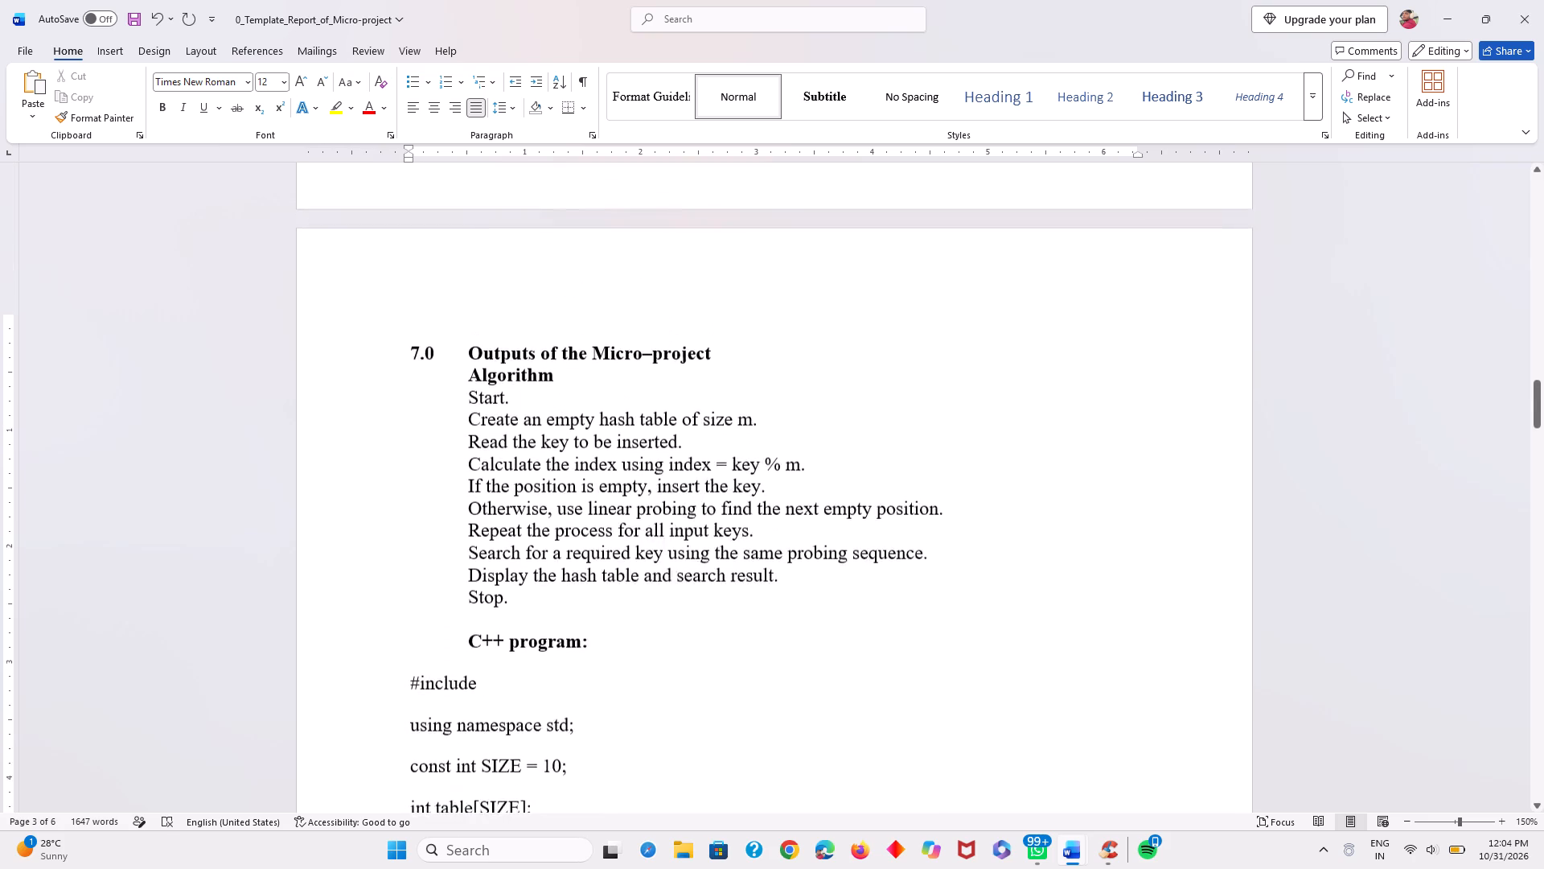
Review the formatting of the report from the C++ program through the References, and of sections 1.0 to 4.0 on the first page.
{"action": "scroll", "coordinate": [606, 520], "scroll_direction": "down", "scroll_amount": 2}
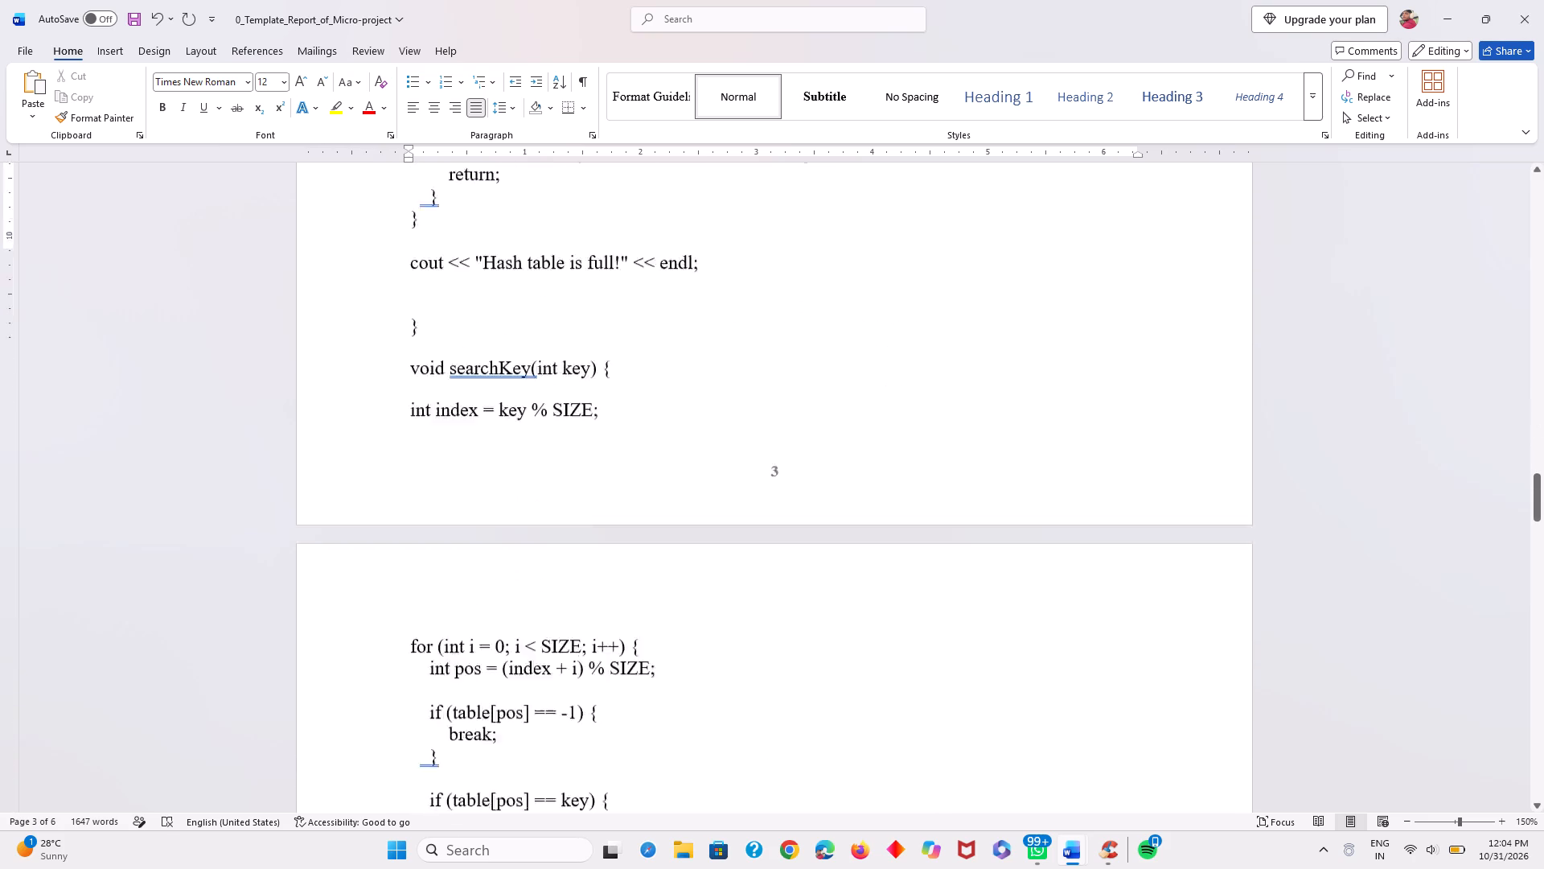
{"action": "scroll", "coordinate": [606, 520], "scroll_direction": "down", "scroll_amount": 5}
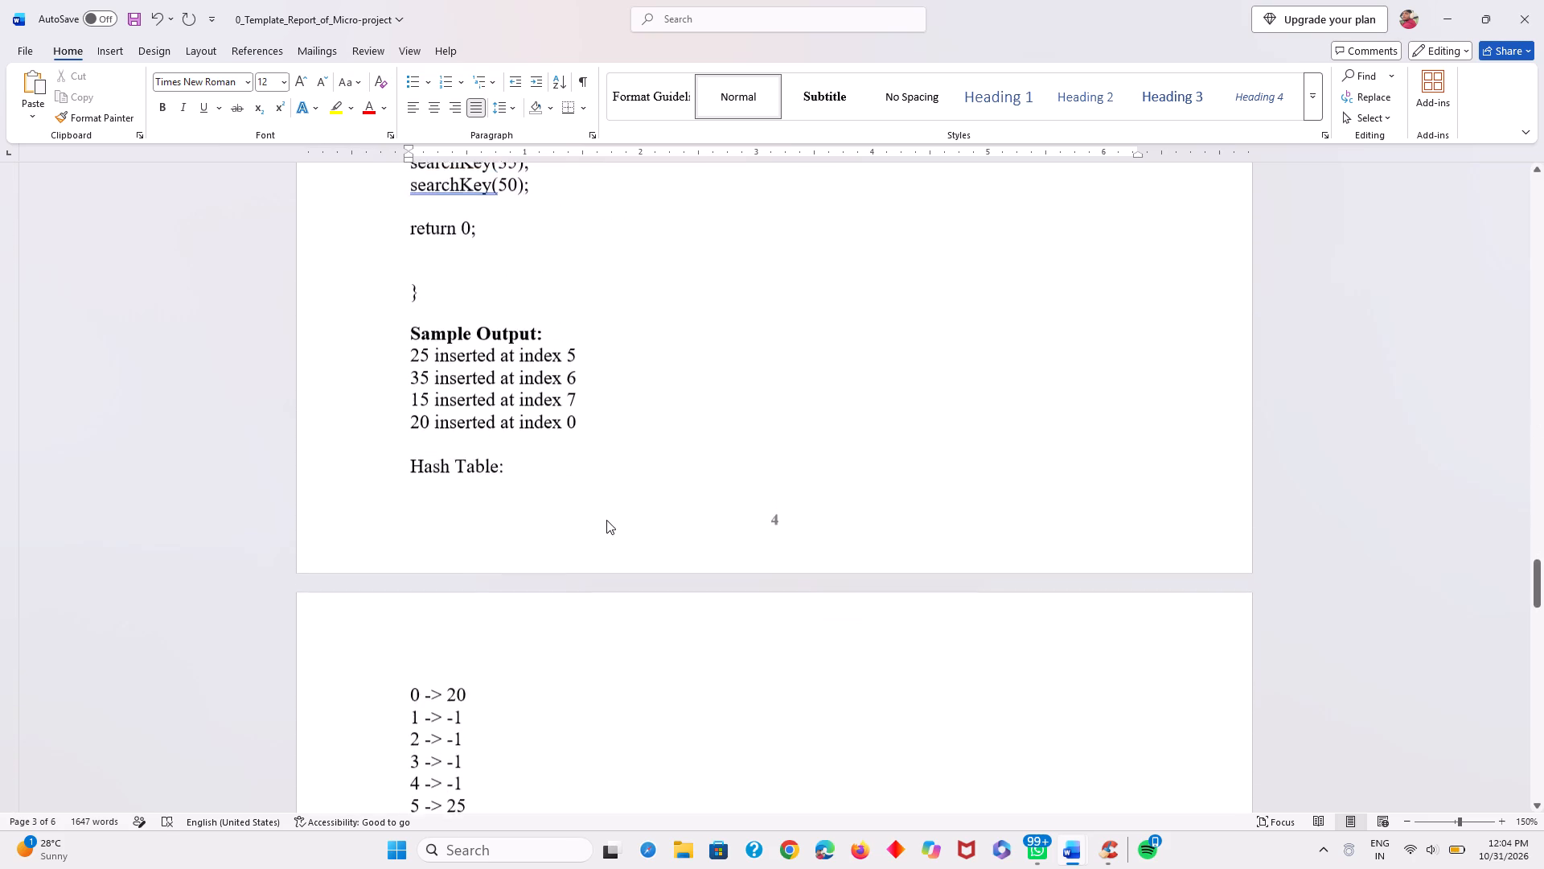
{"action": "scroll", "coordinate": [606, 520], "scroll_direction": "down", "scroll_amount": 6}
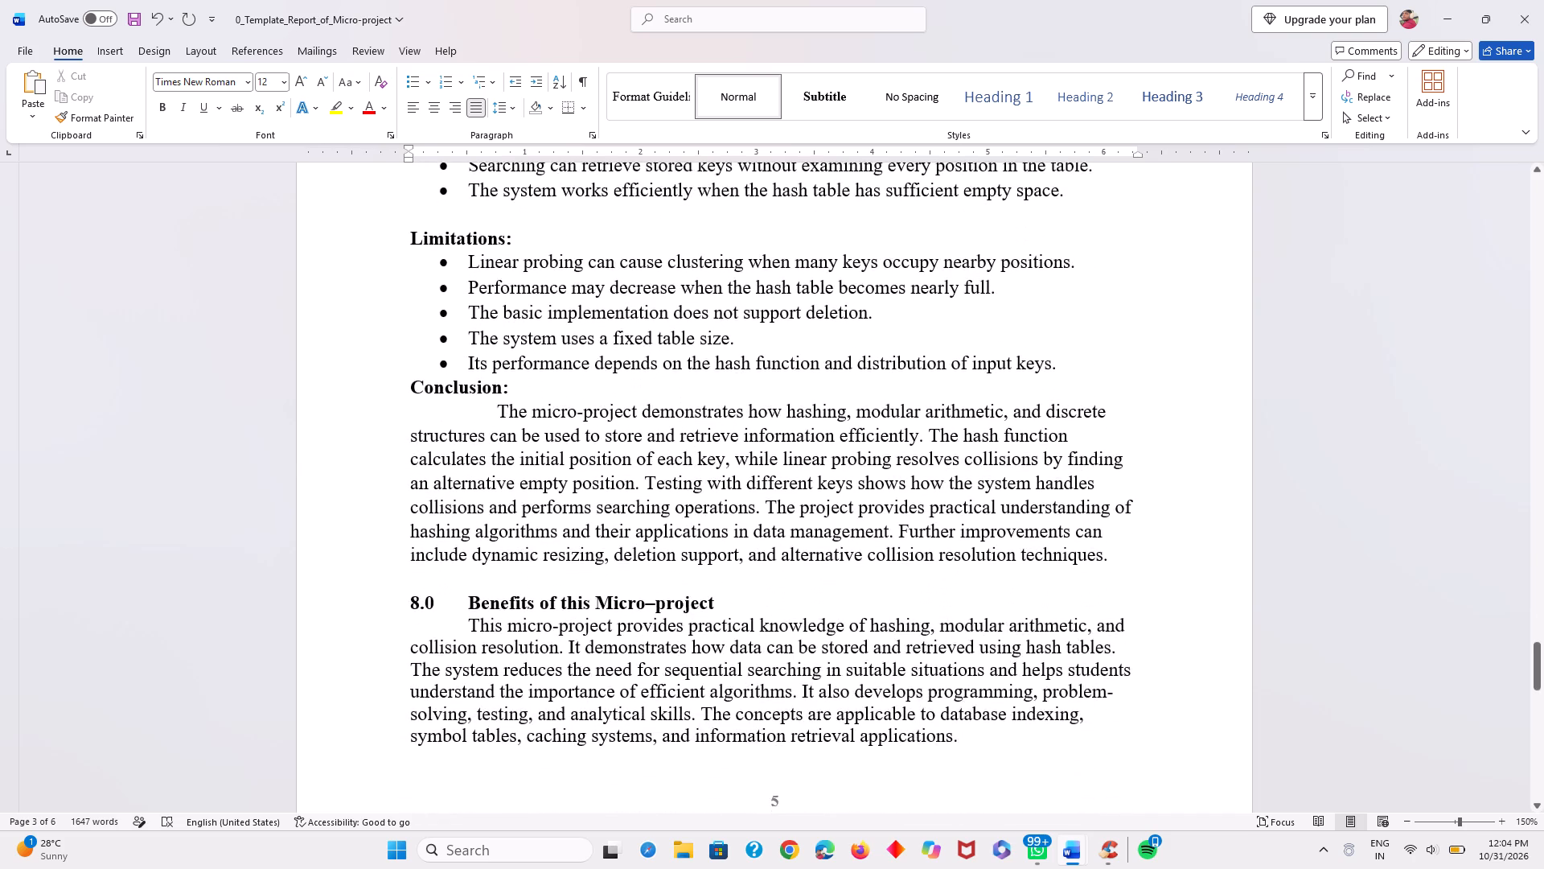
{"action": "scroll", "coordinate": [606, 520], "scroll_direction": "down", "scroll_amount": 5}
{"action": "scroll", "coordinate": [606, 520], "scroll_direction": "up", "scroll_amount": 1}
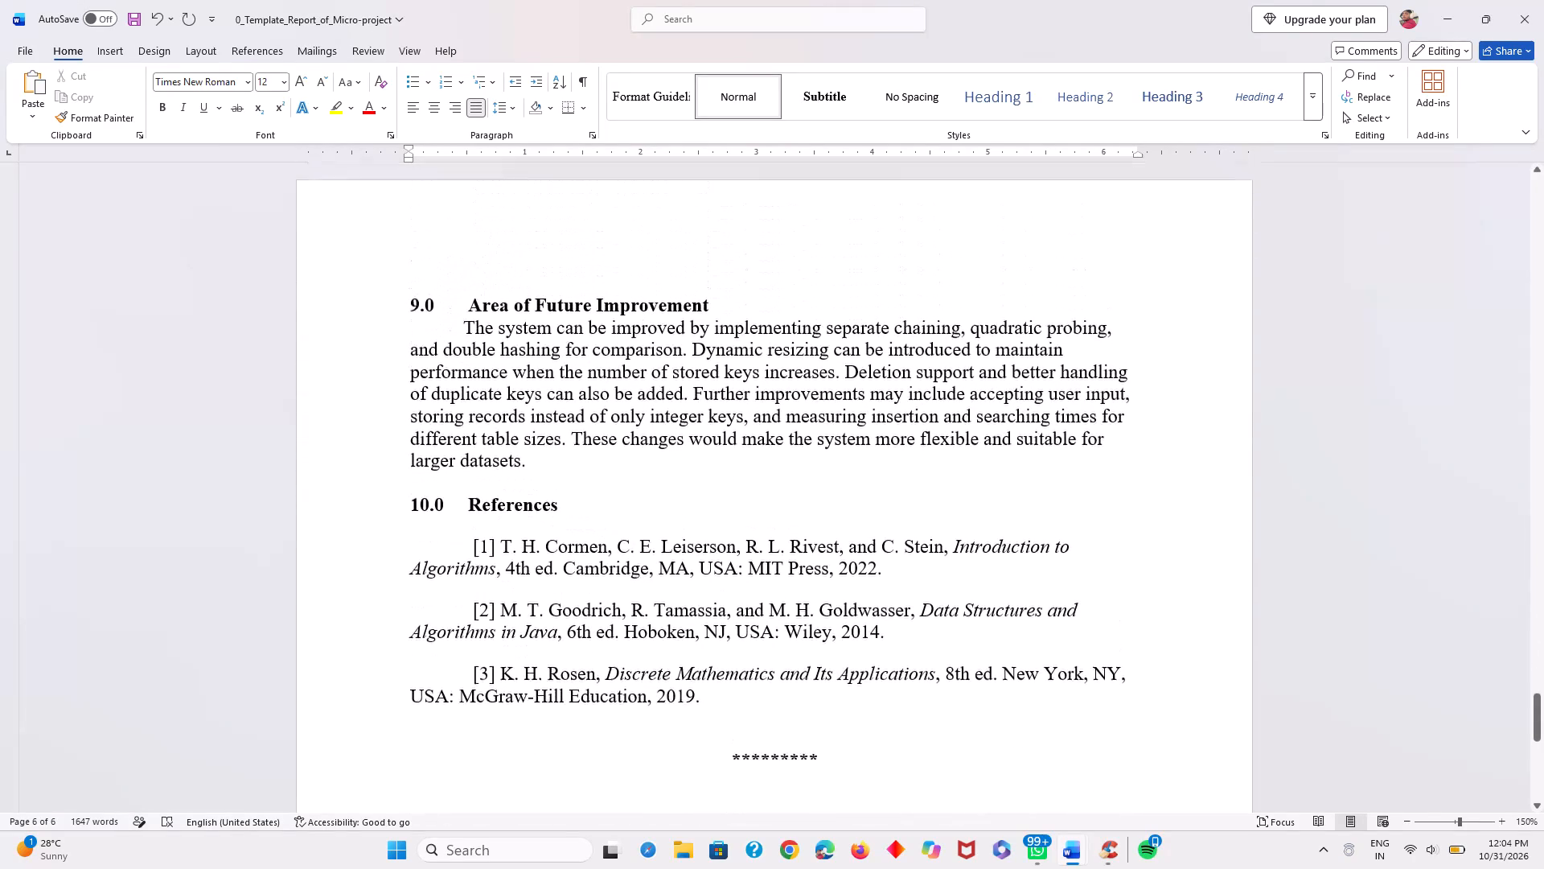
{"action": "scroll", "coordinate": [606, 520], "scroll_direction": "up", "scroll_amount": 1}
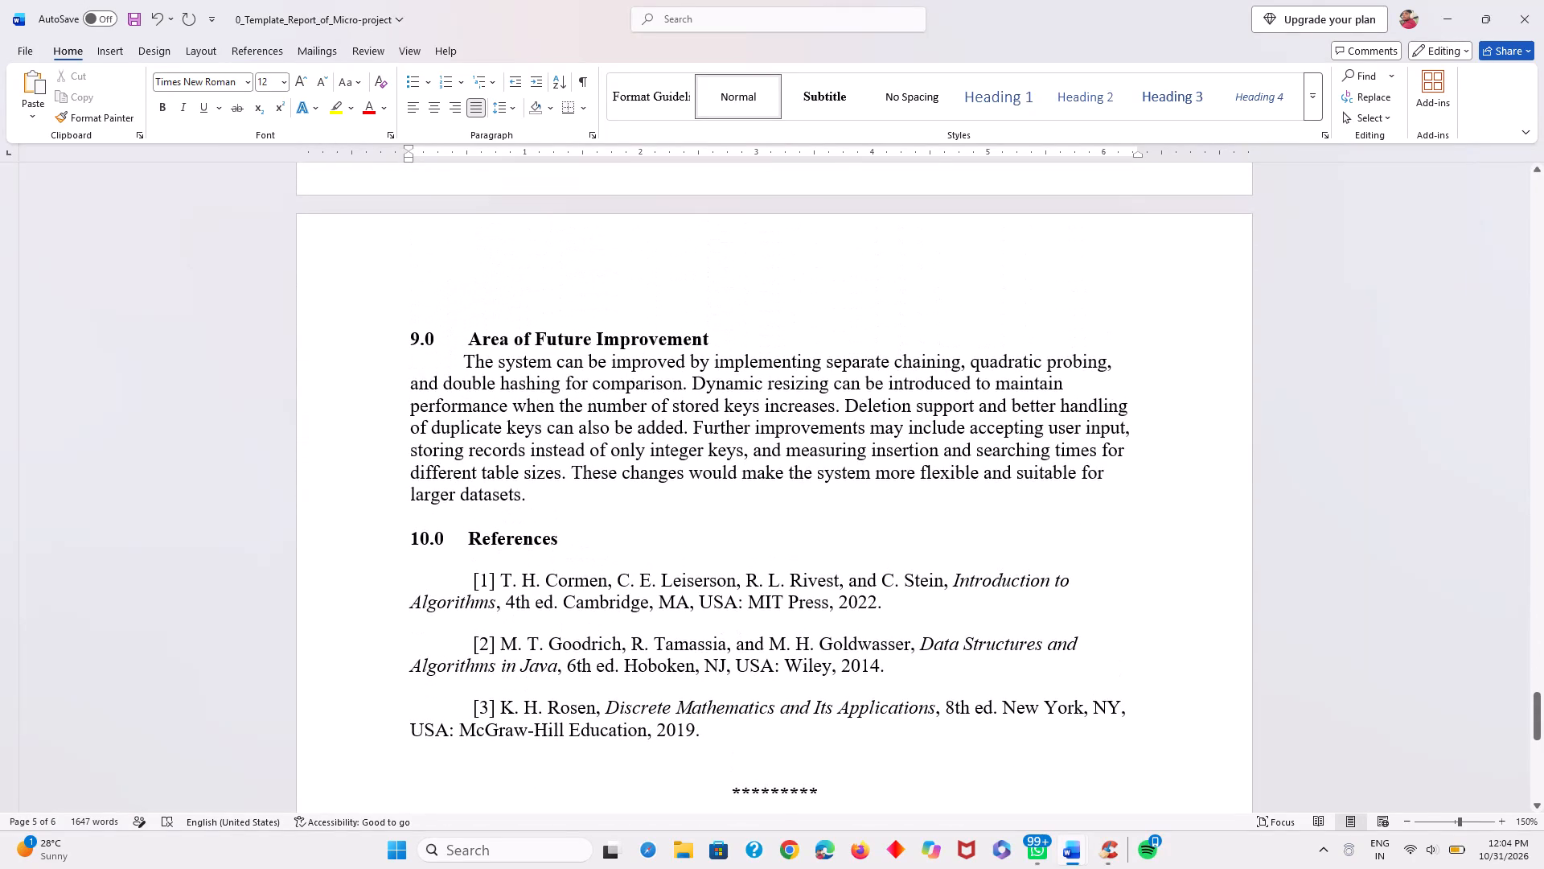
{"action": "scroll", "coordinate": [673, 523], "scroll_direction": "down", "scroll_amount": 2}
{"action": "scroll", "coordinate": [673, 523], "scroll_direction": "up", "scroll_amount": 3}
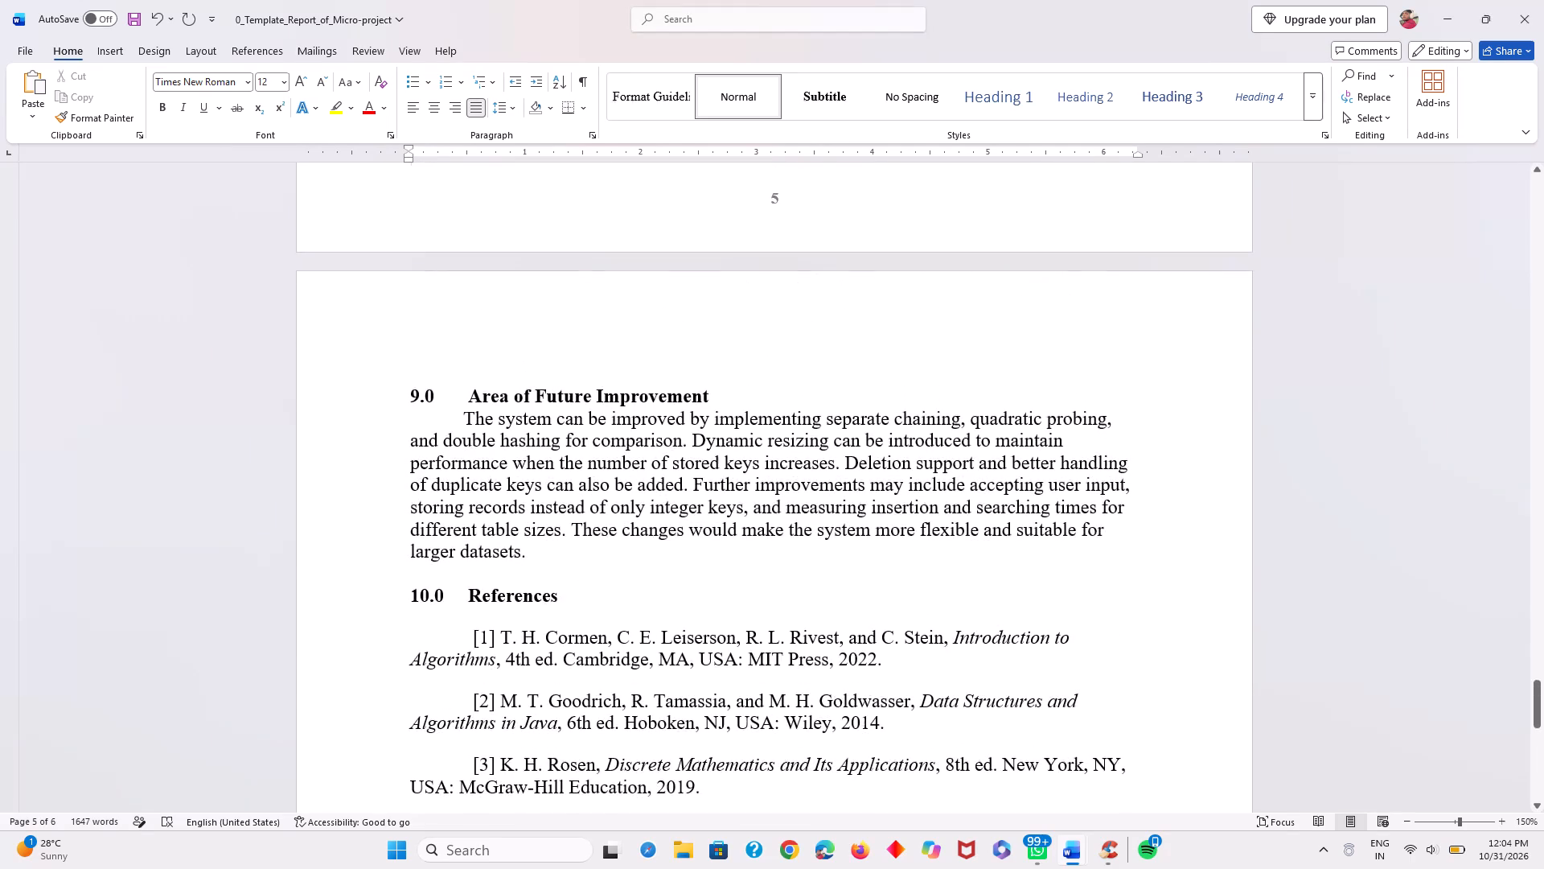
{"action": "scroll", "coordinate": [673, 523], "scroll_direction": "up", "scroll_amount": 6}
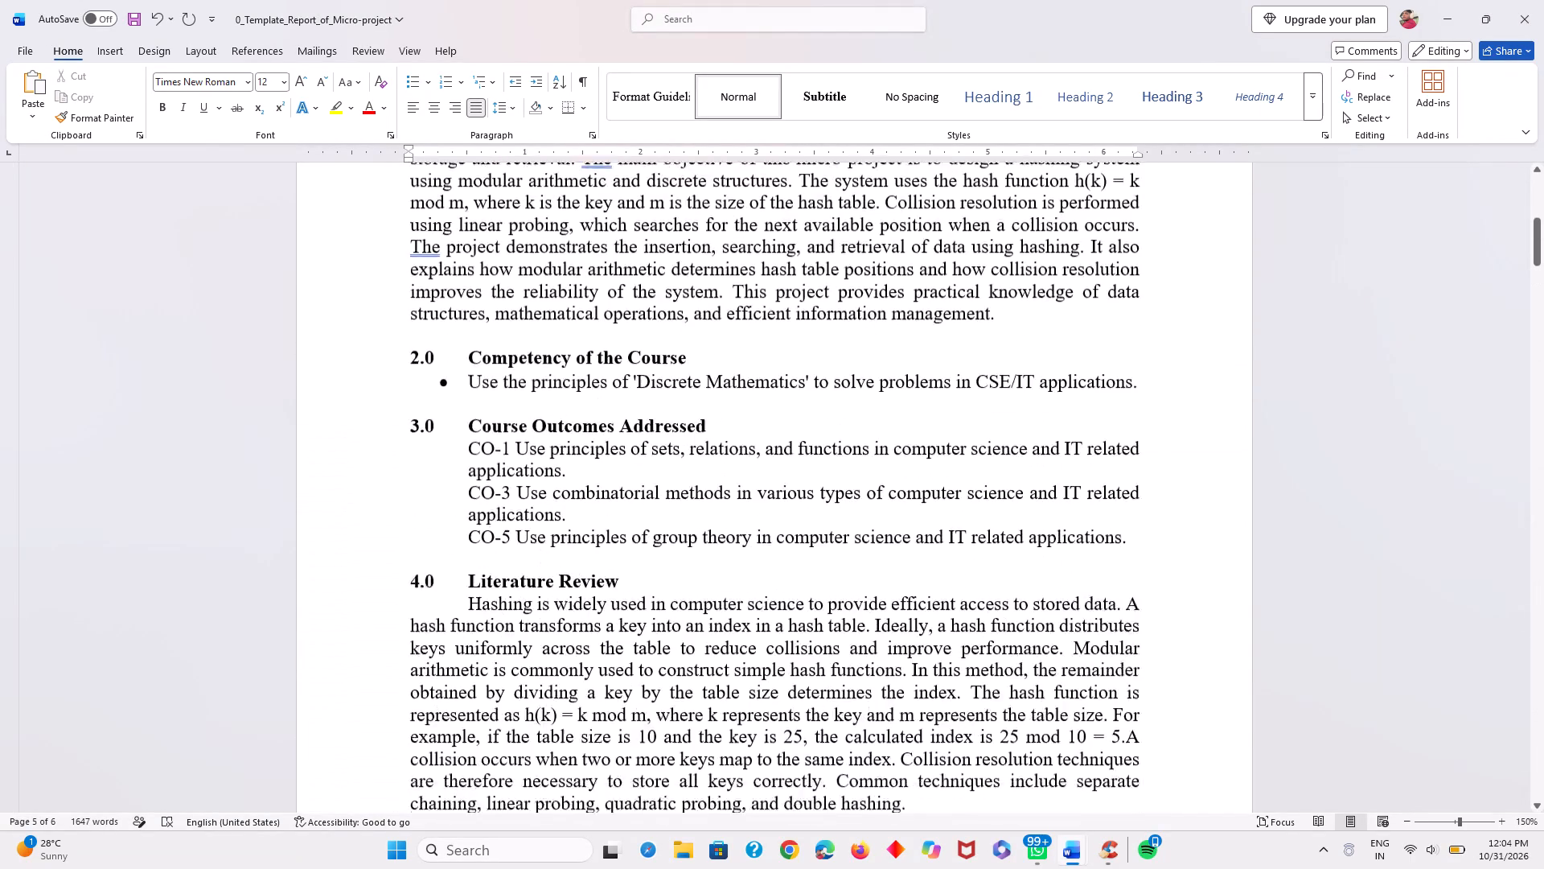
{"action": "scroll", "coordinate": [673, 523], "scroll_direction": "up", "scroll_amount": 2}
{"action": "scroll", "coordinate": [673, 523], "scroll_direction": "down", "scroll_amount": 2}
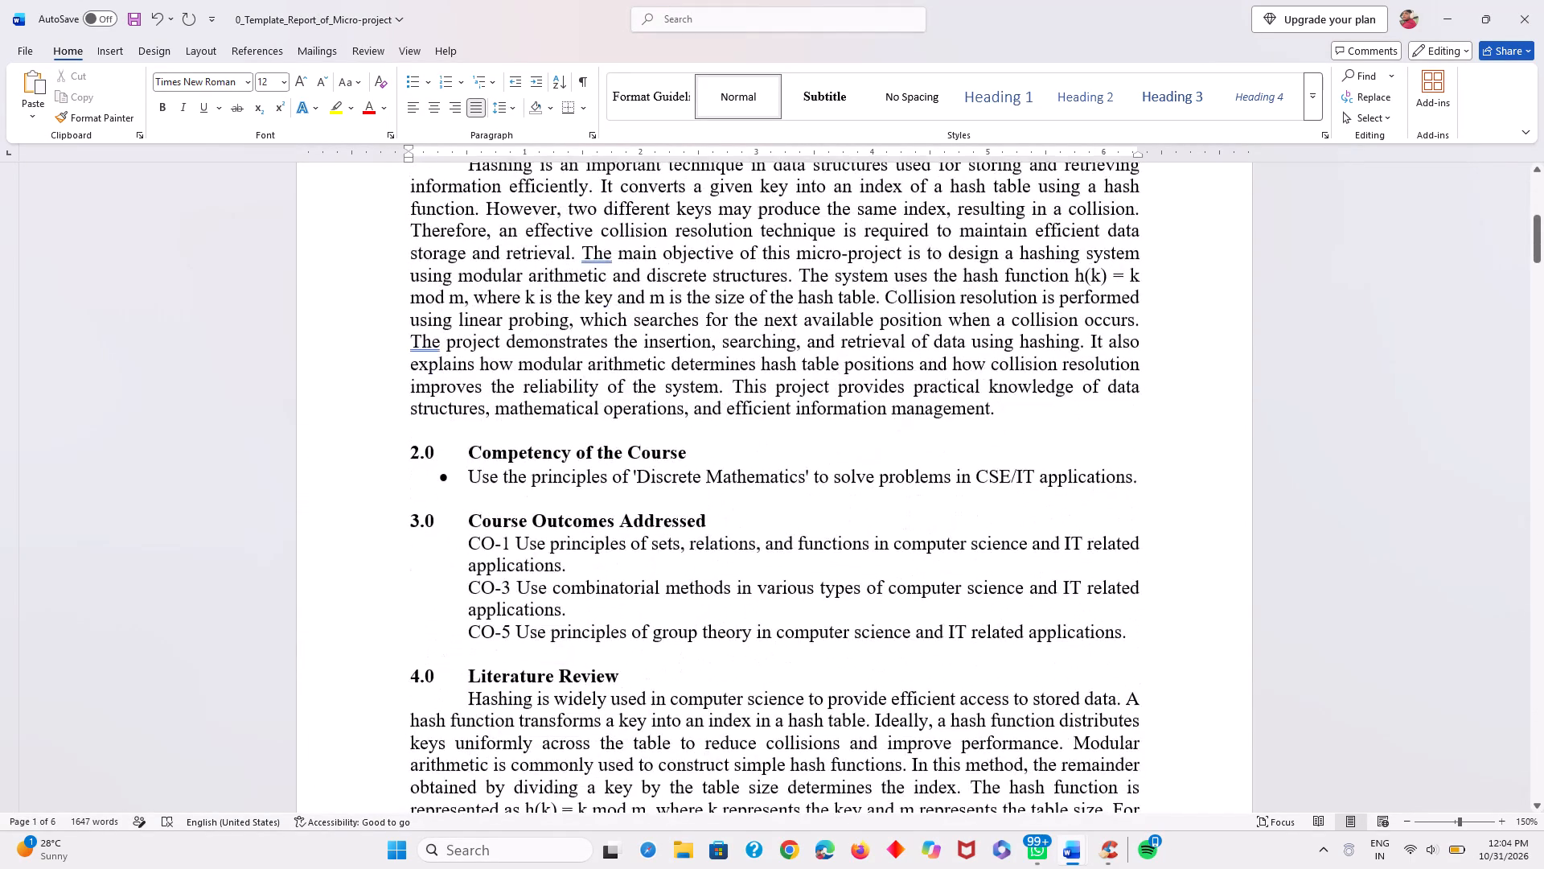
{"action": "scroll", "coordinate": [673, 523], "scroll_direction": "down", "scroll_amount": 3}
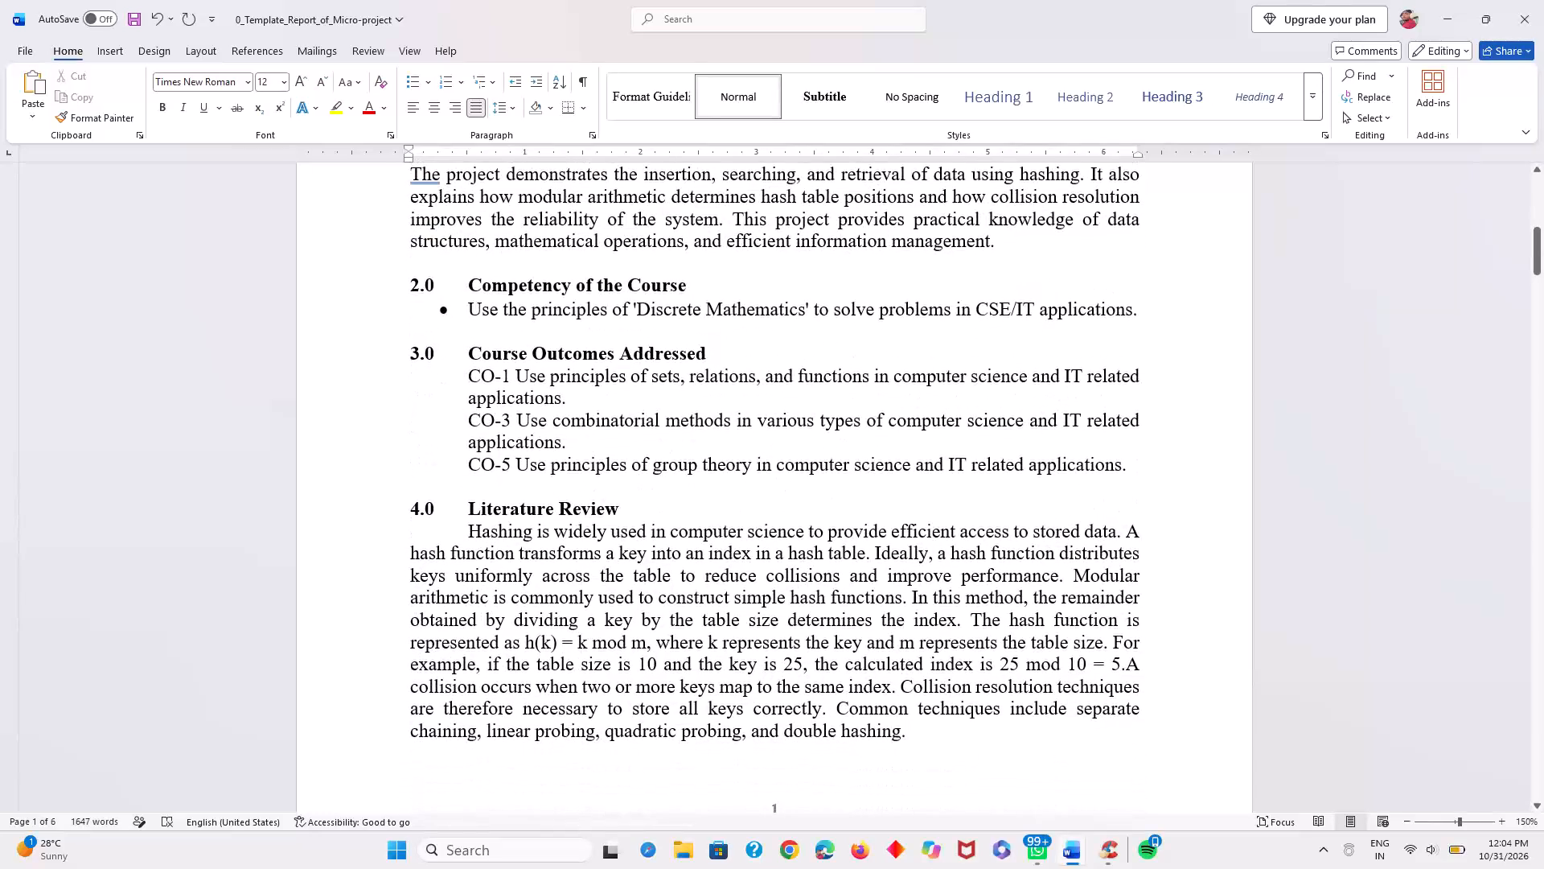
Review the layout and formatting of the report from section 2.0 through section 9.0 and back up to the first page.
{"action": "scroll", "coordinate": [673, 523], "scroll_direction": "down", "scroll_amount": 1}
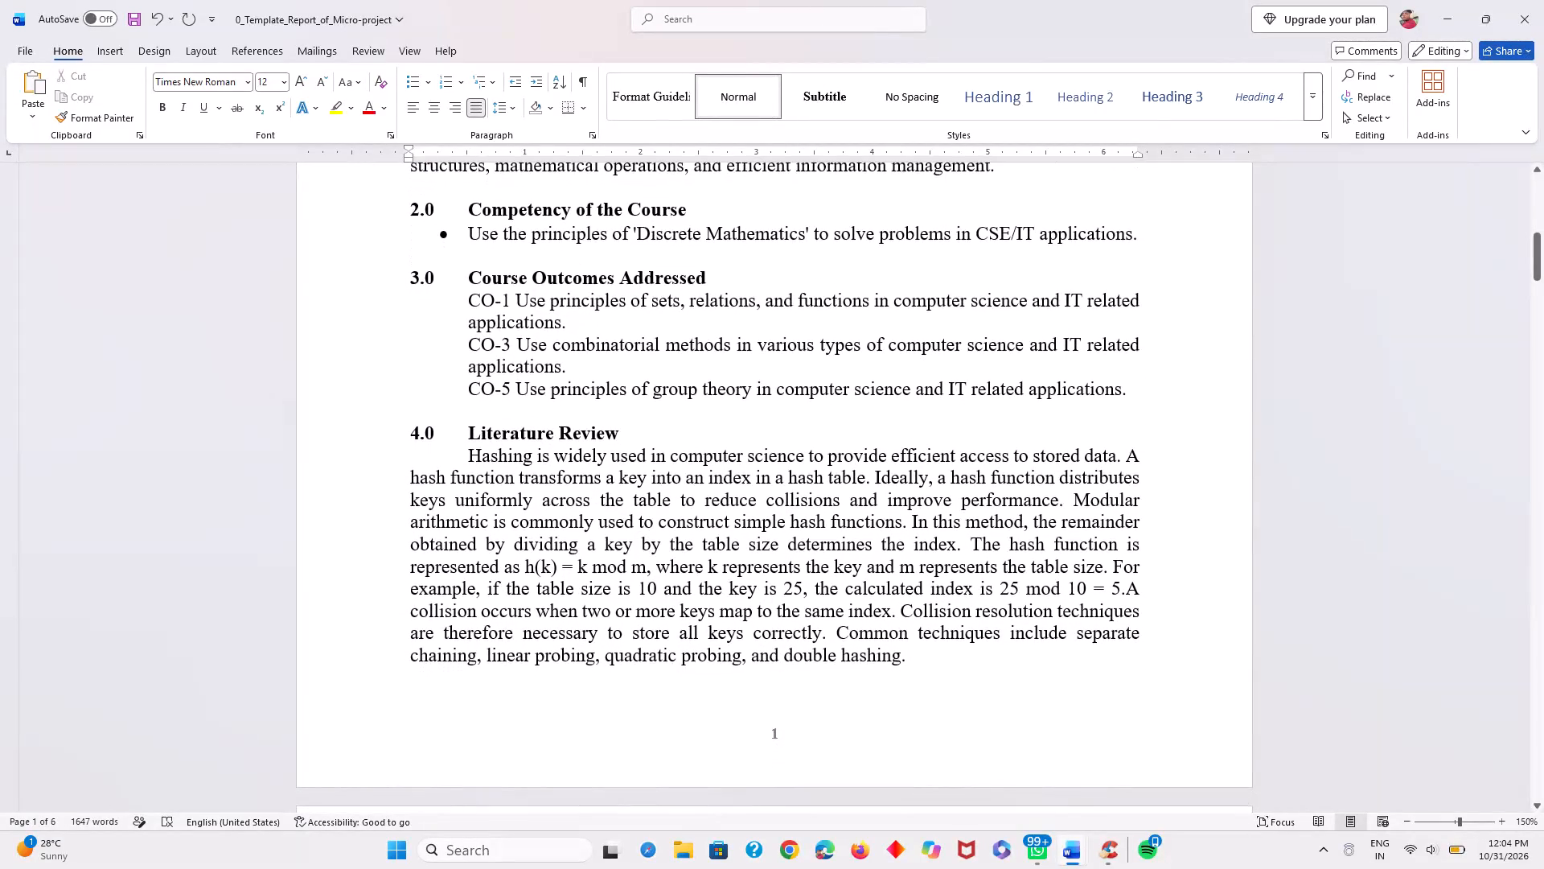
{"action": "scroll", "coordinate": [673, 523], "scroll_direction": "down", "scroll_amount": 6}
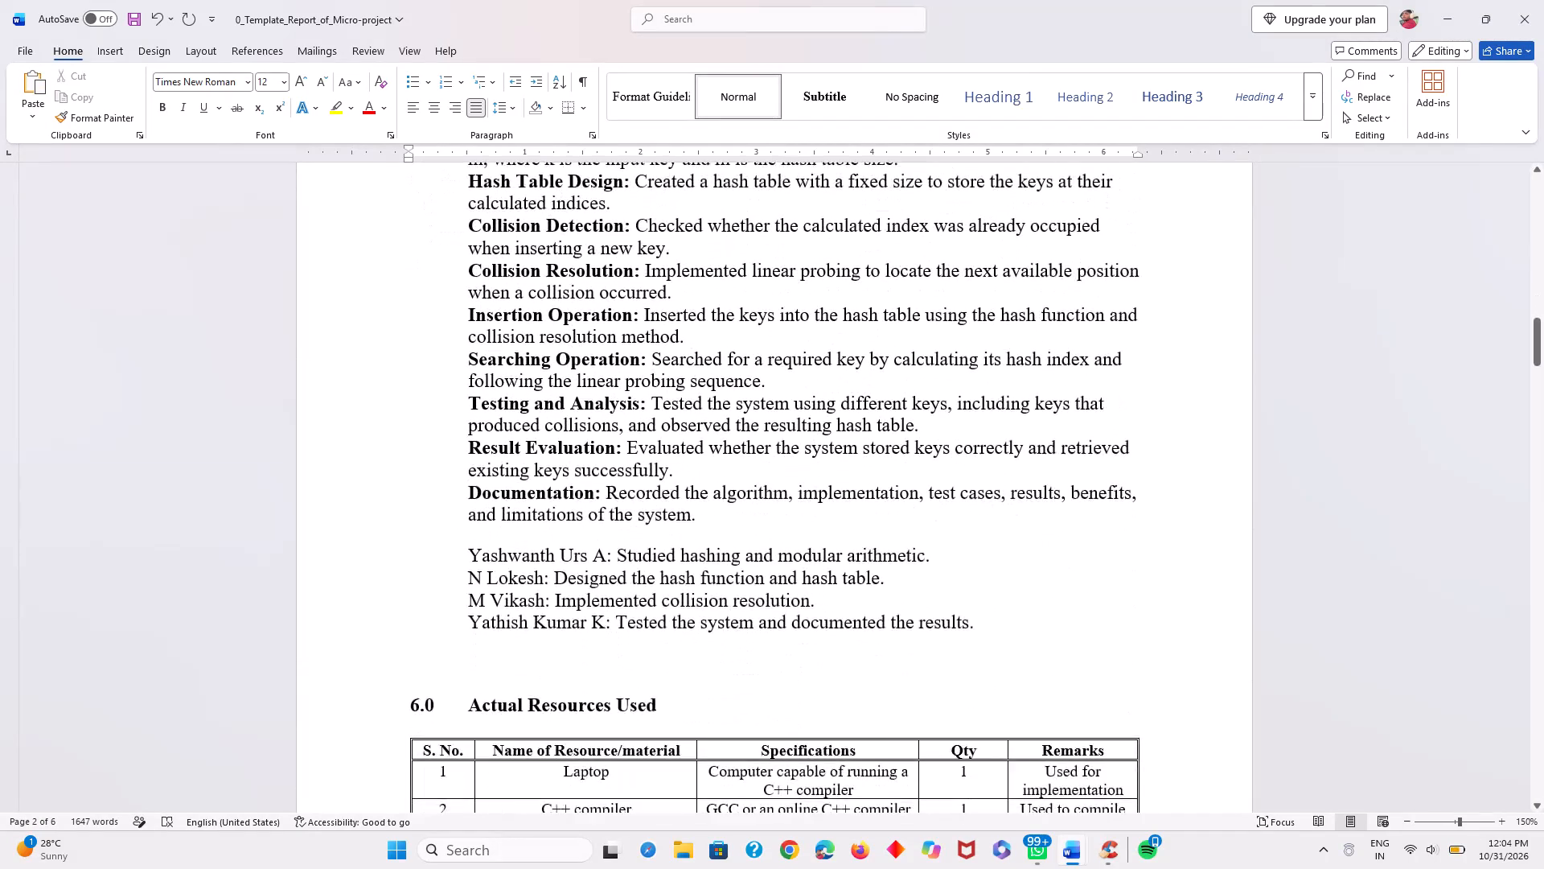
{"action": "scroll", "coordinate": [673, 523], "scroll_direction": "down", "scroll_amount": 1}
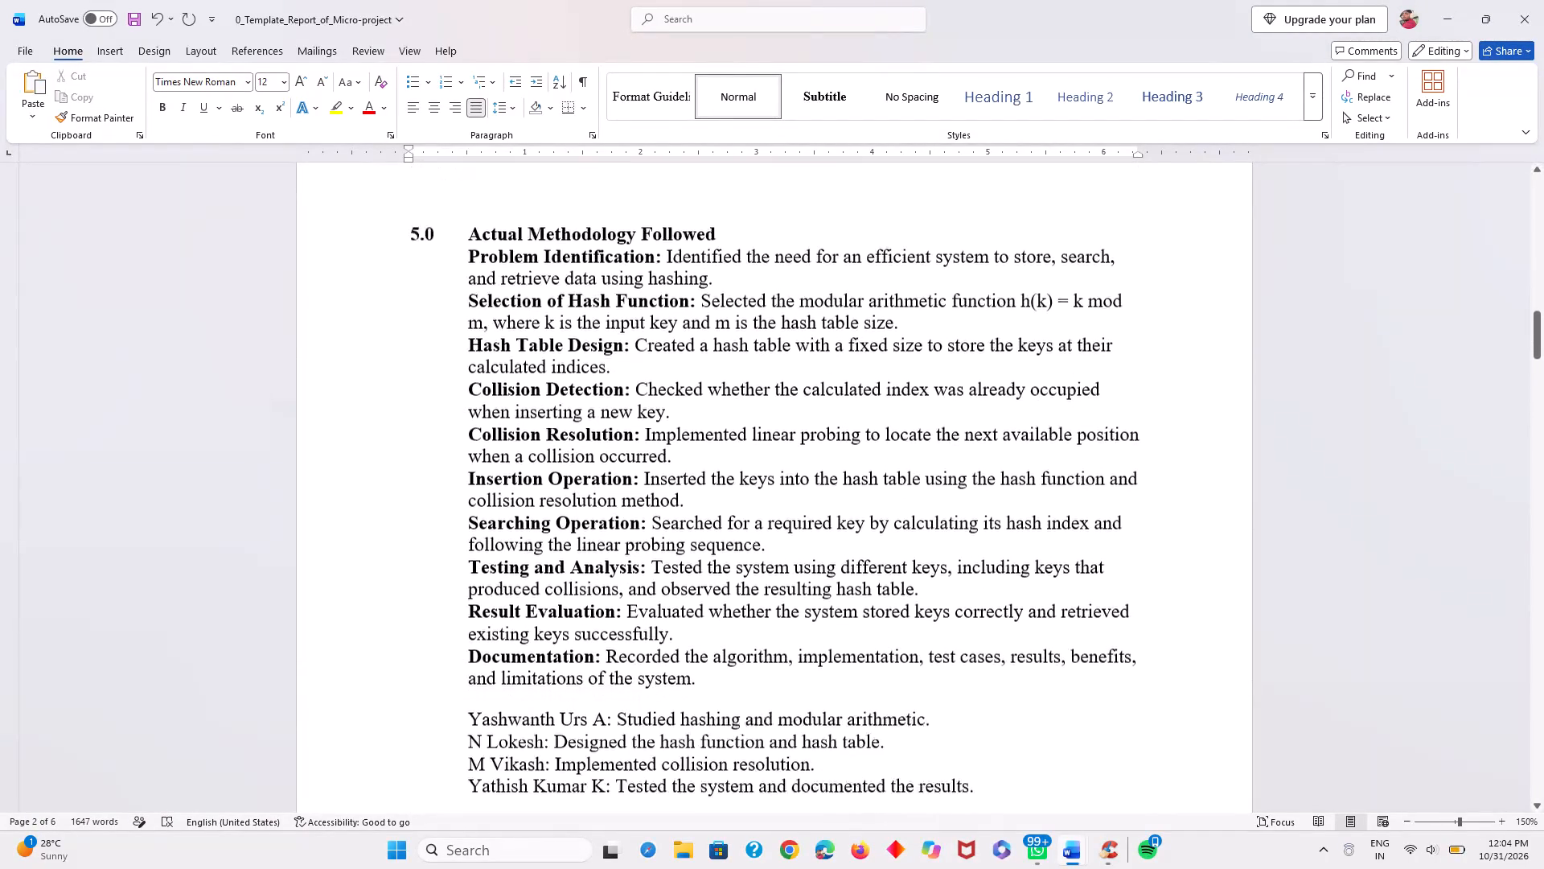
{"action": "scroll", "coordinate": [673, 523], "scroll_direction": "down", "scroll_amount": 3}
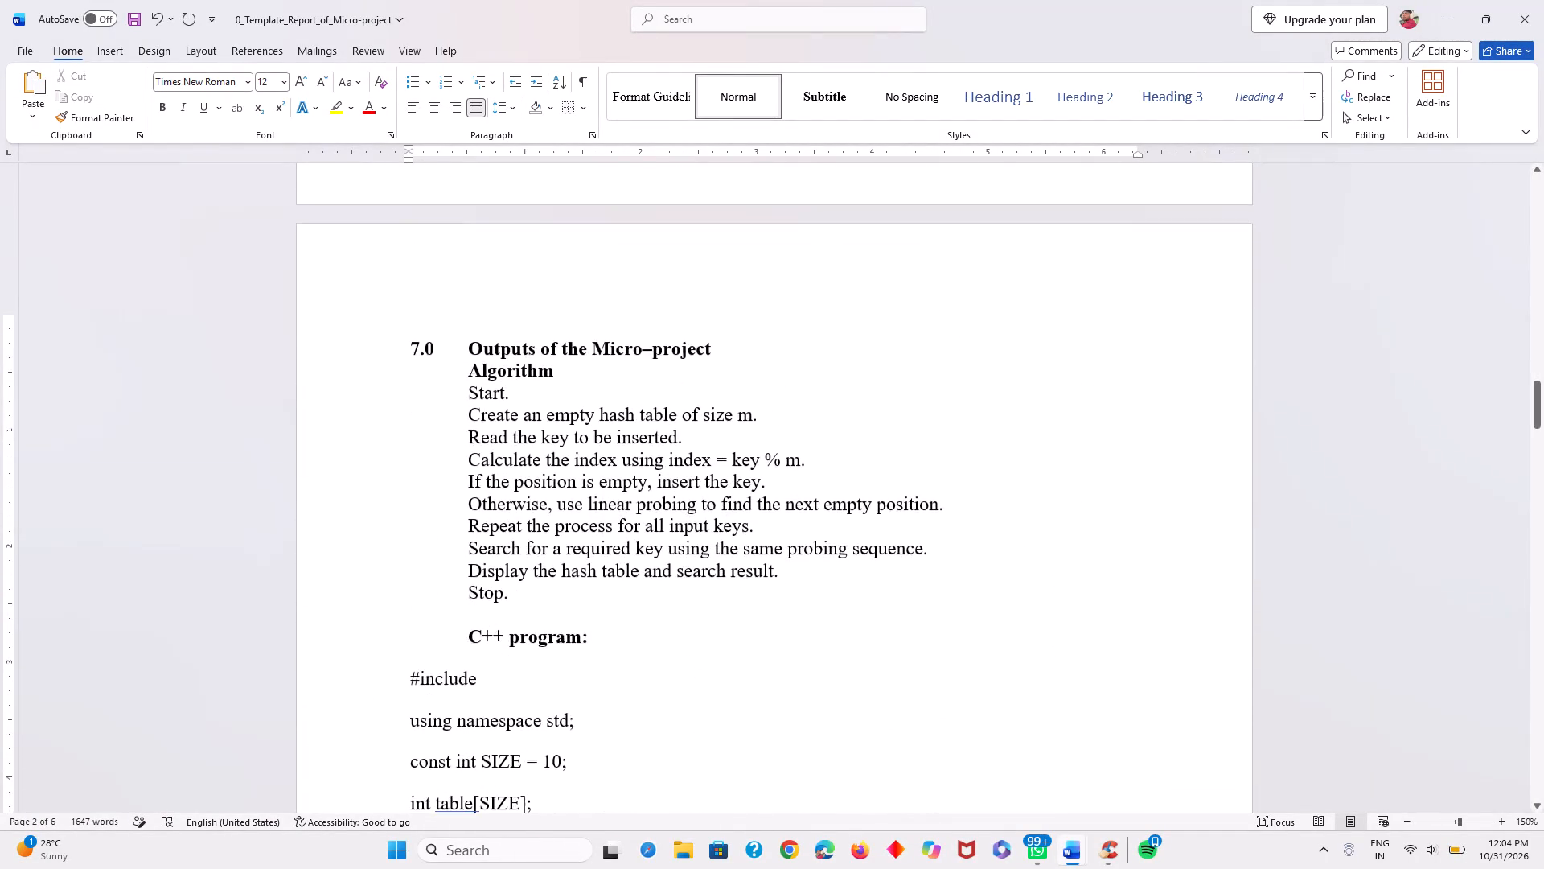
{"action": "scroll", "coordinate": [673, 523], "scroll_direction": "down", "scroll_amount": 8}
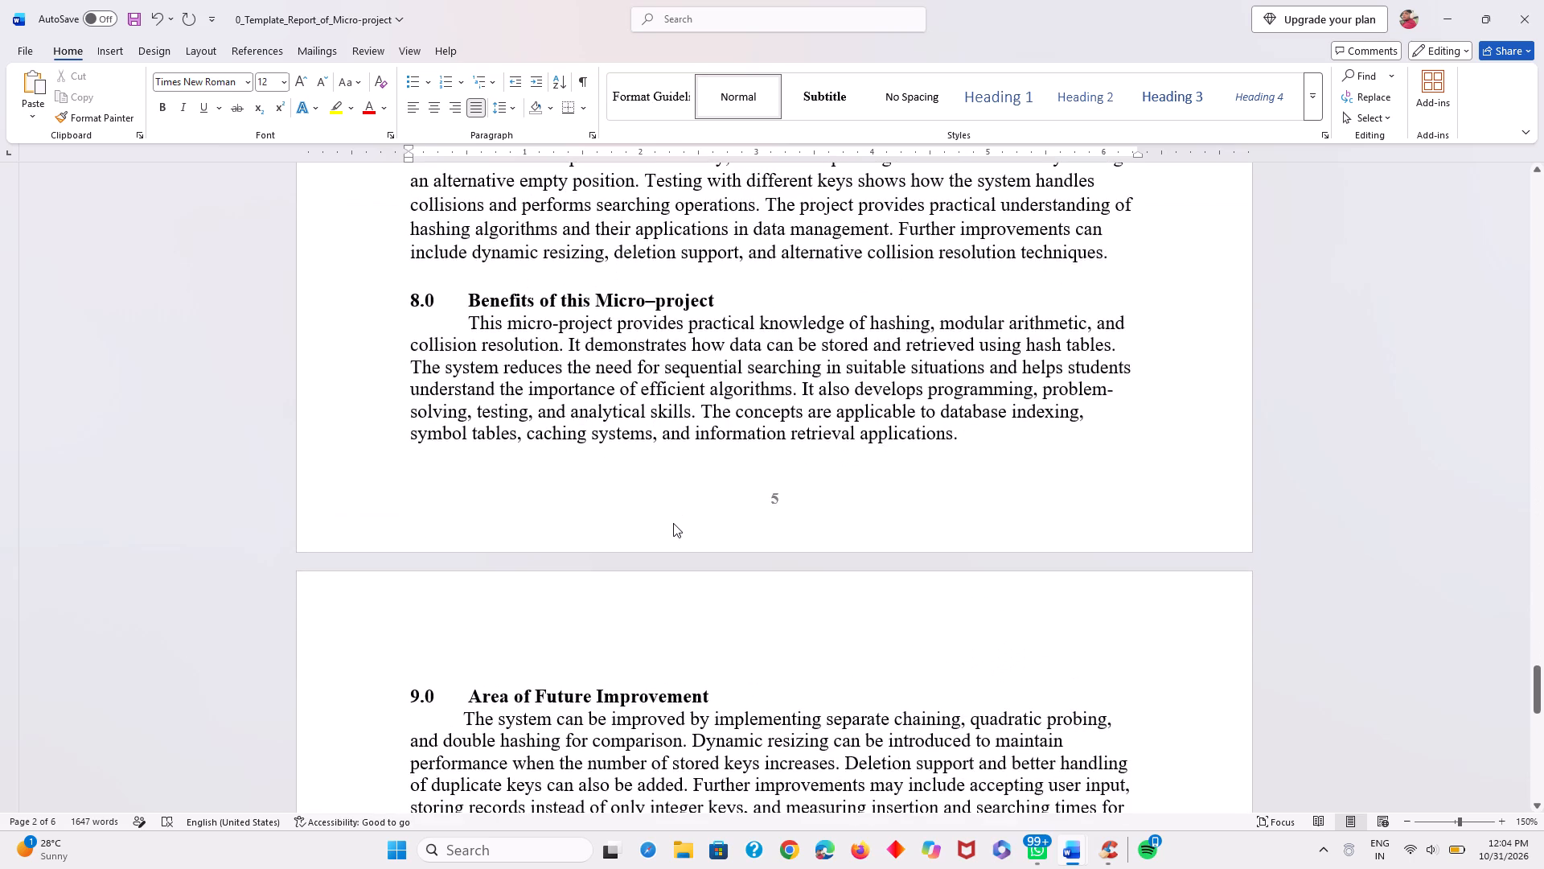
{"action": "scroll", "coordinate": [673, 523], "scroll_direction": "down", "scroll_amount": 4}
{"action": "scroll", "coordinate": [673, 523], "scroll_direction": "up", "scroll_amount": 9}
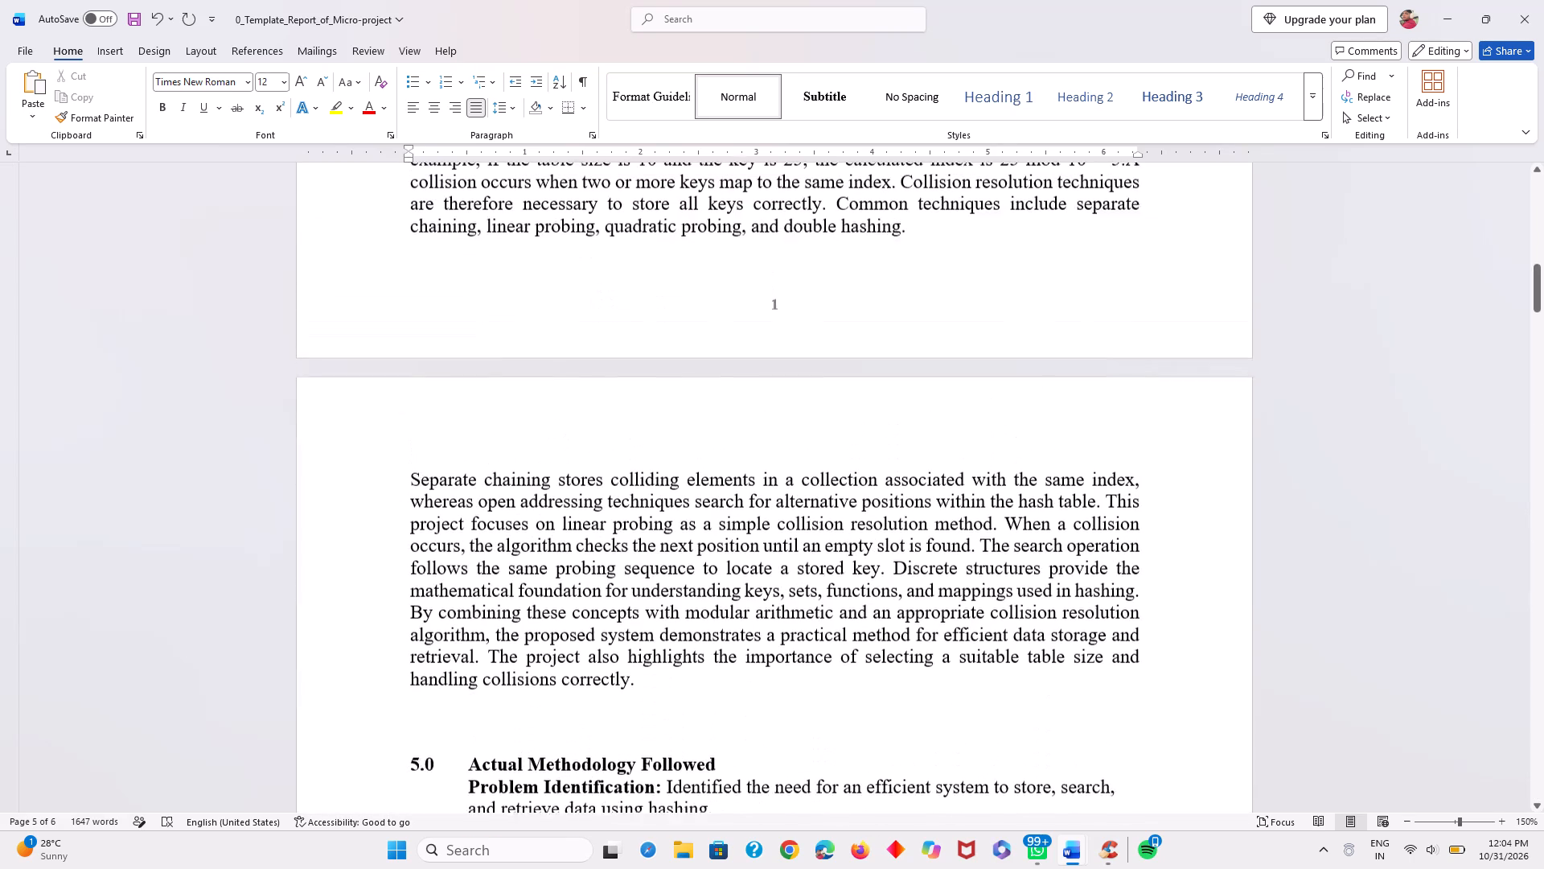
{"action": "scroll", "coordinate": [673, 523], "scroll_direction": "up", "scroll_amount": 5}
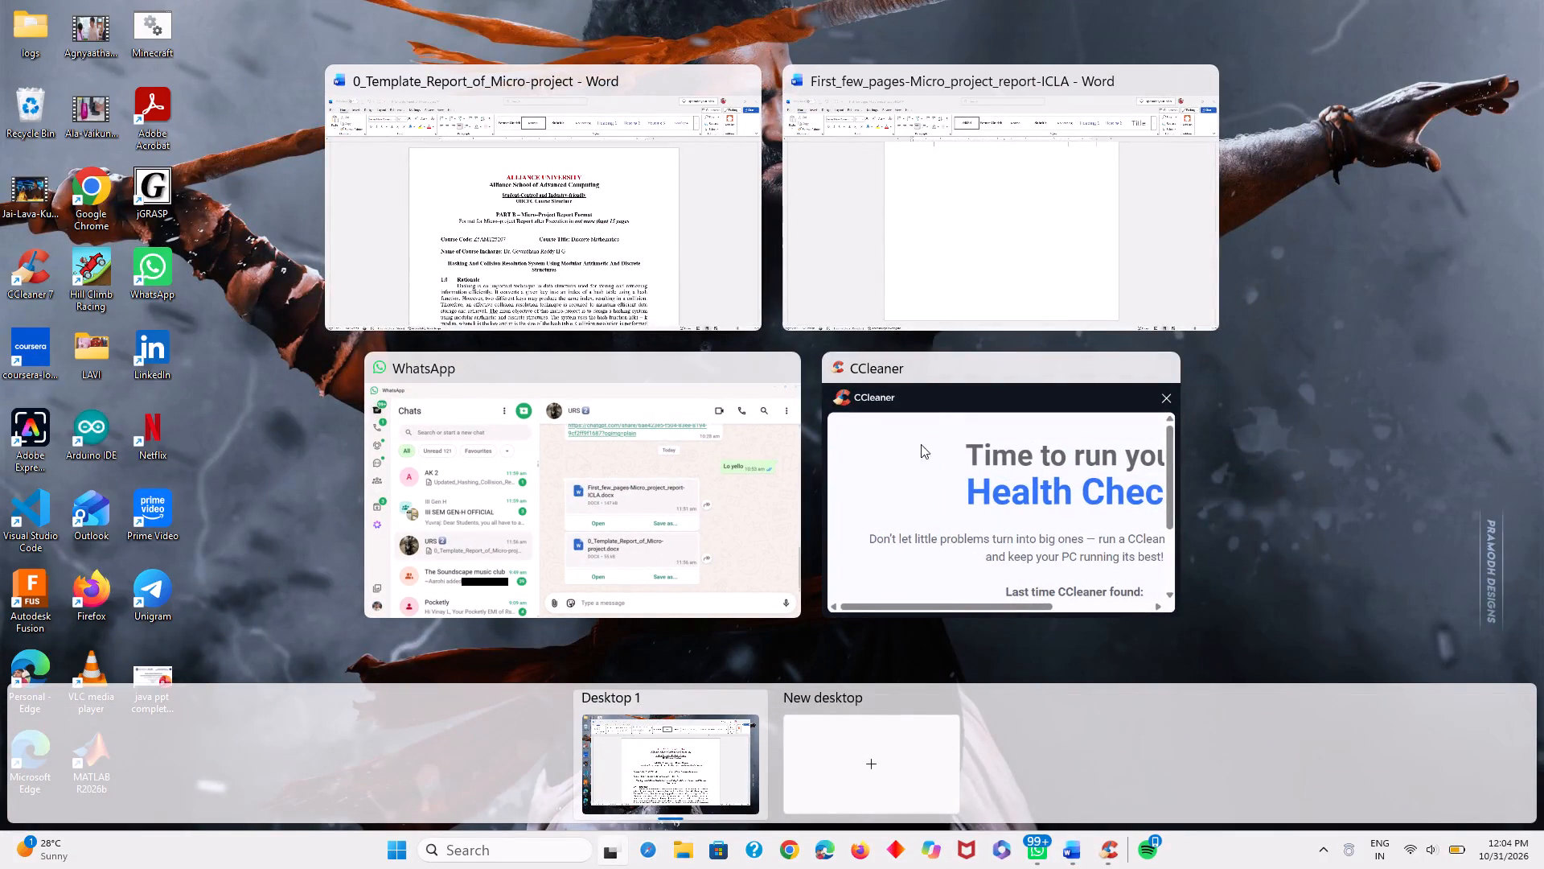
Close the CCleaner window from the overview of open windows.
{"action": "left_click", "coordinate": [1168, 365]}
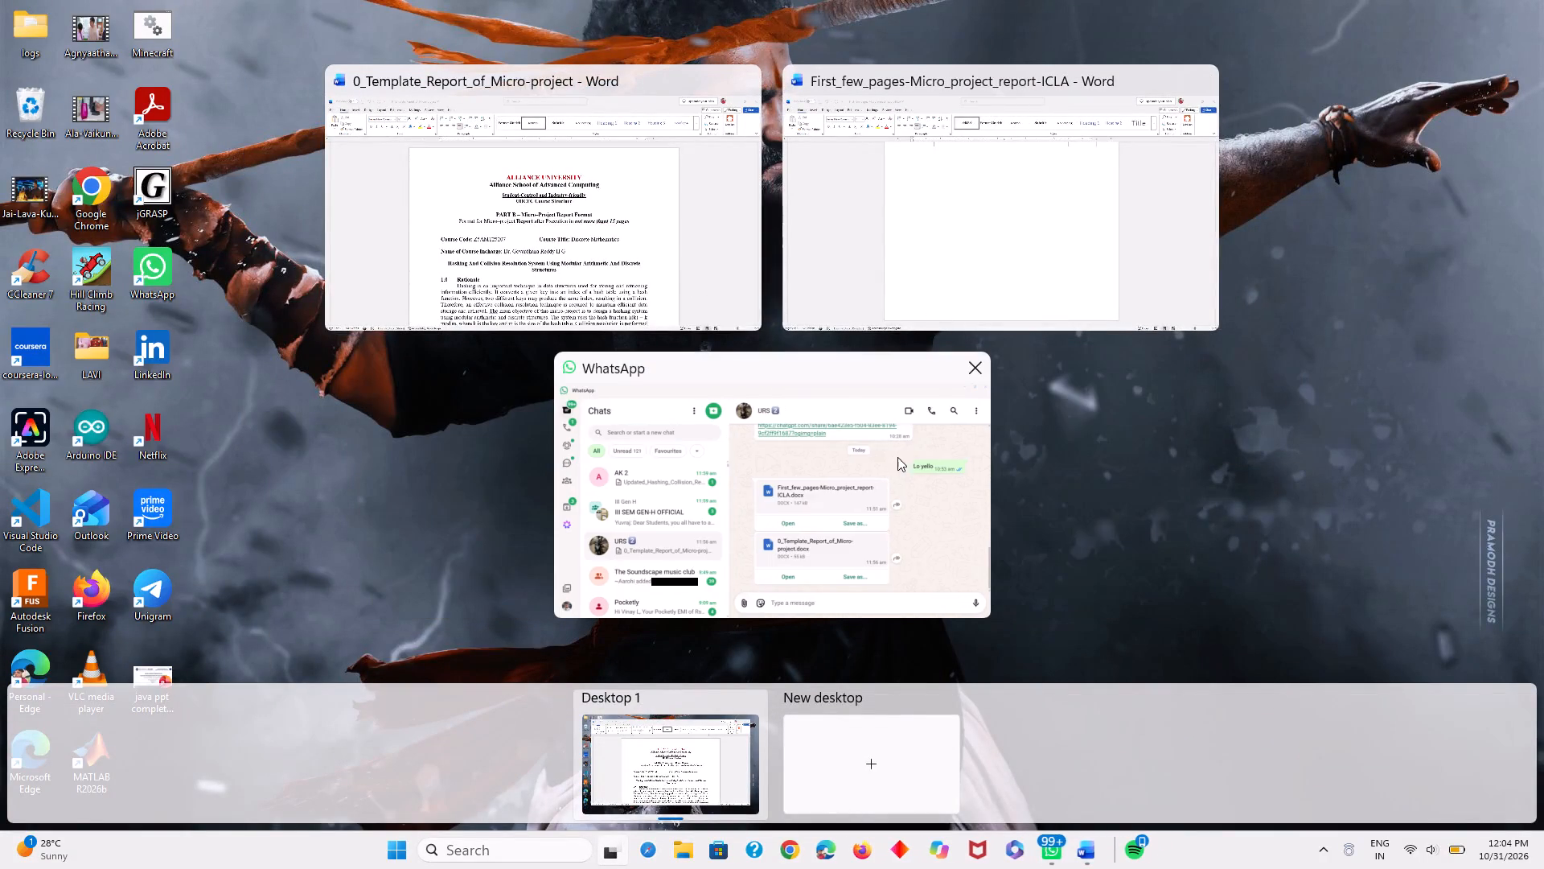
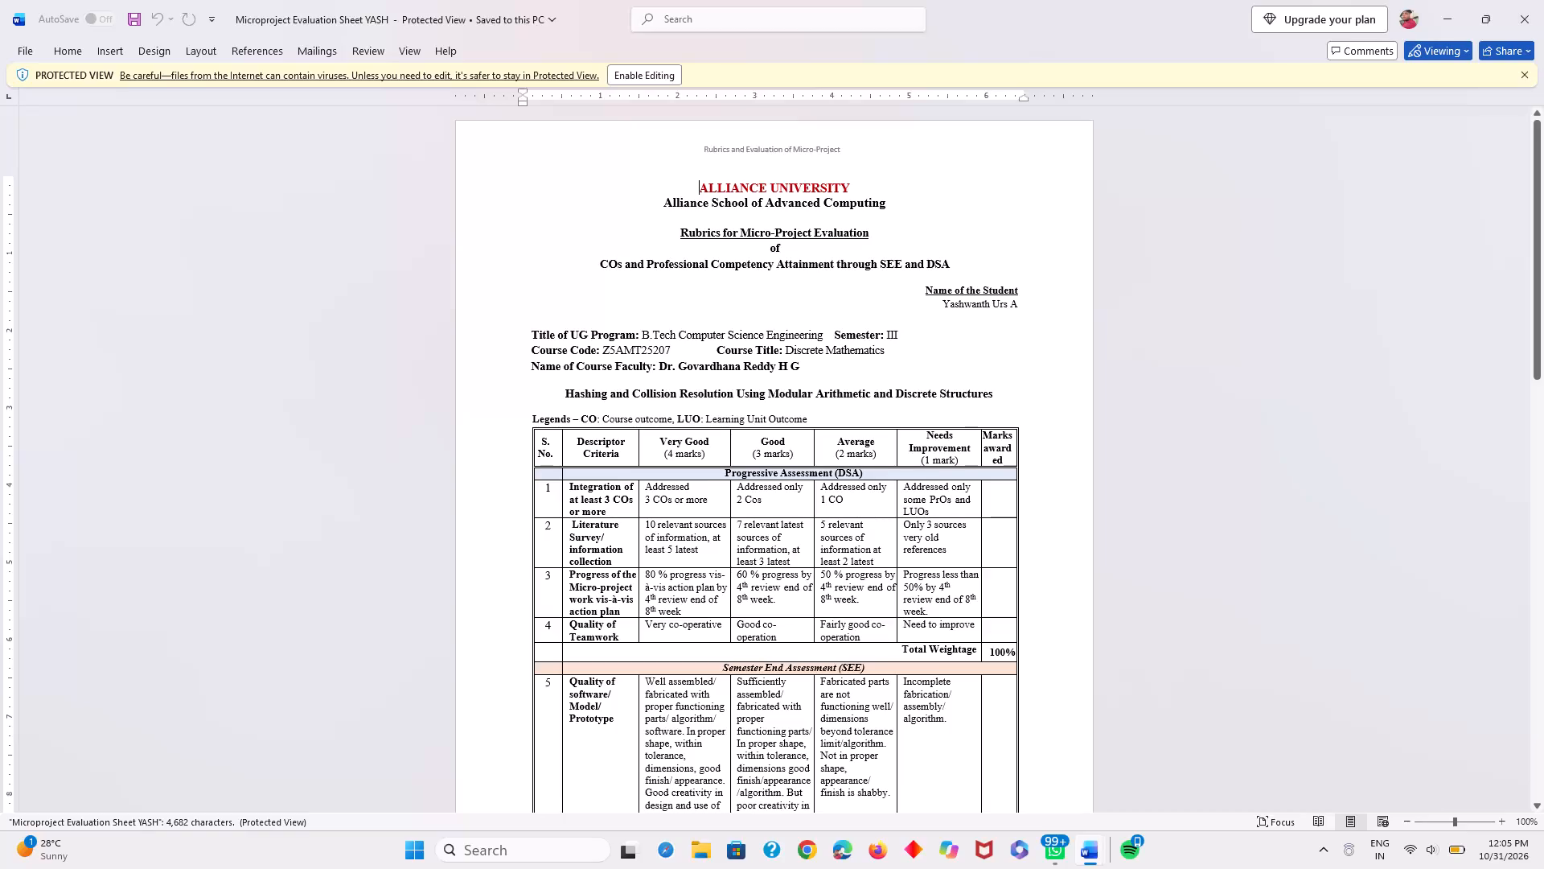
Take the Microproject Evaluation Sheet out of Protected View so it can be edited.
{"action": "left_click", "coordinate": [668, 76]}
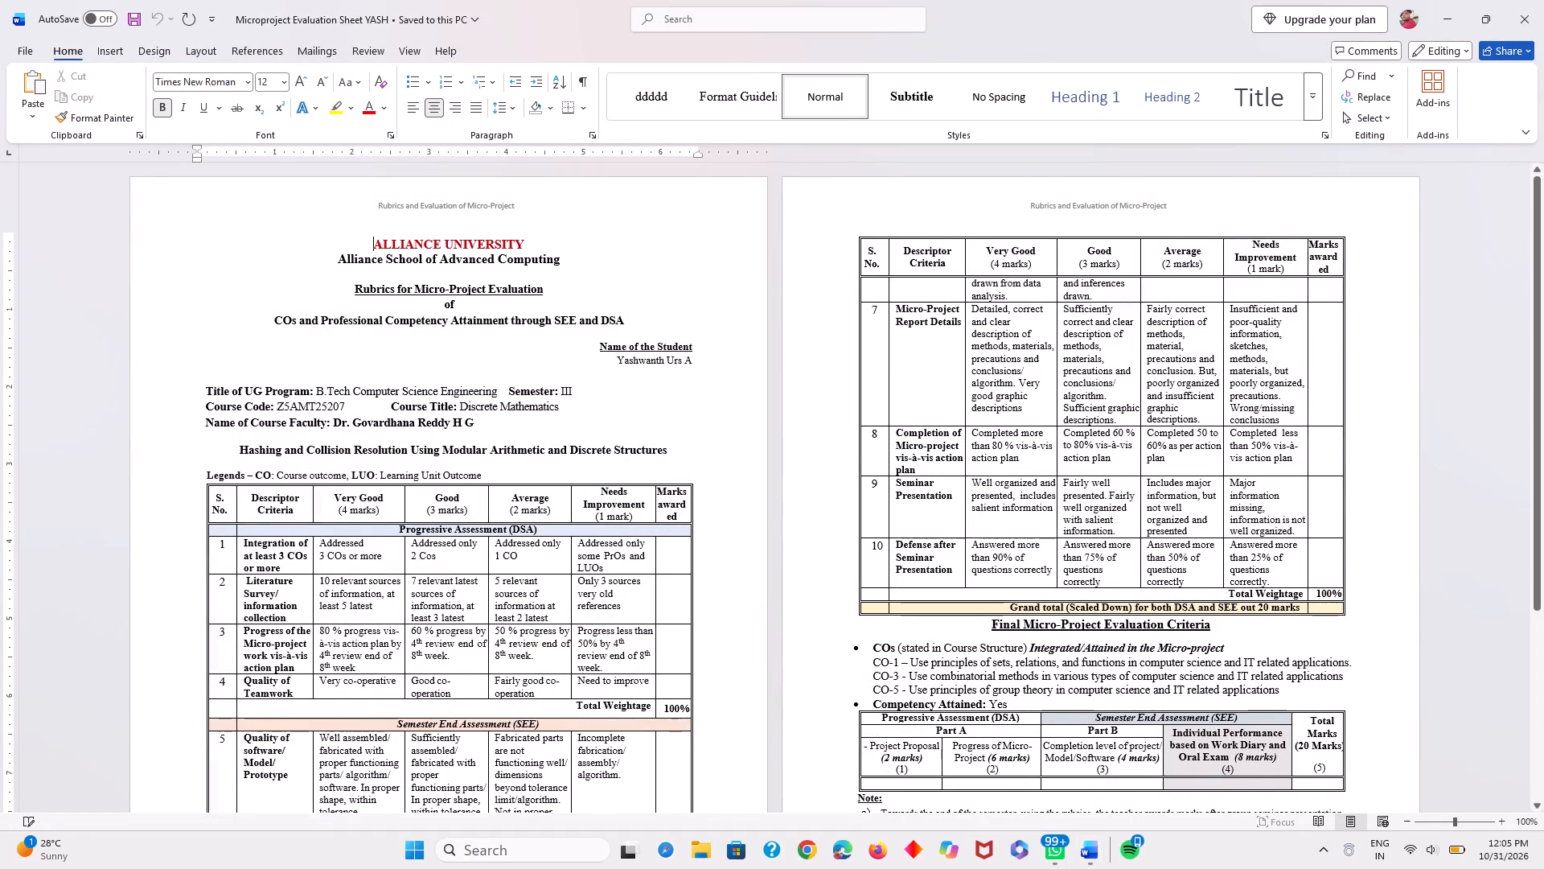
Review the evaluation sheet from the student and course details through the rubric tables, notes, comment and signature lines.
{"action": "scroll", "coordinate": [677, 284], "scroll_direction": "up", "scroll_amount": 3, "text": "ctrl"}
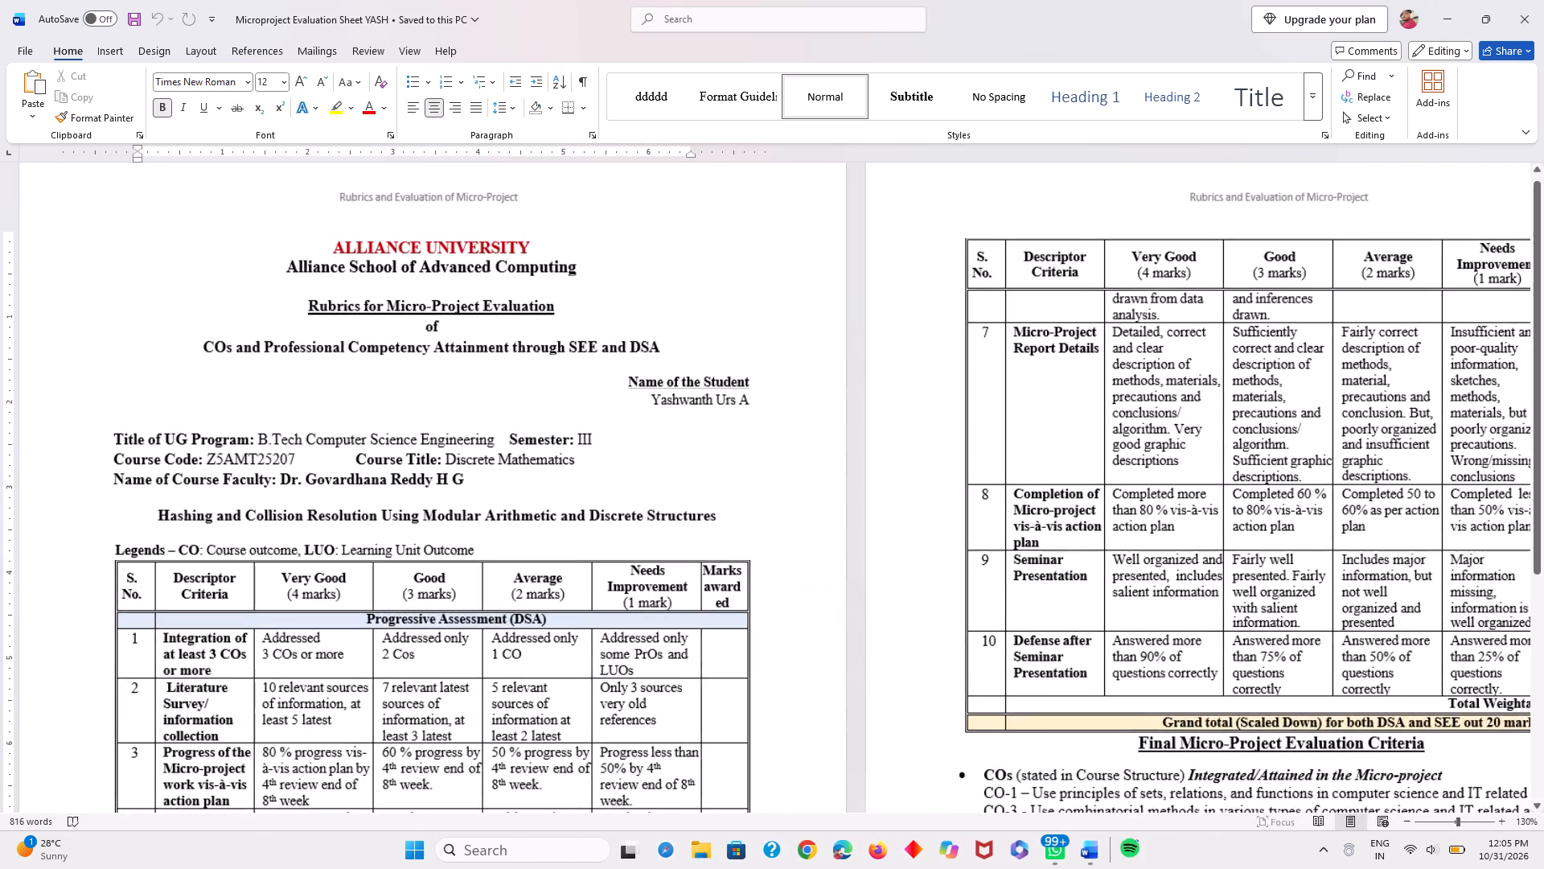
{"action": "scroll", "coordinate": [677, 284], "scroll_direction": "up", "scroll_amount": 1, "text": "ctrl"}
{"action": "scroll", "coordinate": [1254, 389], "scroll_direction": "up", "scroll_amount": 1}
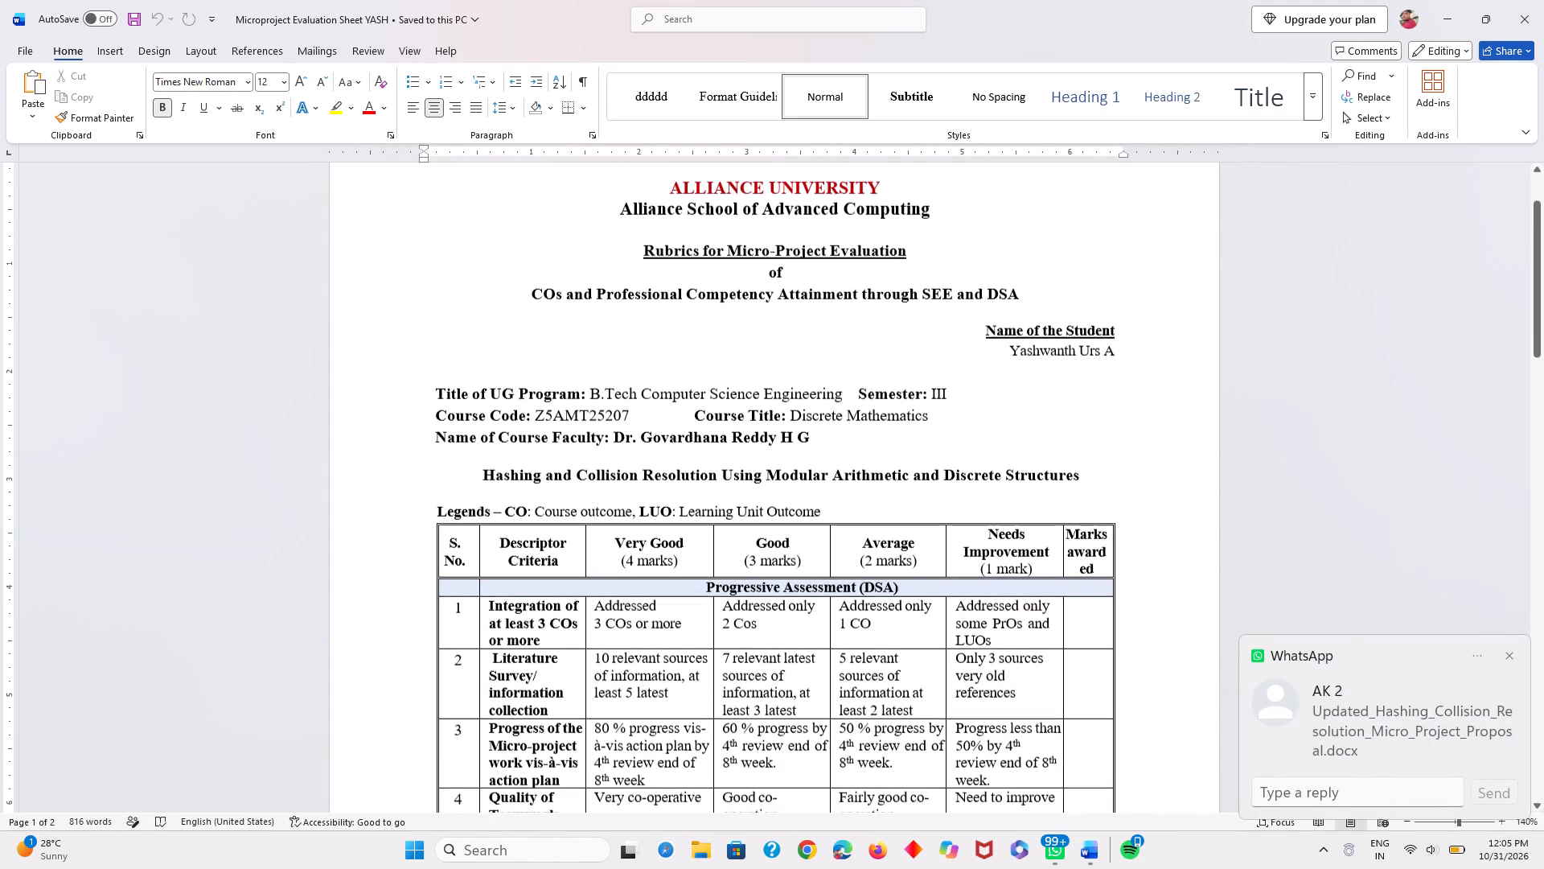
{"action": "scroll", "coordinate": [1254, 389], "scroll_direction": "up", "scroll_amount": 1}
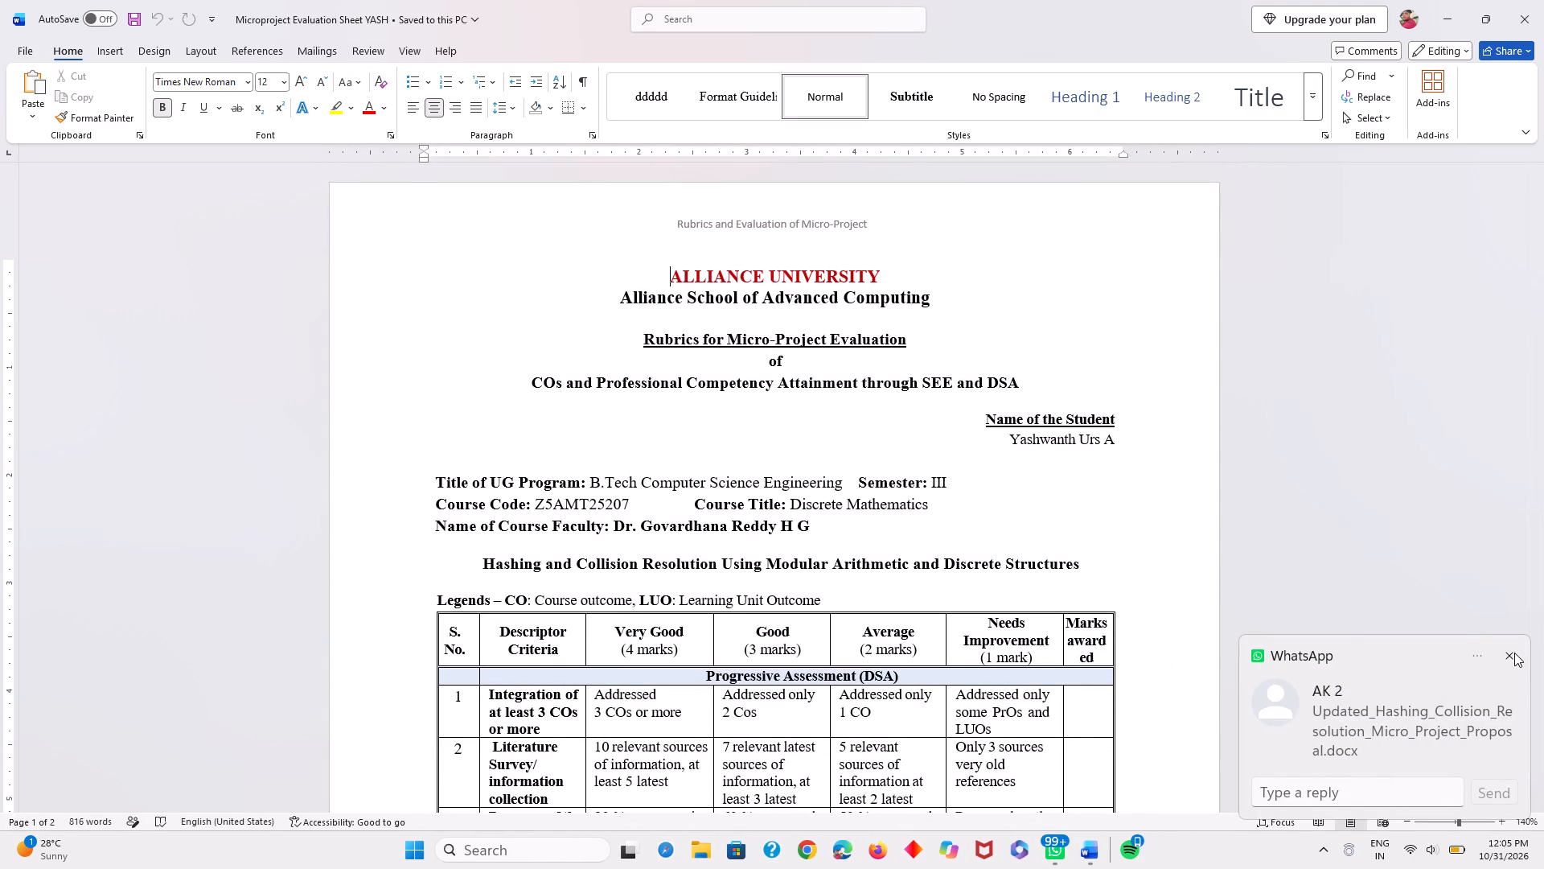
{"action": "left_click", "coordinate": [1514, 653]}
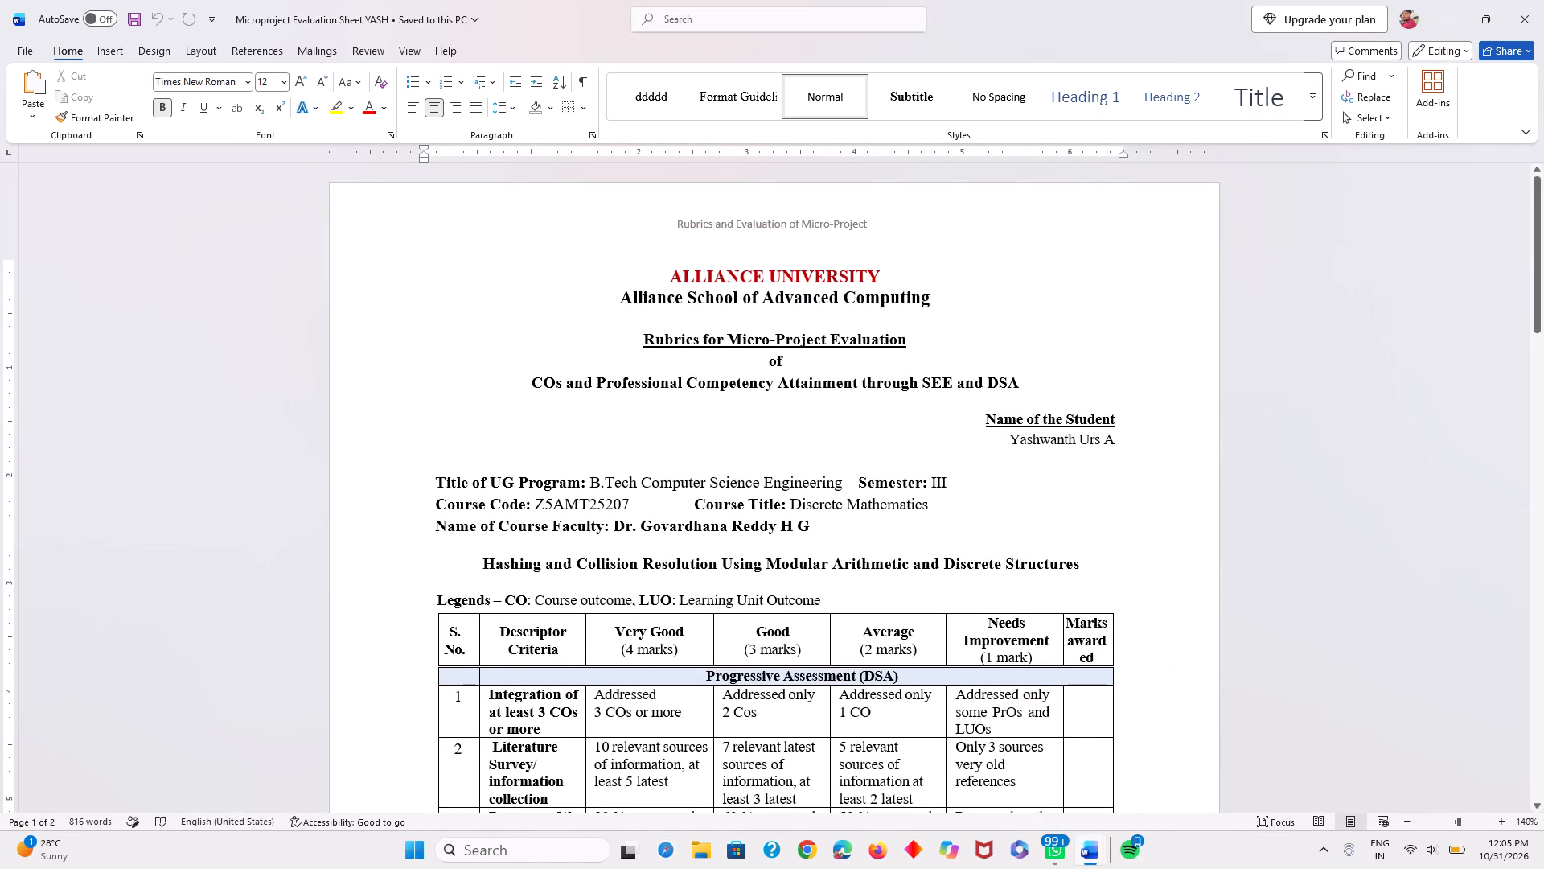
{"action": "scroll", "coordinate": [1196, 385], "scroll_direction": "down", "scroll_amount": 1}
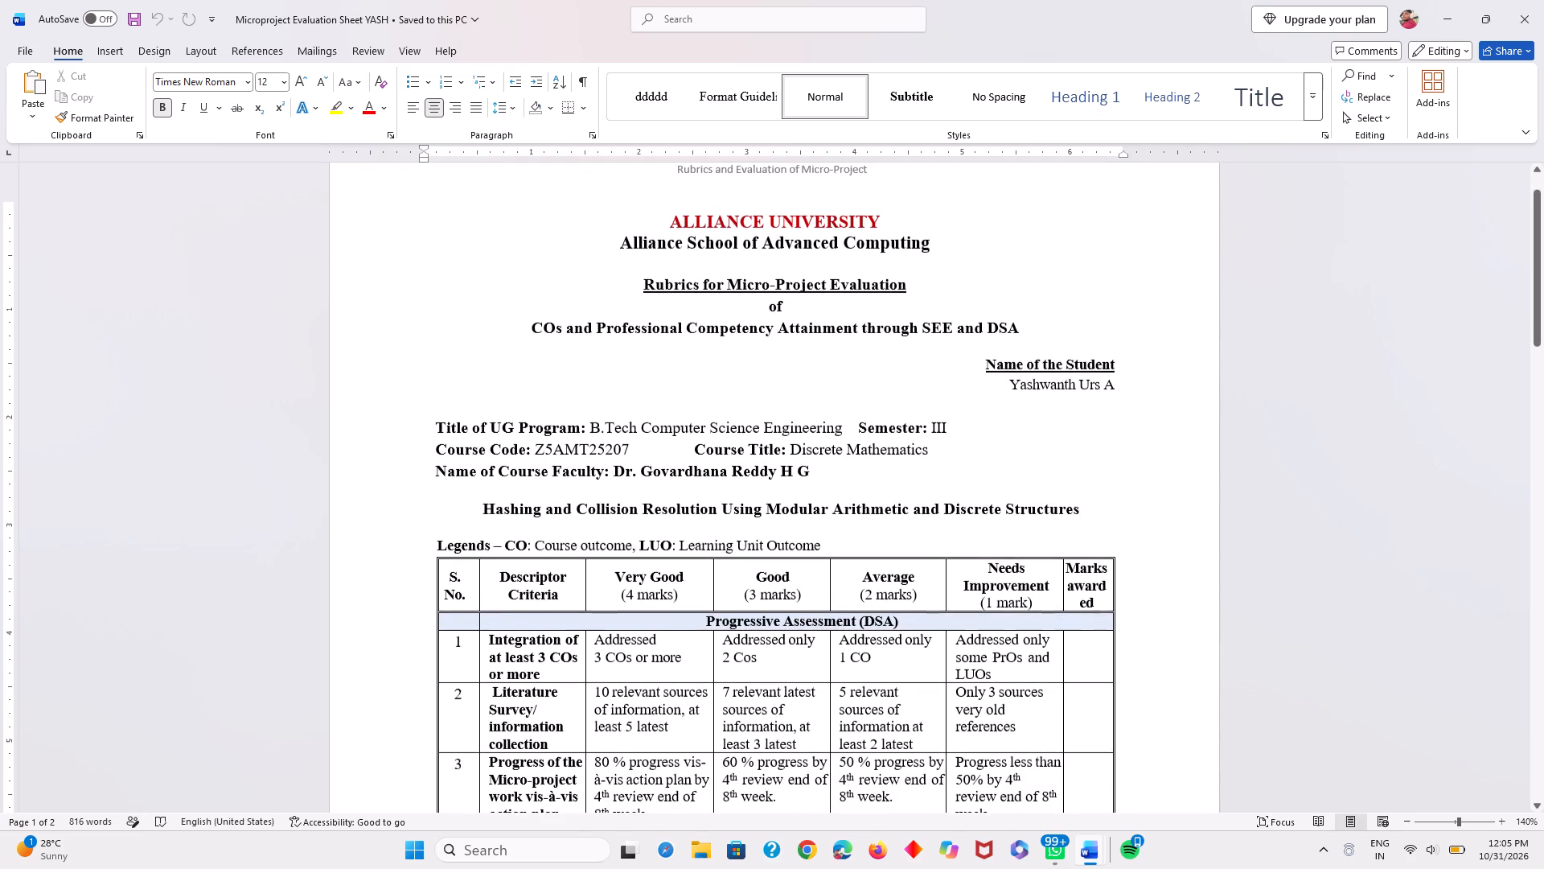
{"action": "scroll", "coordinate": [1196, 385], "scroll_direction": "down", "scroll_amount": 1}
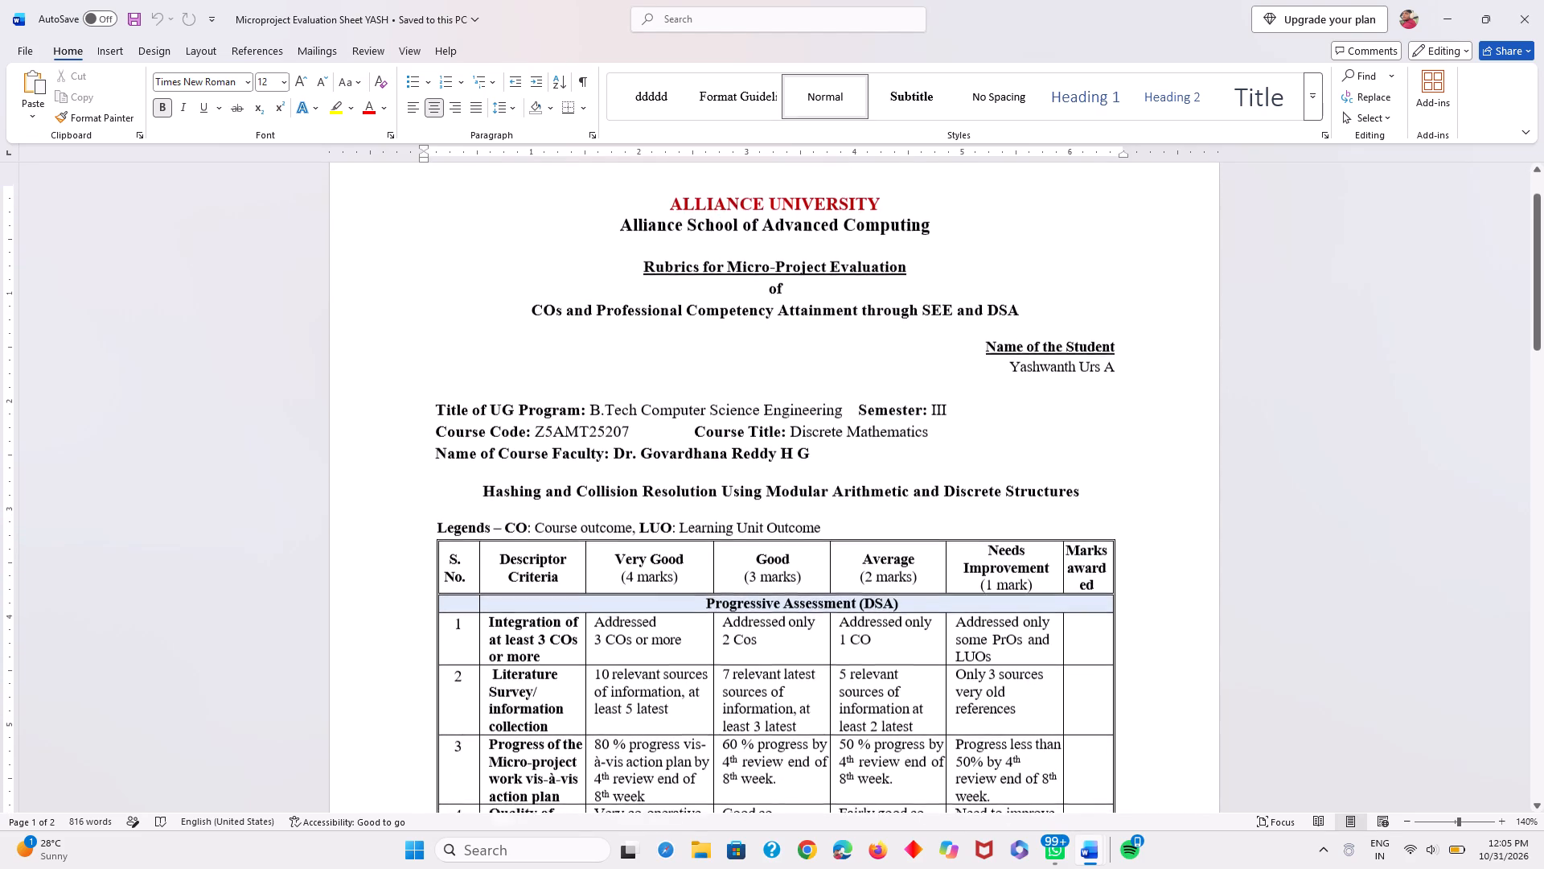
{"action": "scroll", "coordinate": [1196, 385], "scroll_direction": "down", "scroll_amount": 2}
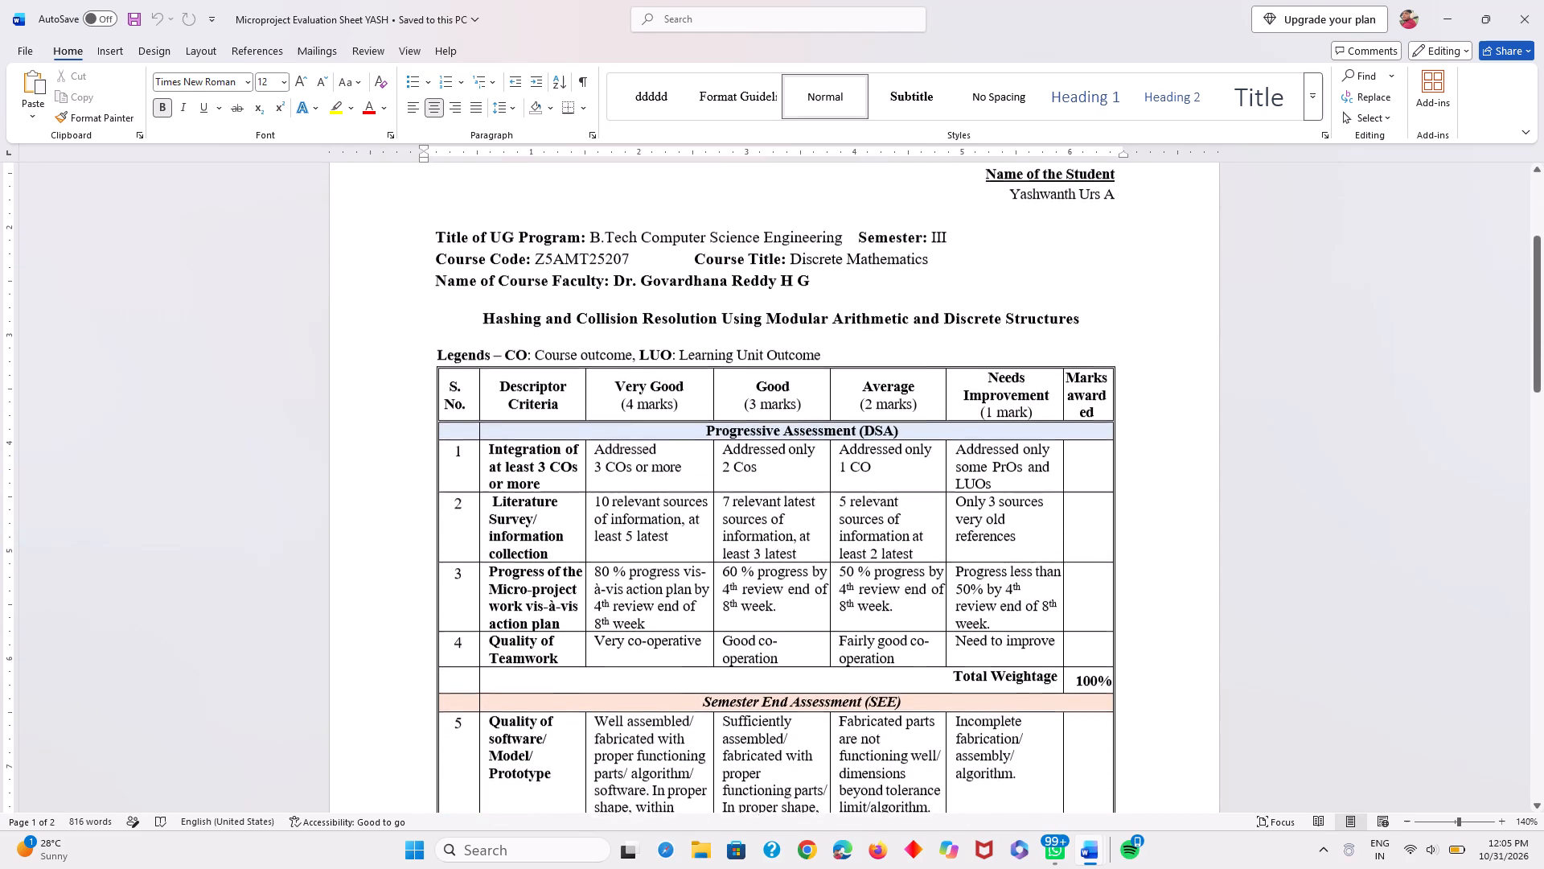
{"action": "scroll", "coordinate": [1196, 385], "scroll_direction": "down", "scroll_amount": 2}
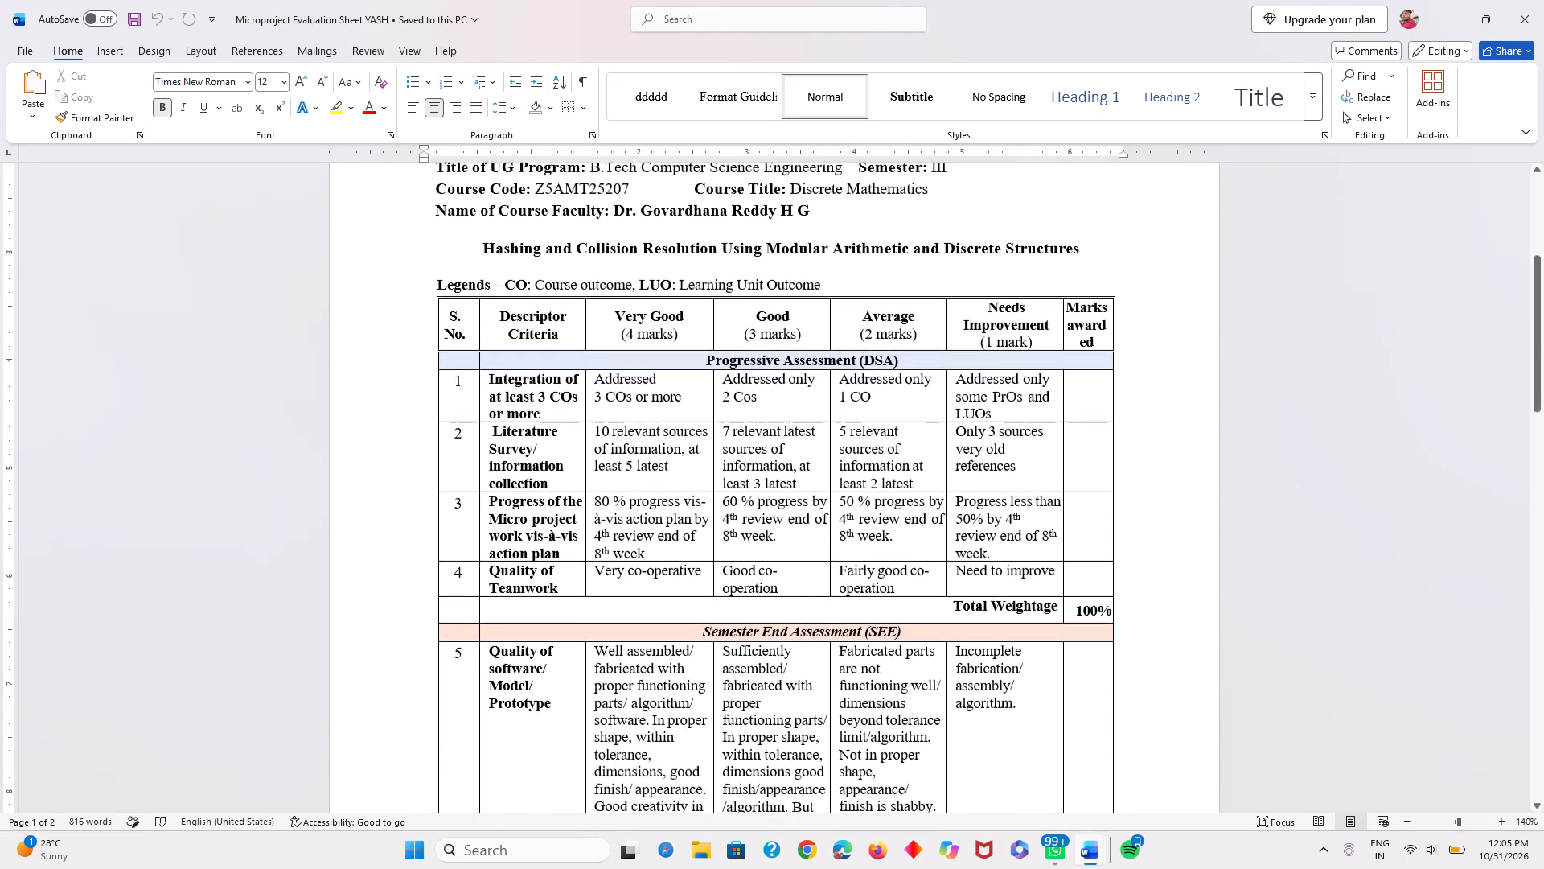
{"action": "scroll", "coordinate": [1196, 385], "scroll_direction": "down", "scroll_amount": 2}
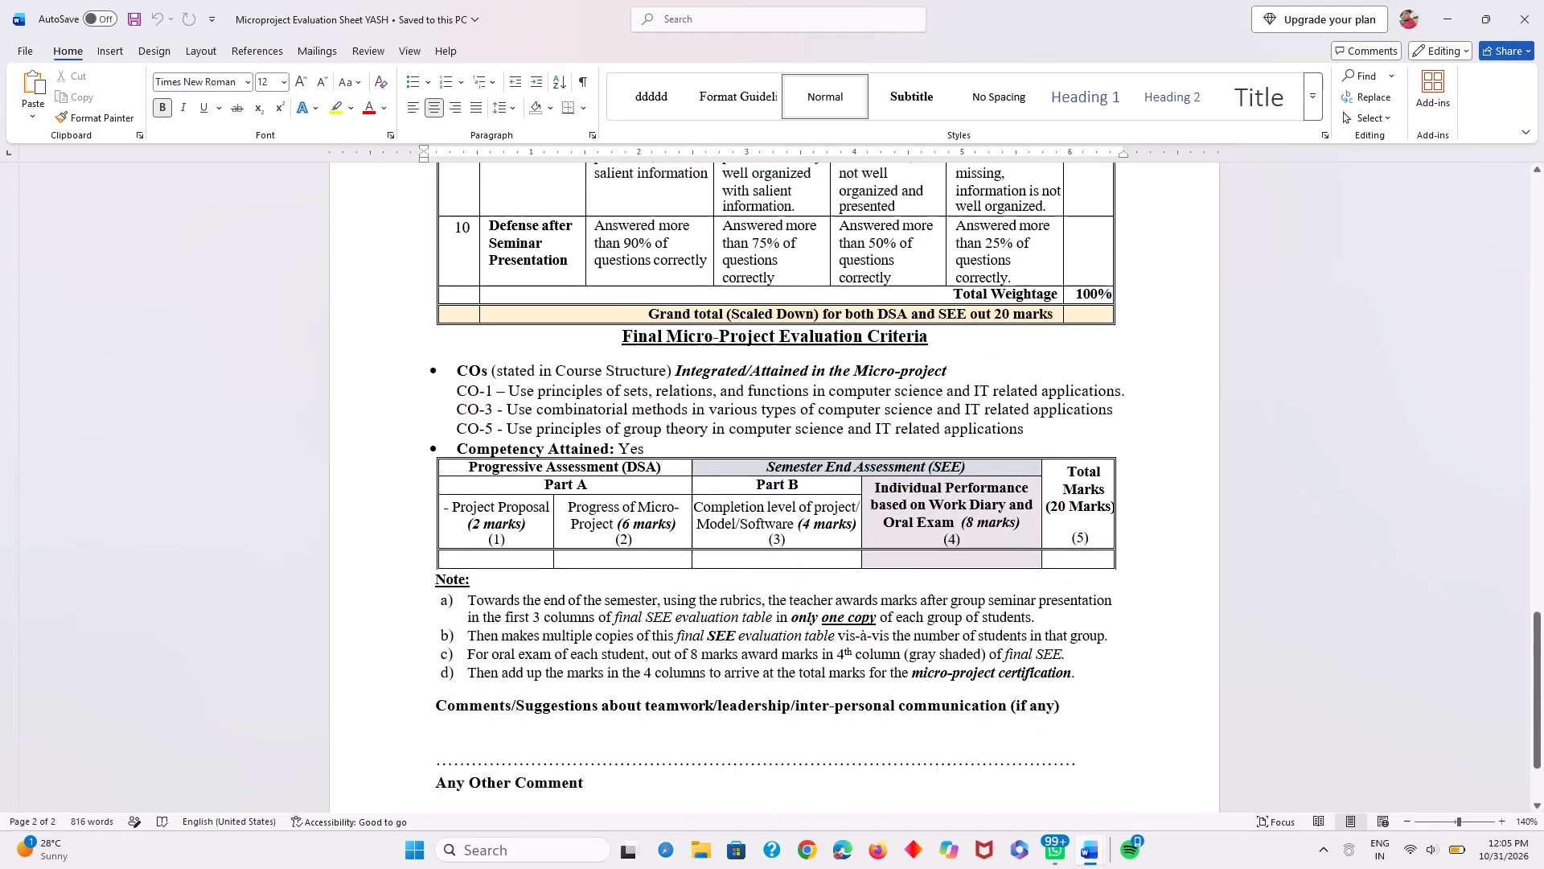
{"action": "scroll", "coordinate": [1196, 385], "scroll_direction": "down", "scroll_amount": 4}
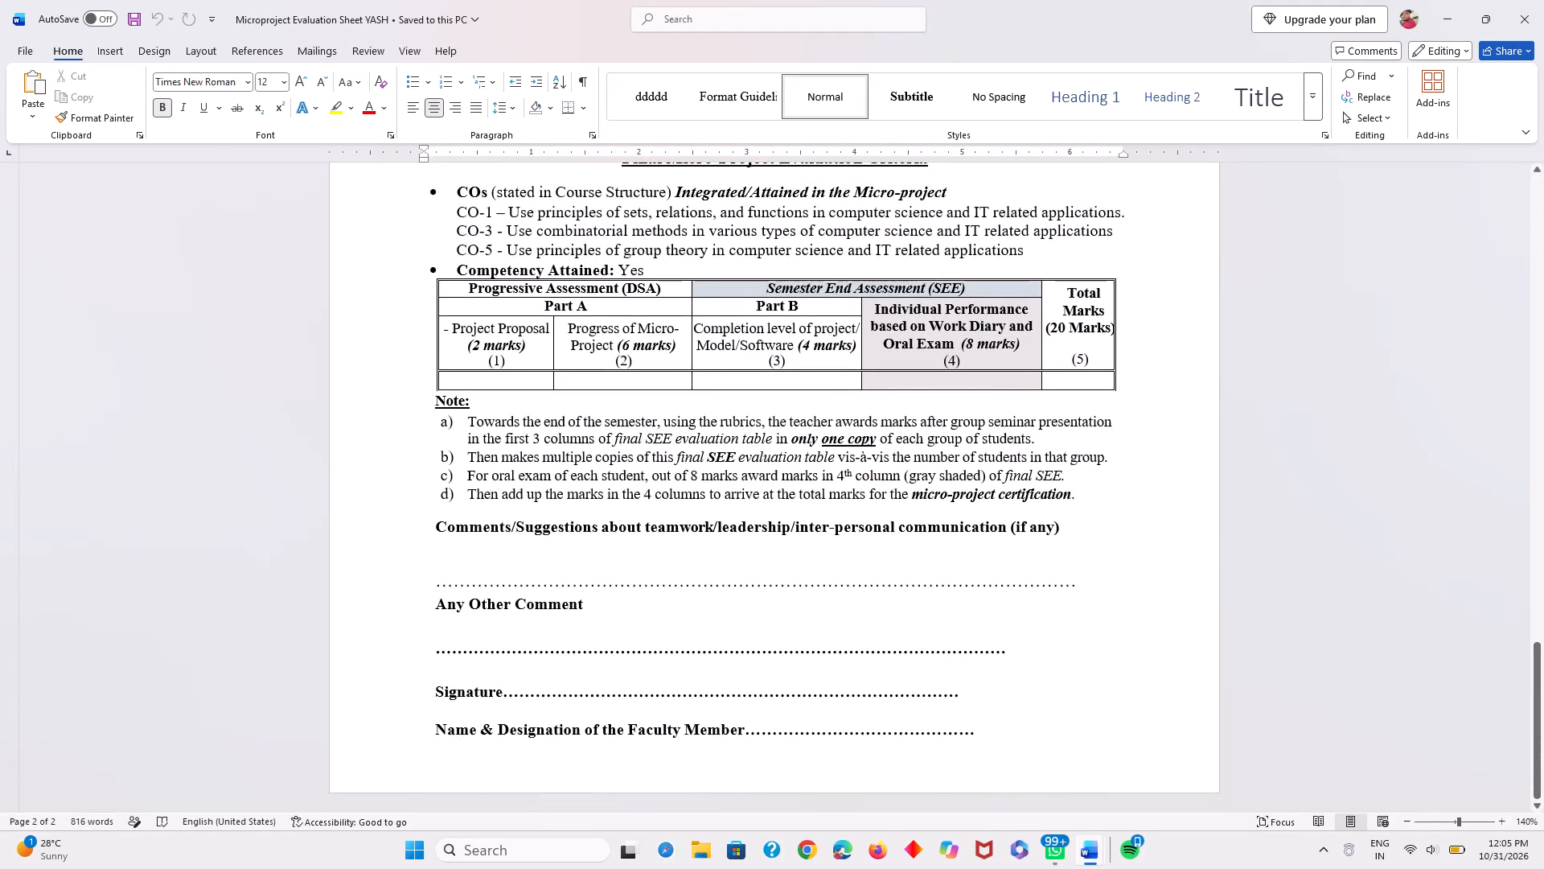
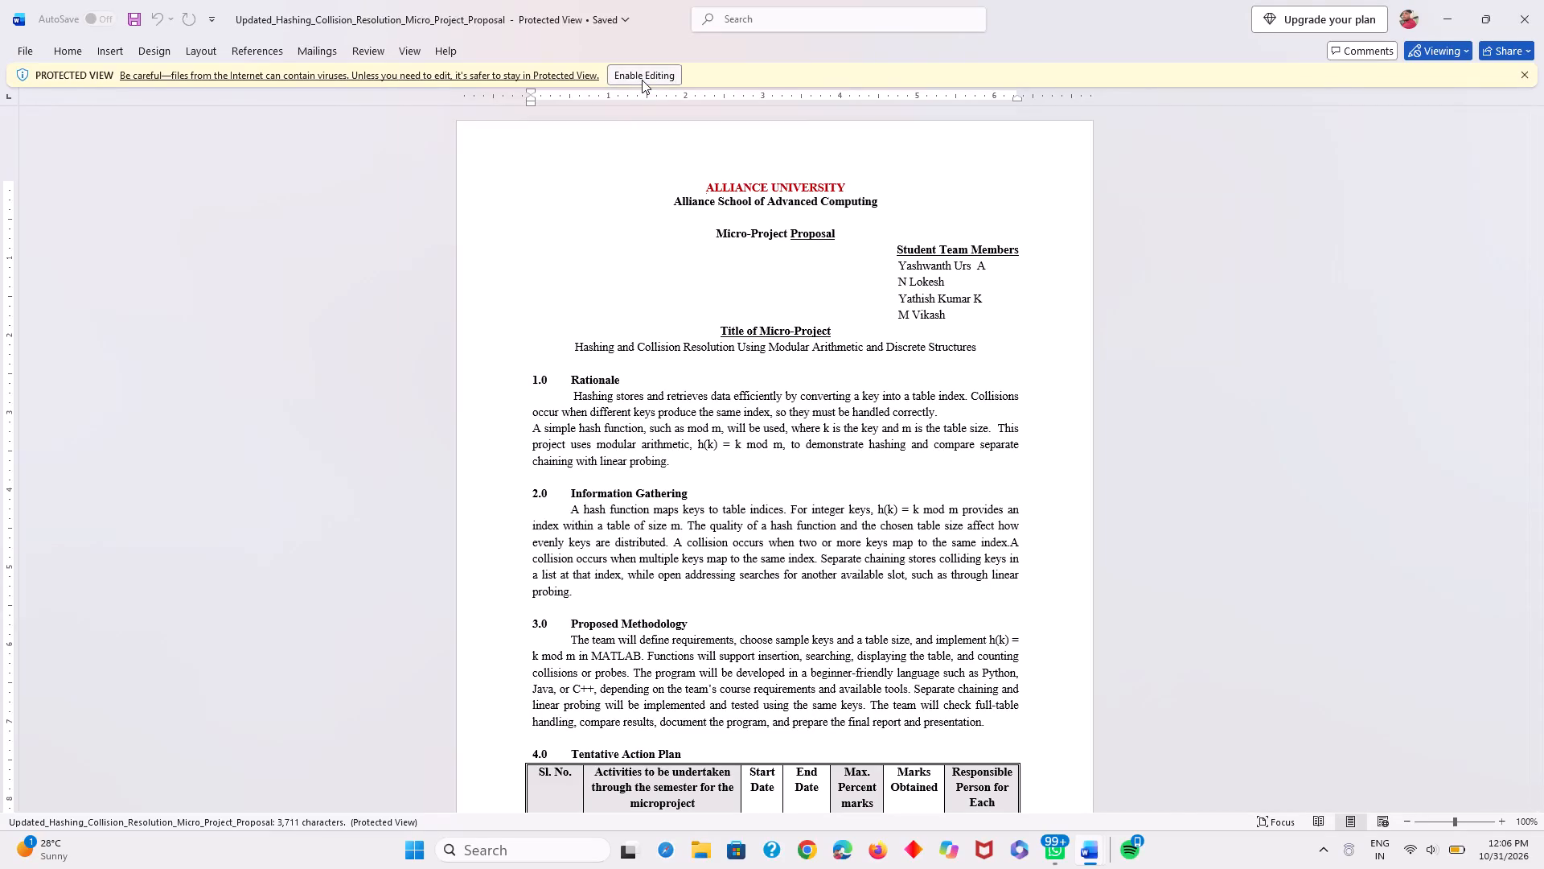
Enable editing of the protected micro-project proposal document.
{"action": "left_click", "coordinate": [642, 78]}
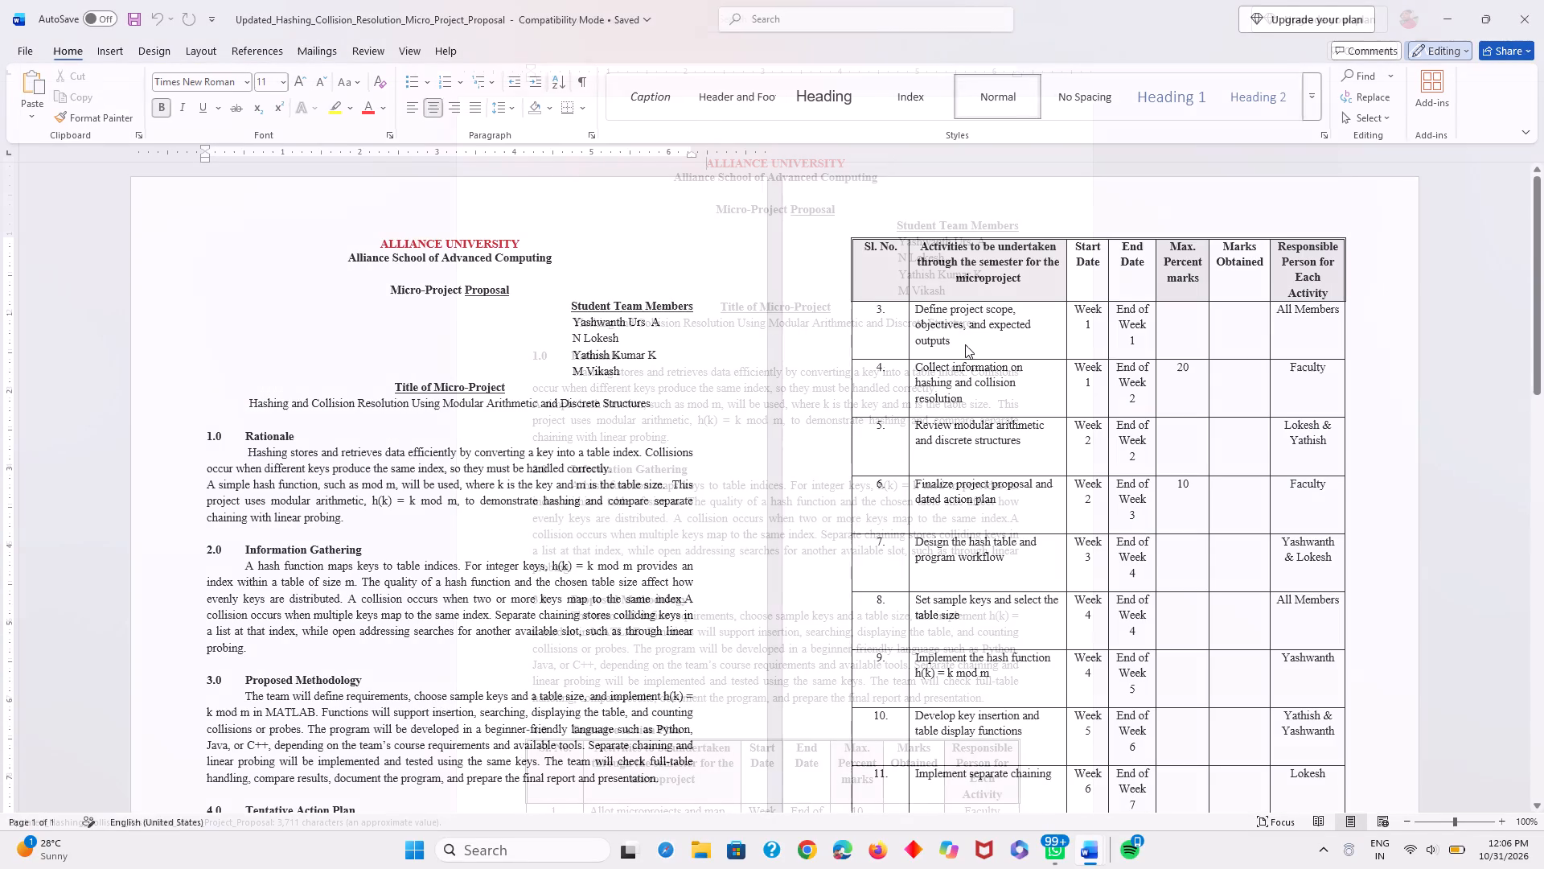
Resolve the proofing flag on the extra space in the first name listed under Student Team Members.
{"action": "scroll", "coordinate": [630, 377], "scroll_direction": "up", "scroll_amount": 2, "text": "ctrl"}
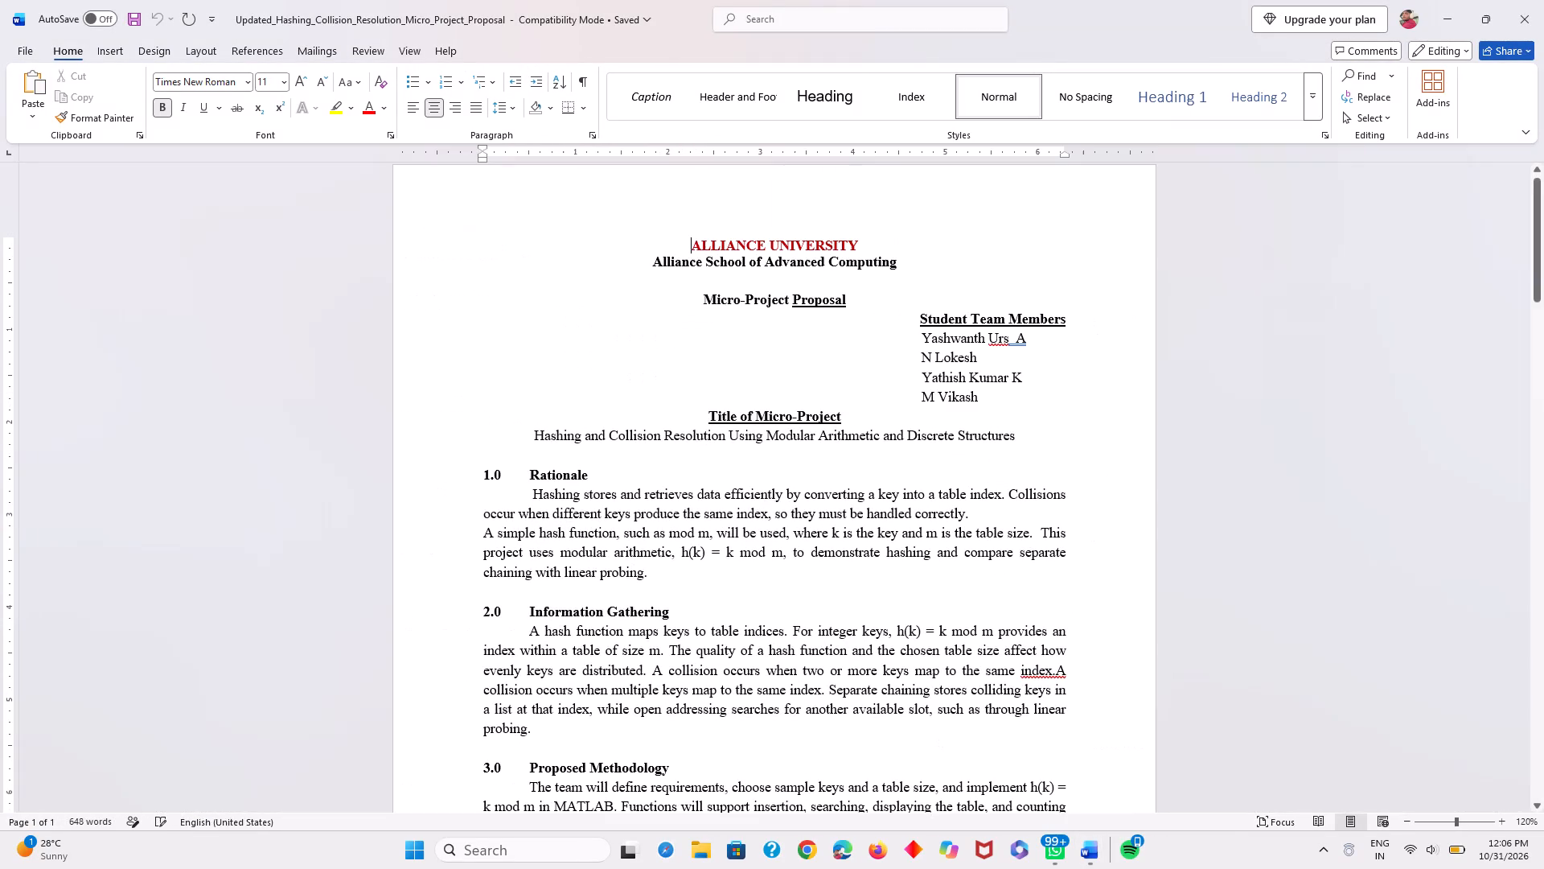
{"action": "scroll", "coordinate": [1228, 417], "scroll_direction": "down", "scroll_amount": 1}
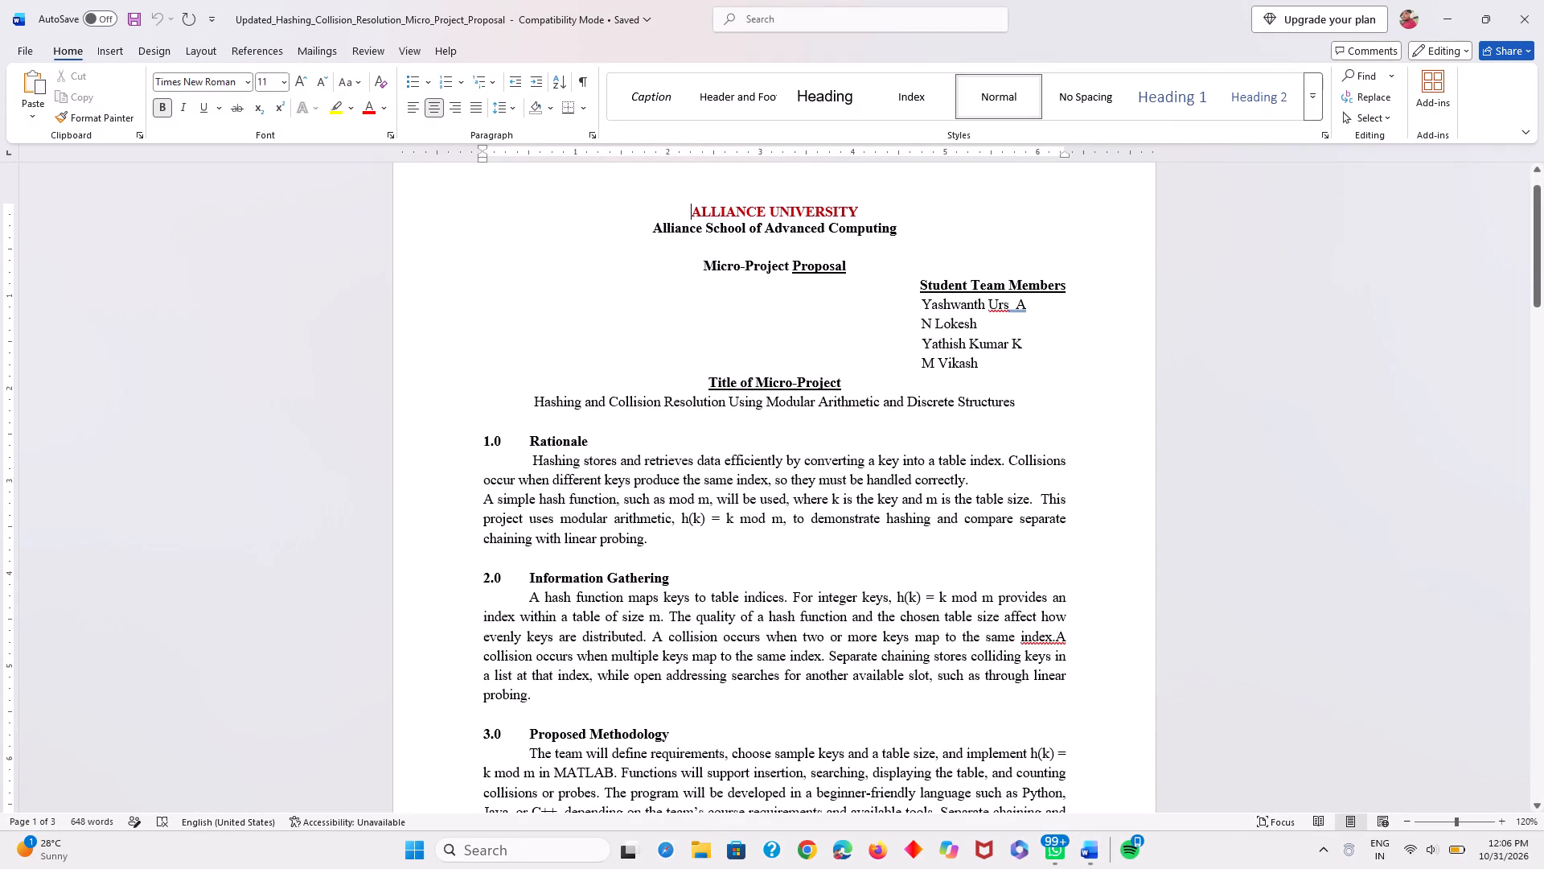
{"action": "right_click", "coordinate": [1011, 307]}
{"action": "left_click", "coordinate": [947, 359]}
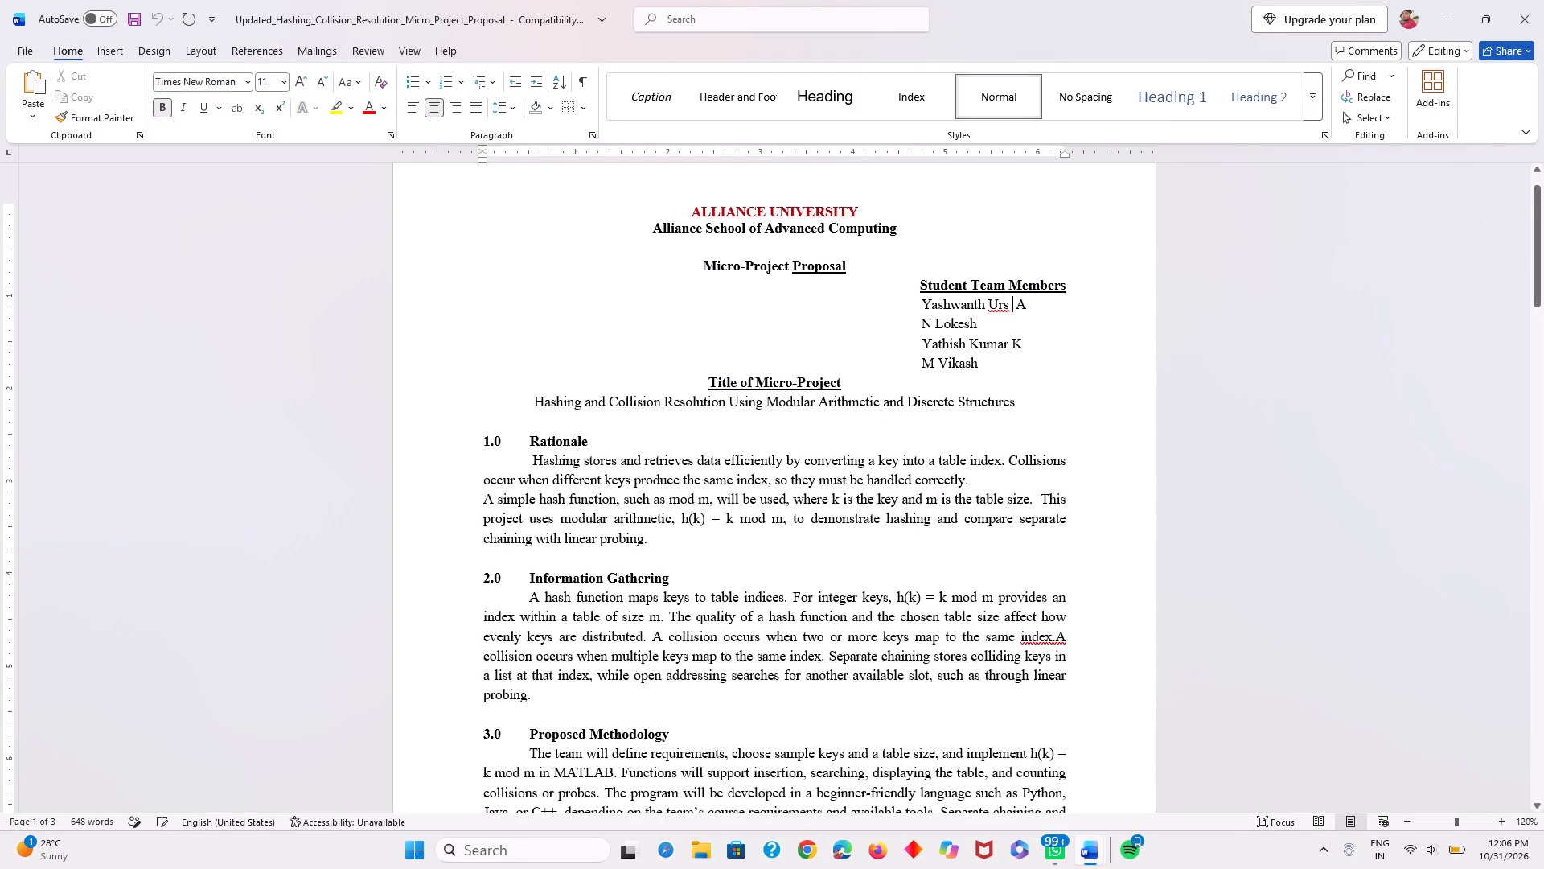
Ignore the spelling flag in the first student team member's name and delete the extra space before the final initial.
{"action": "right_click", "coordinate": [996, 312]}
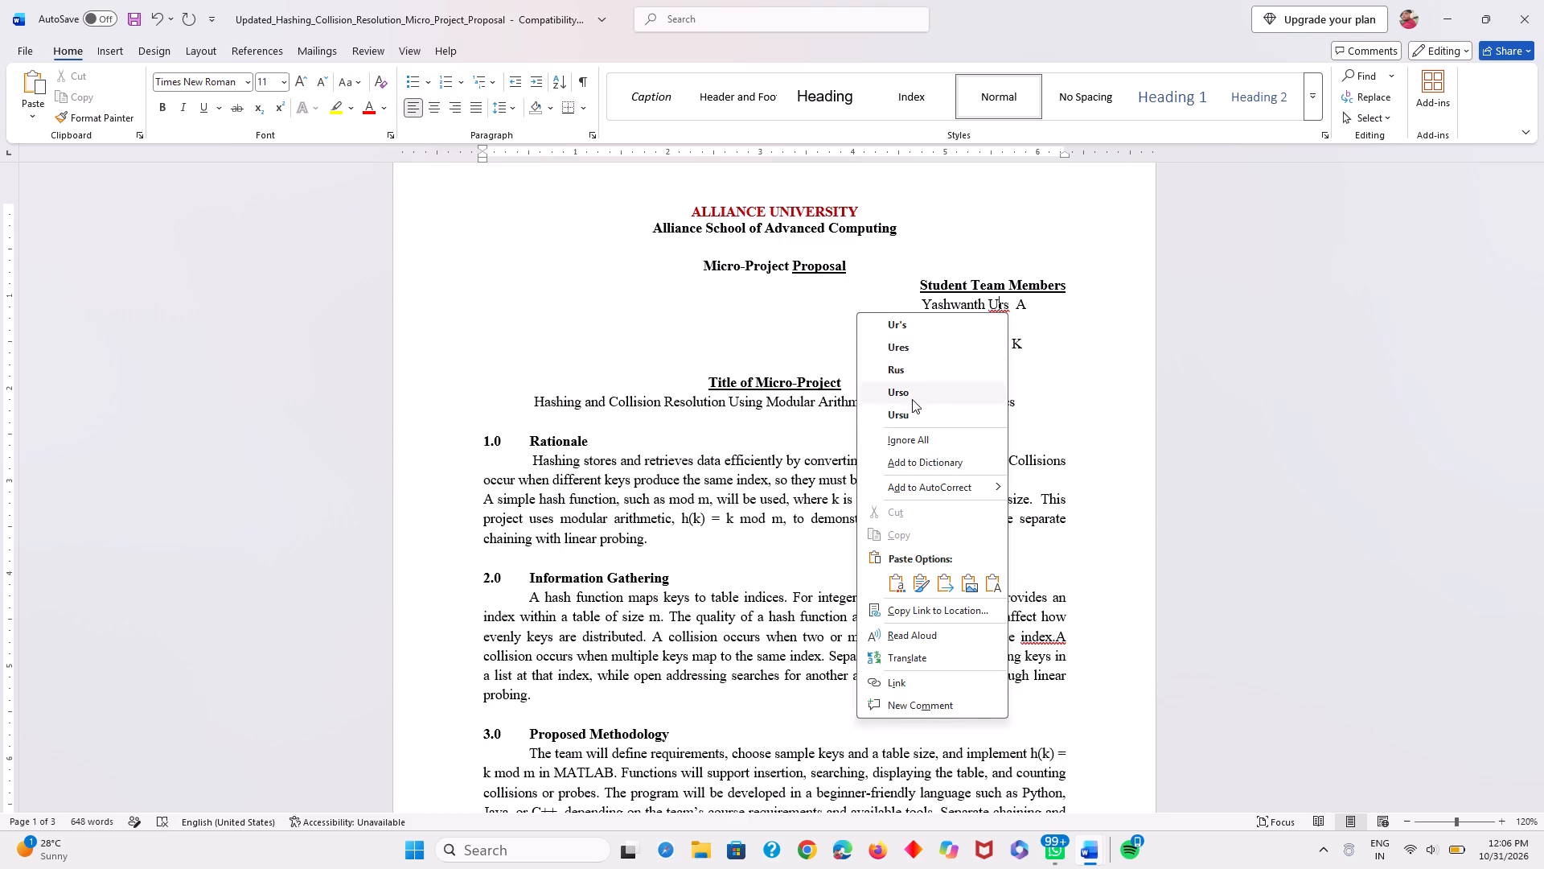
{"action": "left_click", "coordinate": [910, 431]}
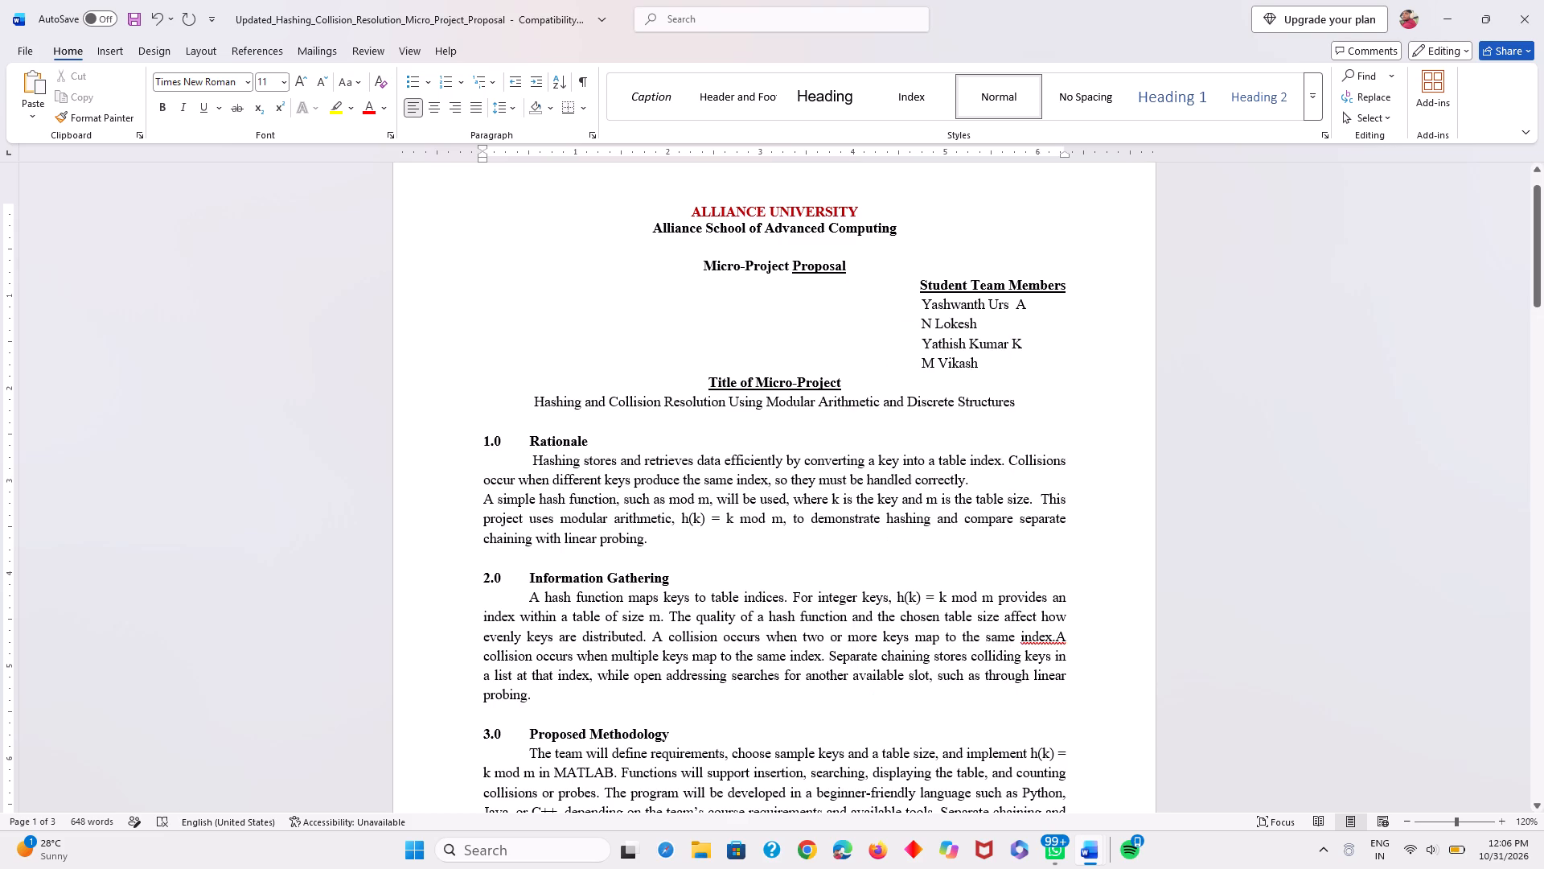
{"action": "key", "text": "Right"}
{"action": "key", "text": "Right"}
{"action": "key", "text": "BackSpace"}
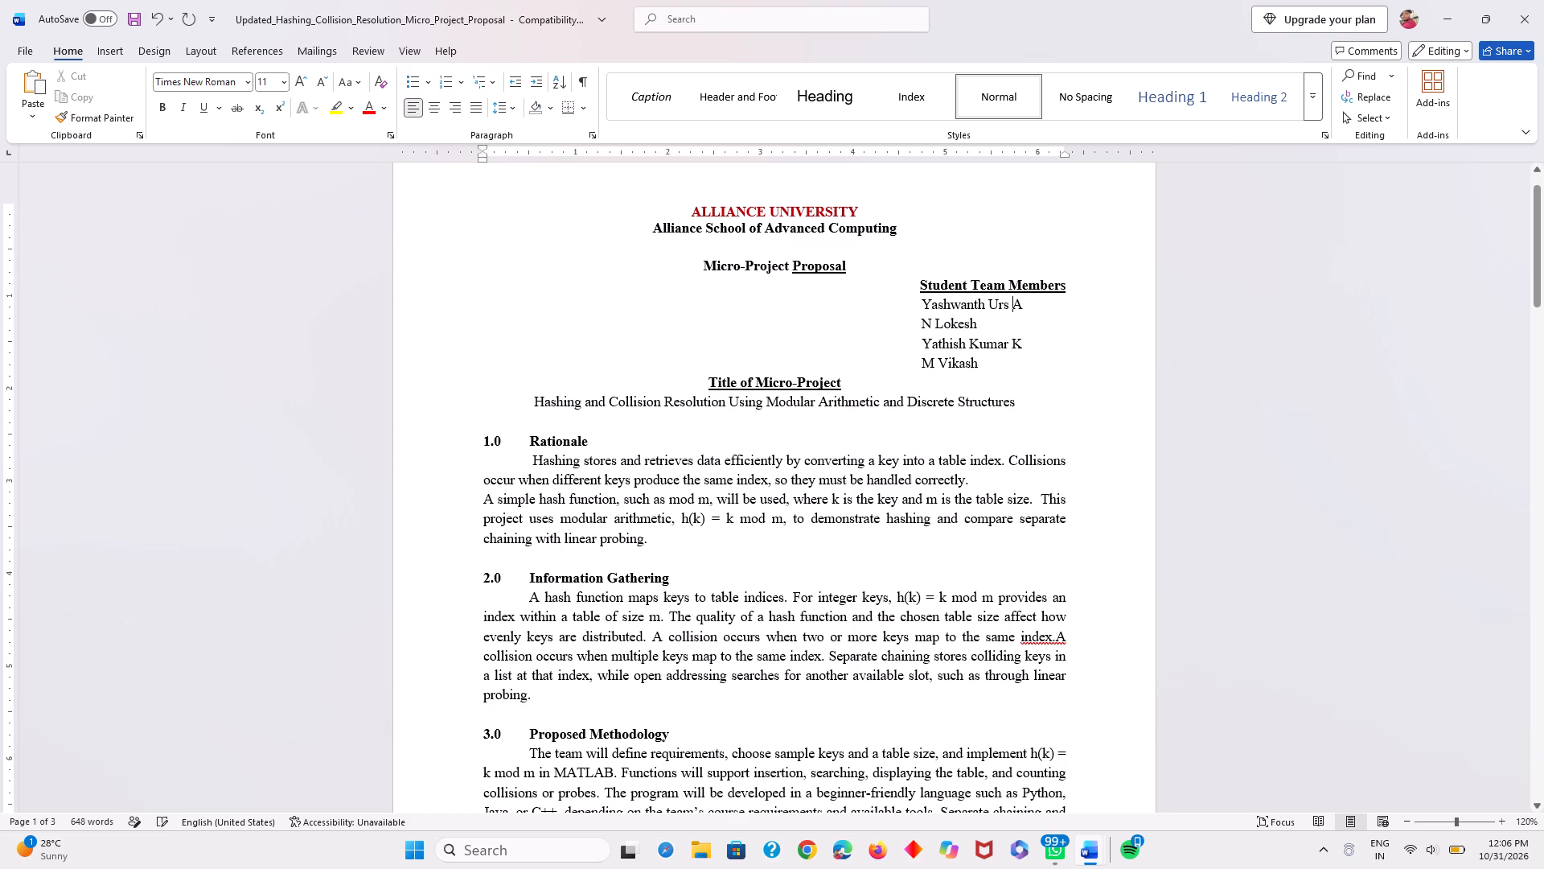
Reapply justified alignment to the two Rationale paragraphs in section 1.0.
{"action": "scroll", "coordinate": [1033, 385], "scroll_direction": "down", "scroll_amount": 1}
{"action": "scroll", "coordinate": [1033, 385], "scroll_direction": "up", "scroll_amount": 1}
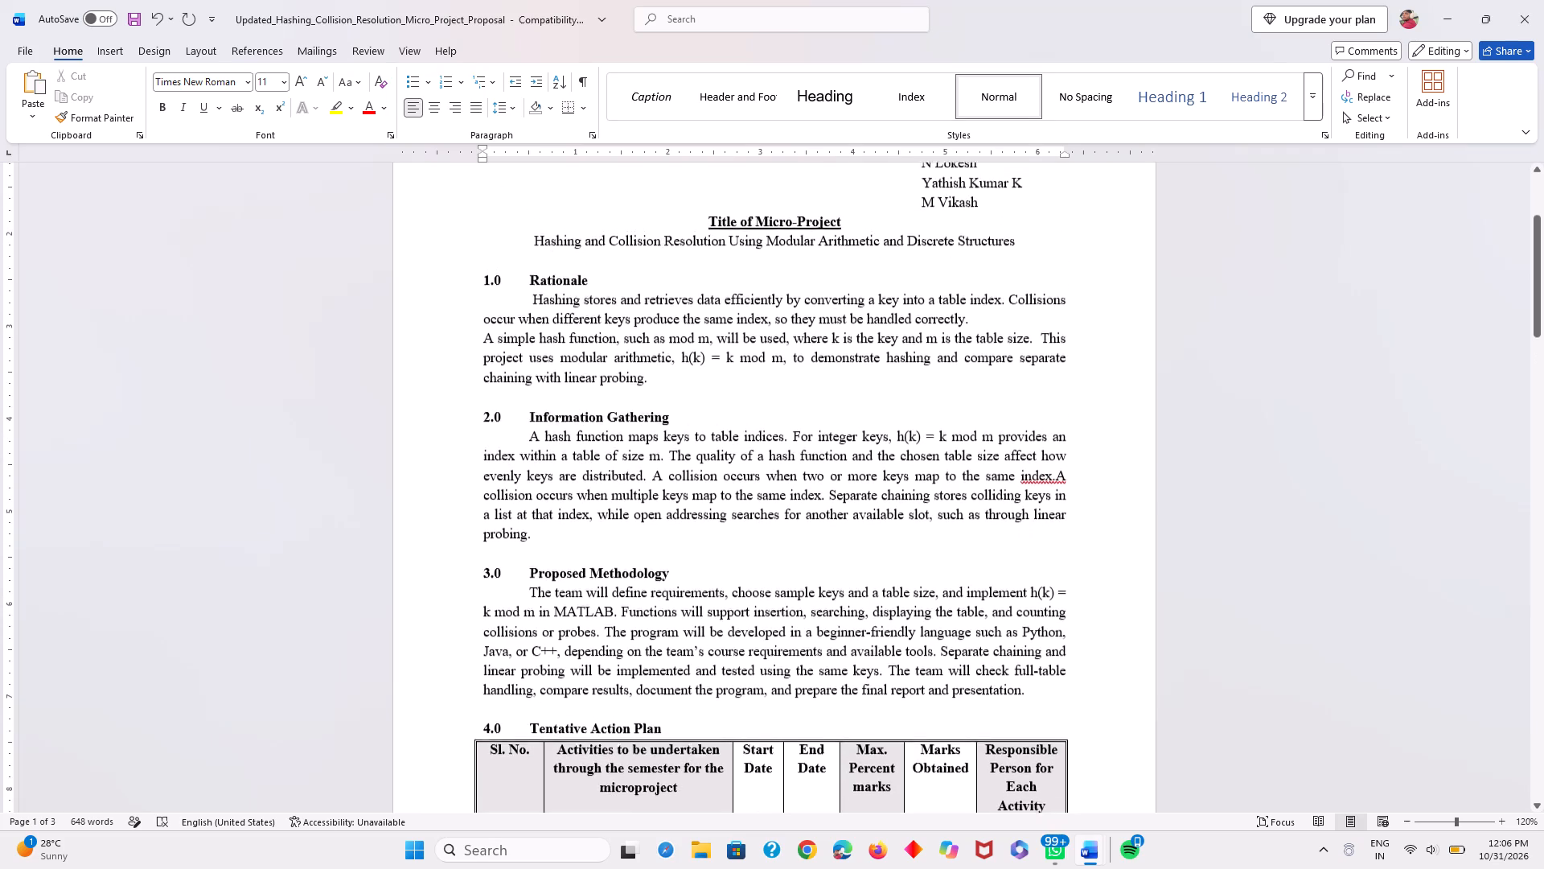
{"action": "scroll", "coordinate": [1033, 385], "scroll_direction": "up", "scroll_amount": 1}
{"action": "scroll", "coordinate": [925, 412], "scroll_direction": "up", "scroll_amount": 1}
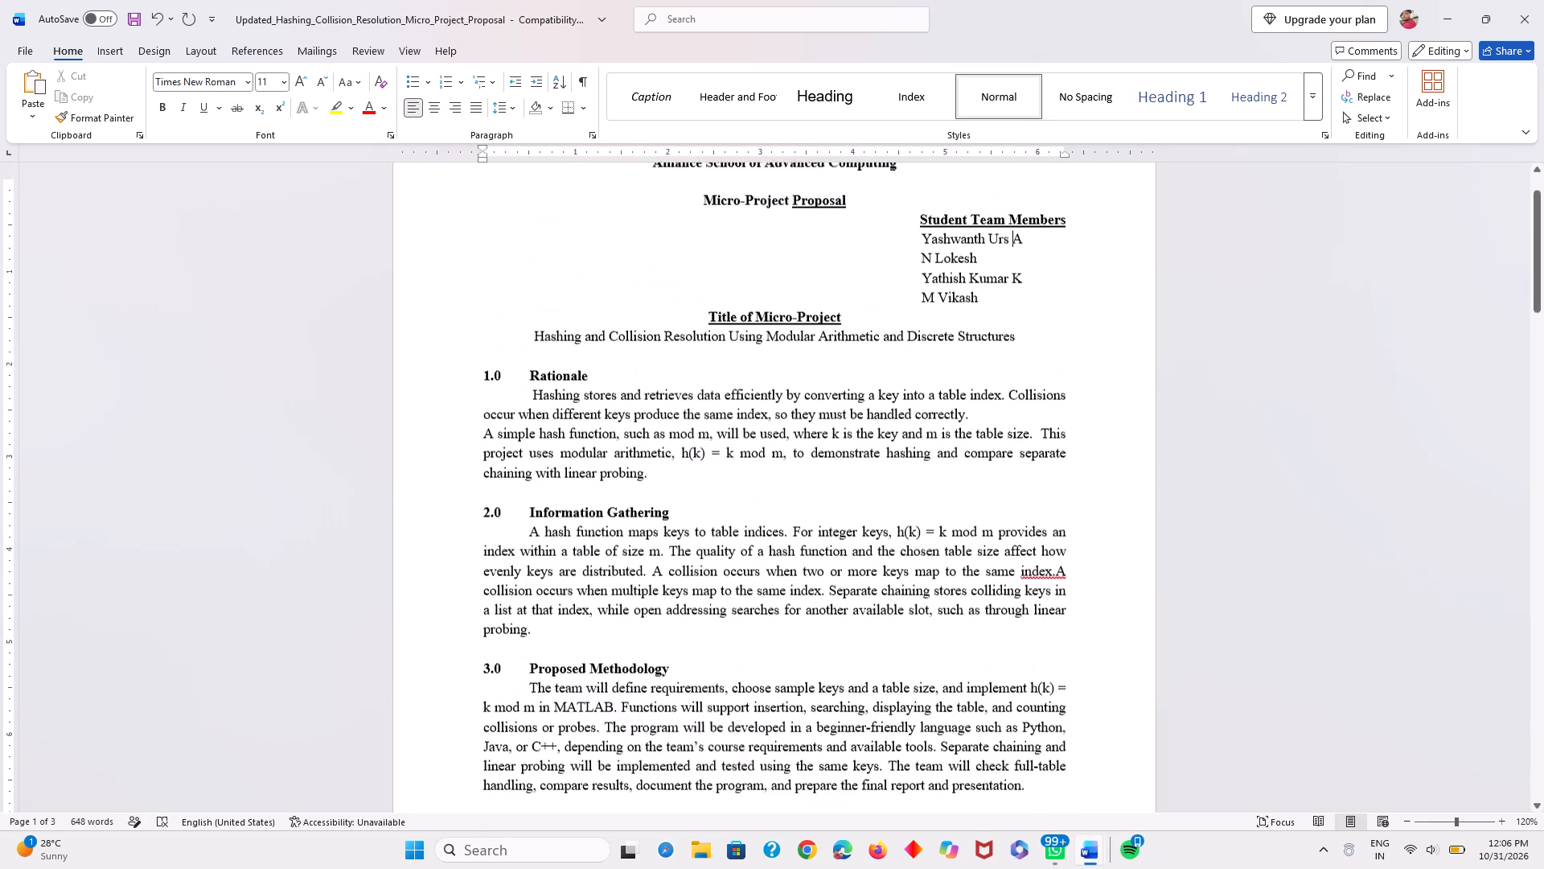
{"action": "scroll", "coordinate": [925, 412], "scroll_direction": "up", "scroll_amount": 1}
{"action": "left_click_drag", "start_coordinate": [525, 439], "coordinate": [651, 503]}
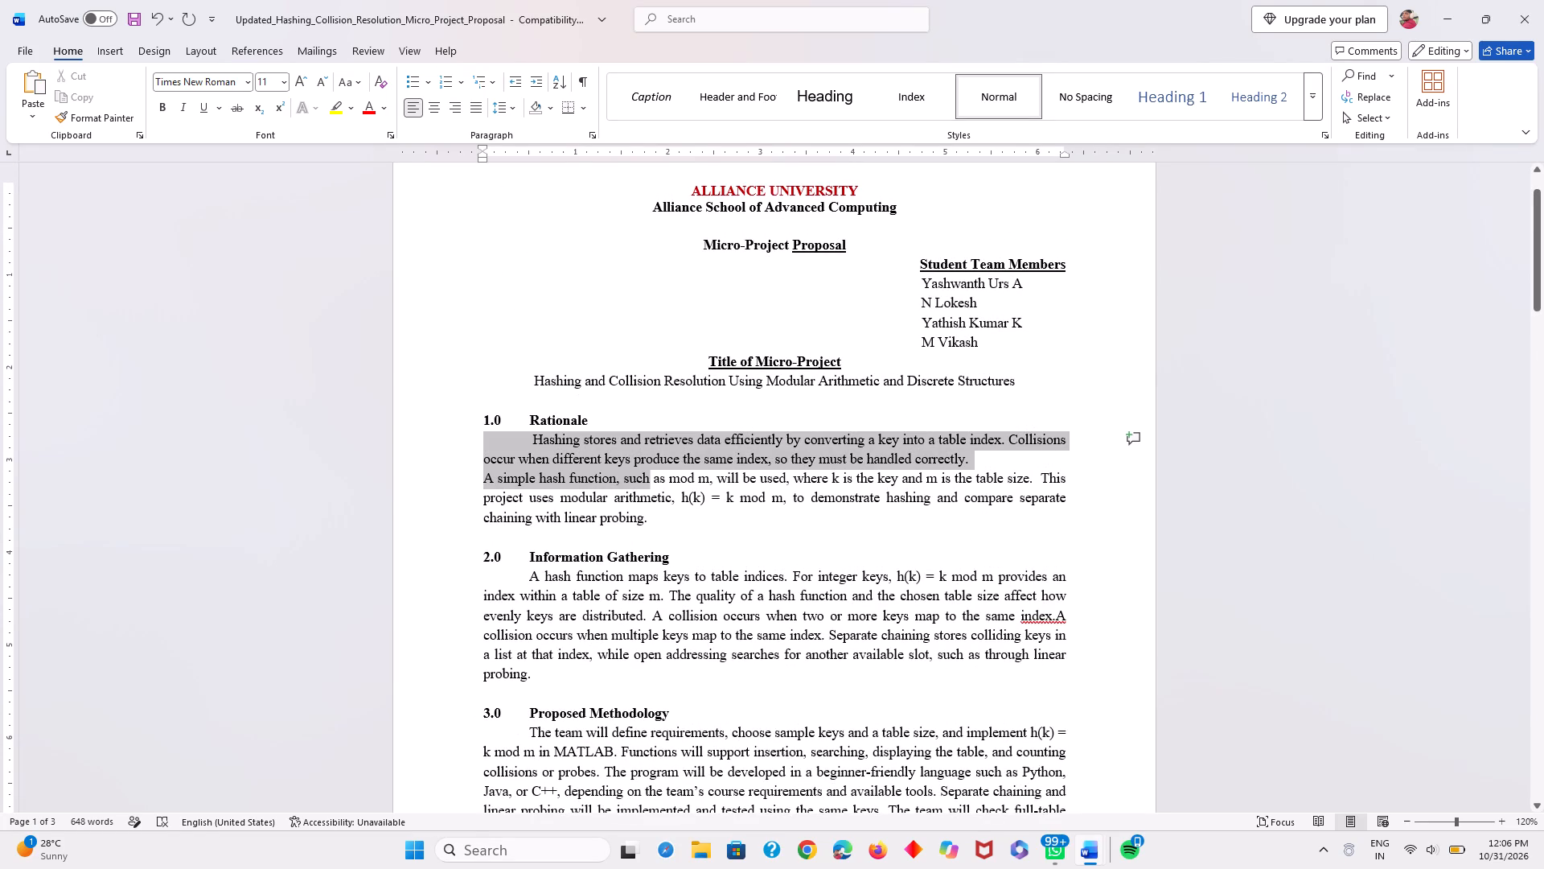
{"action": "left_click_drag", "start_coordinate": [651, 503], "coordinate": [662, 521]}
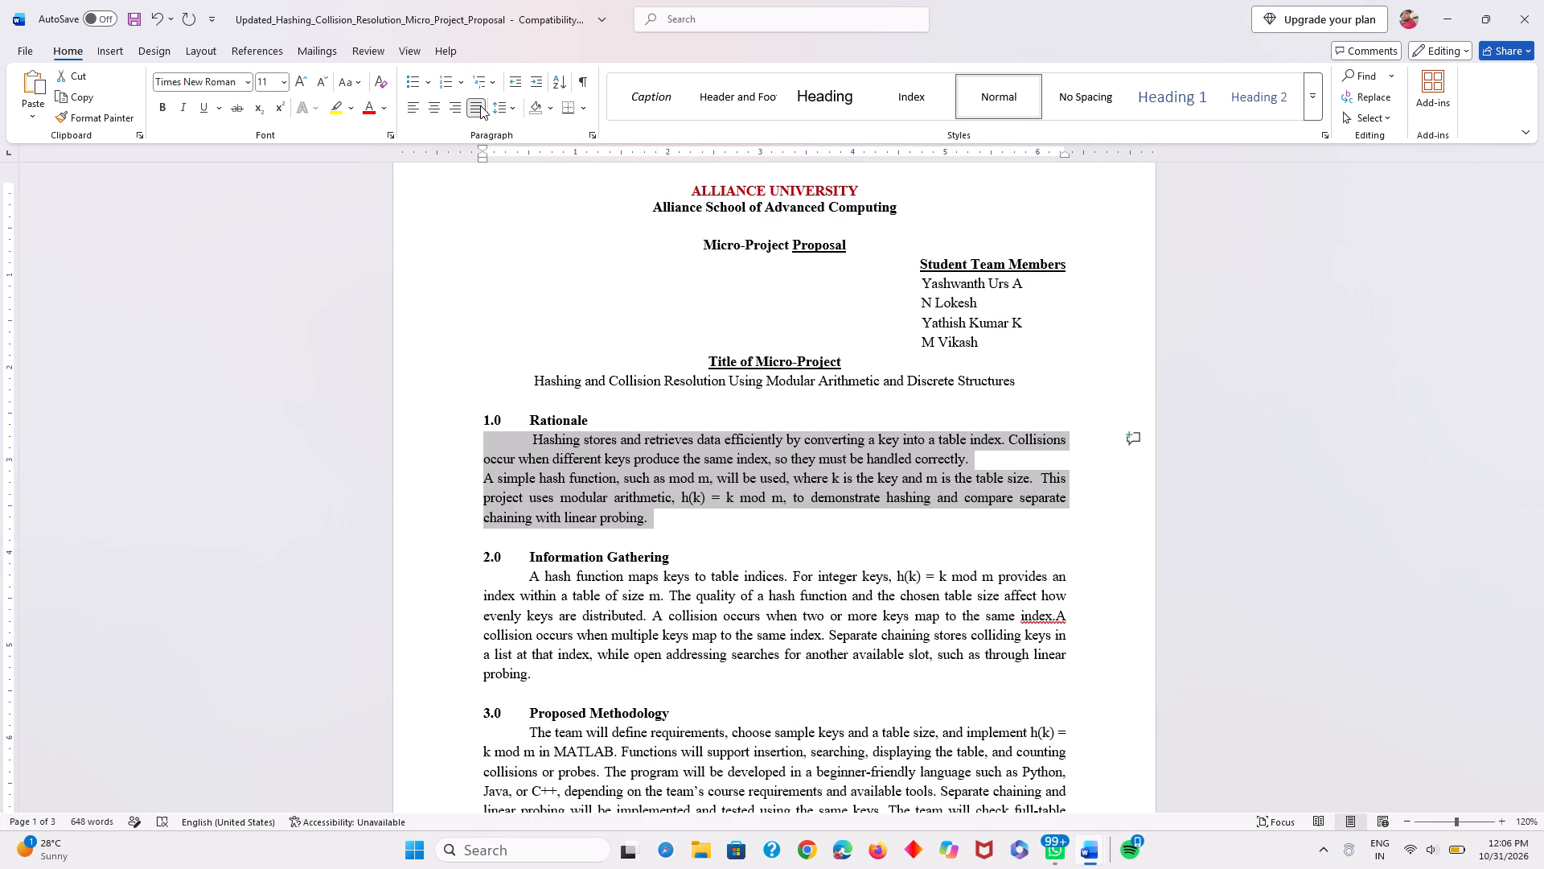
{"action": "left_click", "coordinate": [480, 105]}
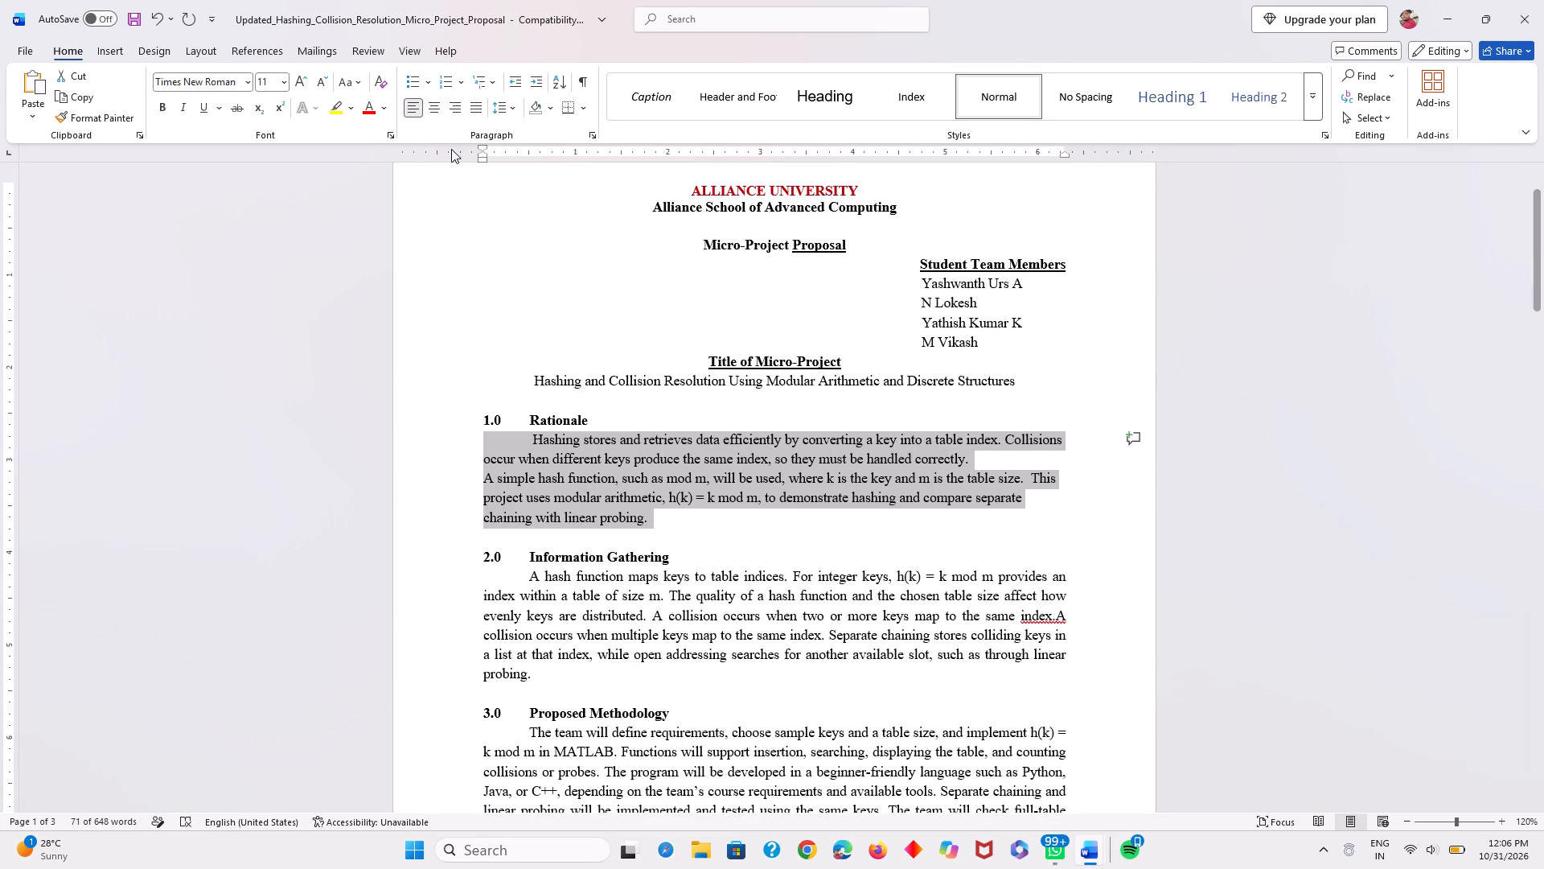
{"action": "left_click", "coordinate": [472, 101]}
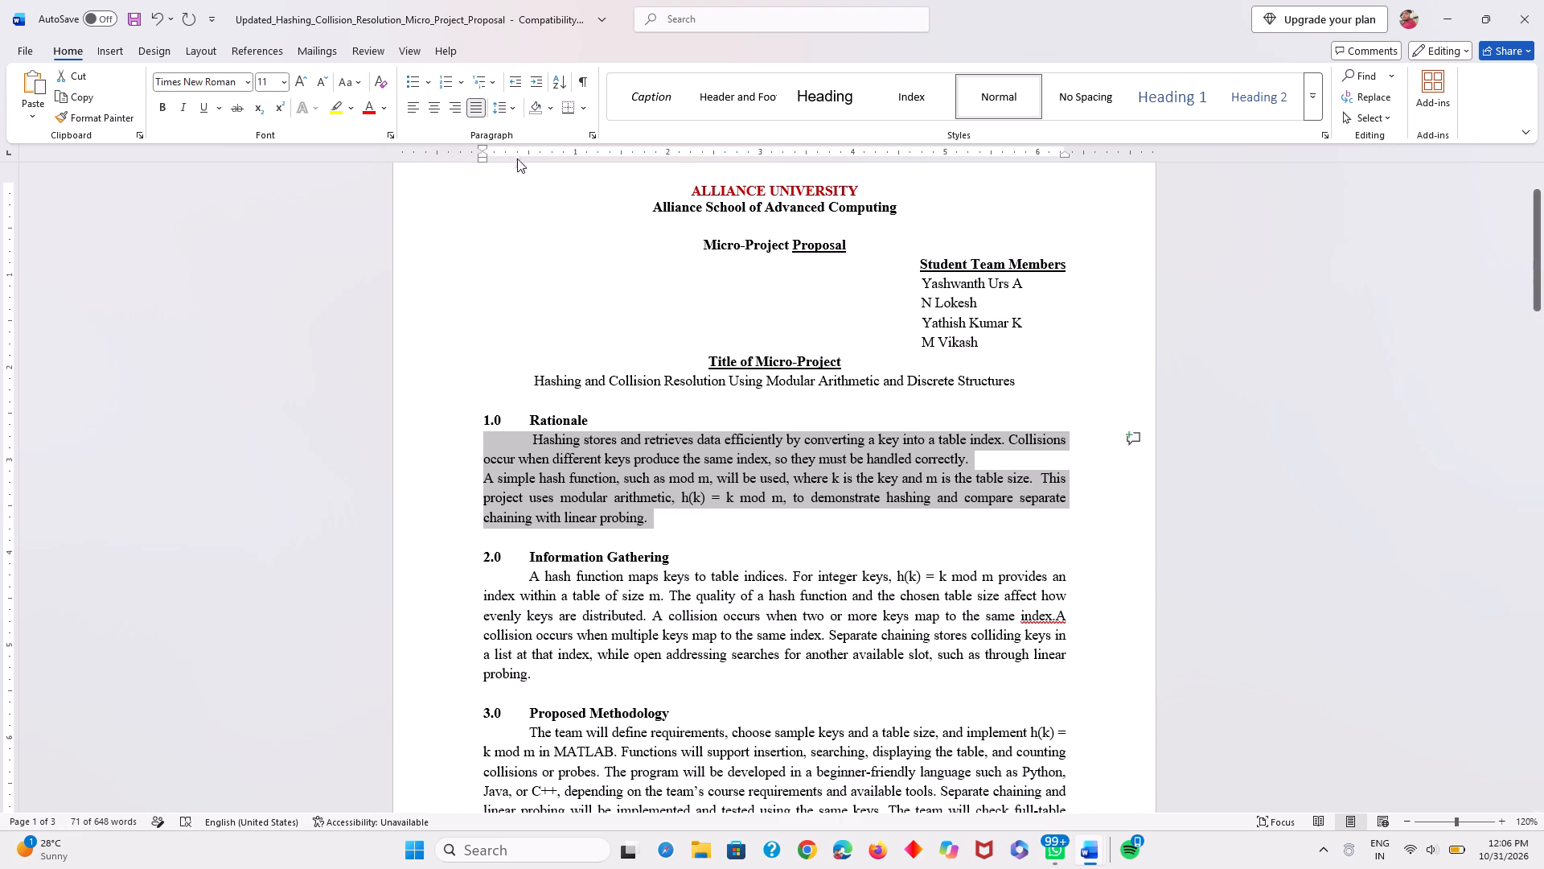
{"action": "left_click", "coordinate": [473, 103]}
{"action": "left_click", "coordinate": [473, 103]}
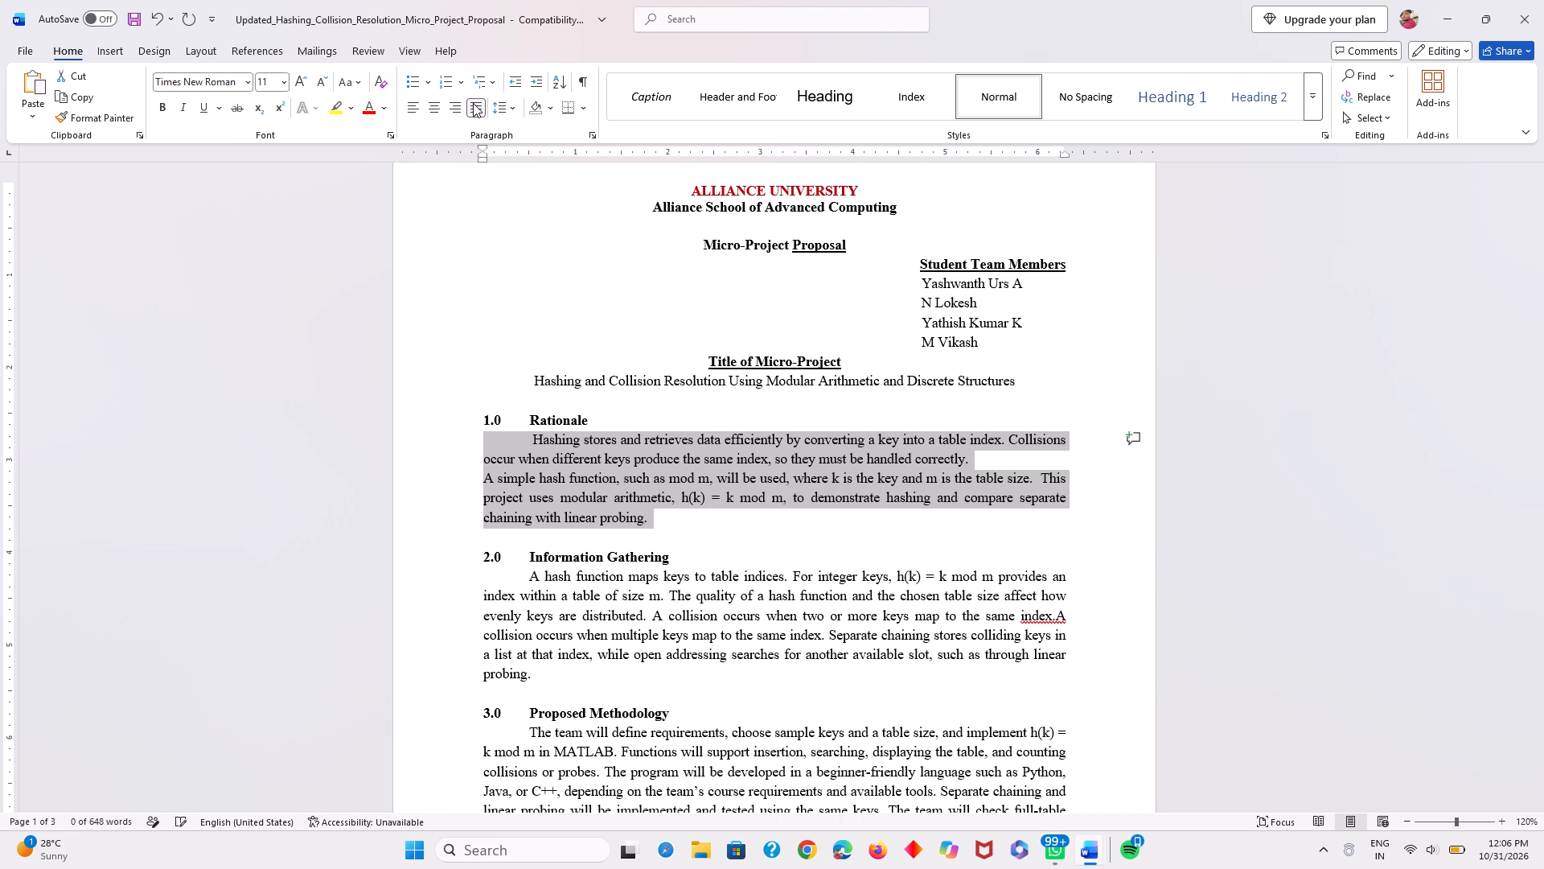
Merge the two Rationale paragraphs into one justified paragraph, with a space between "correctly." and "A simple hash function".
{"action": "scroll", "coordinate": [614, 318], "scroll_direction": "down", "scroll_amount": 1}
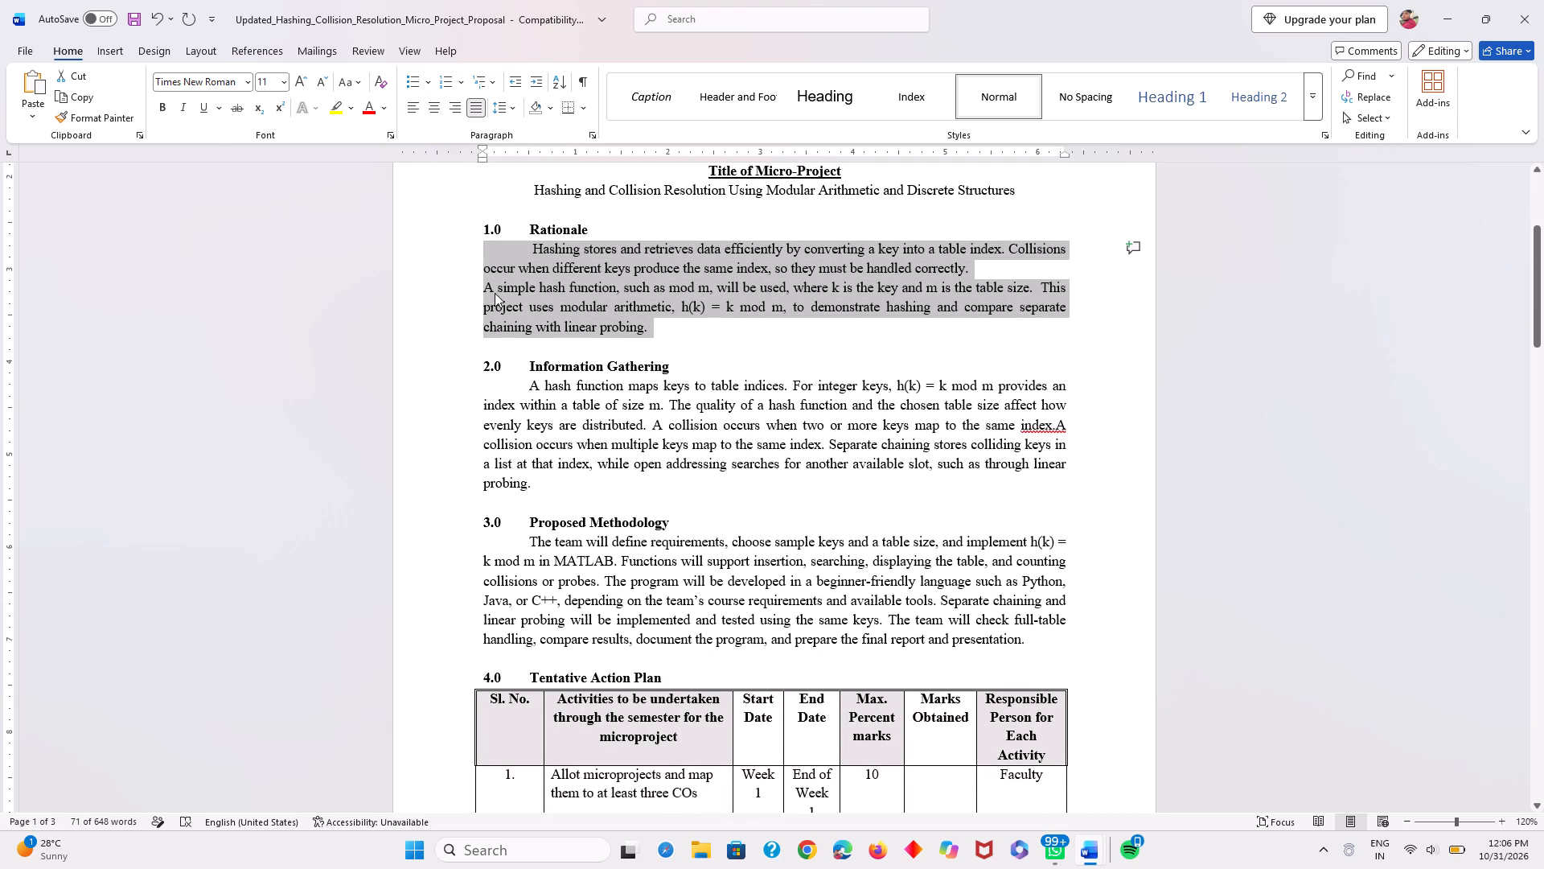
{"action": "left_click", "coordinate": [479, 284]}
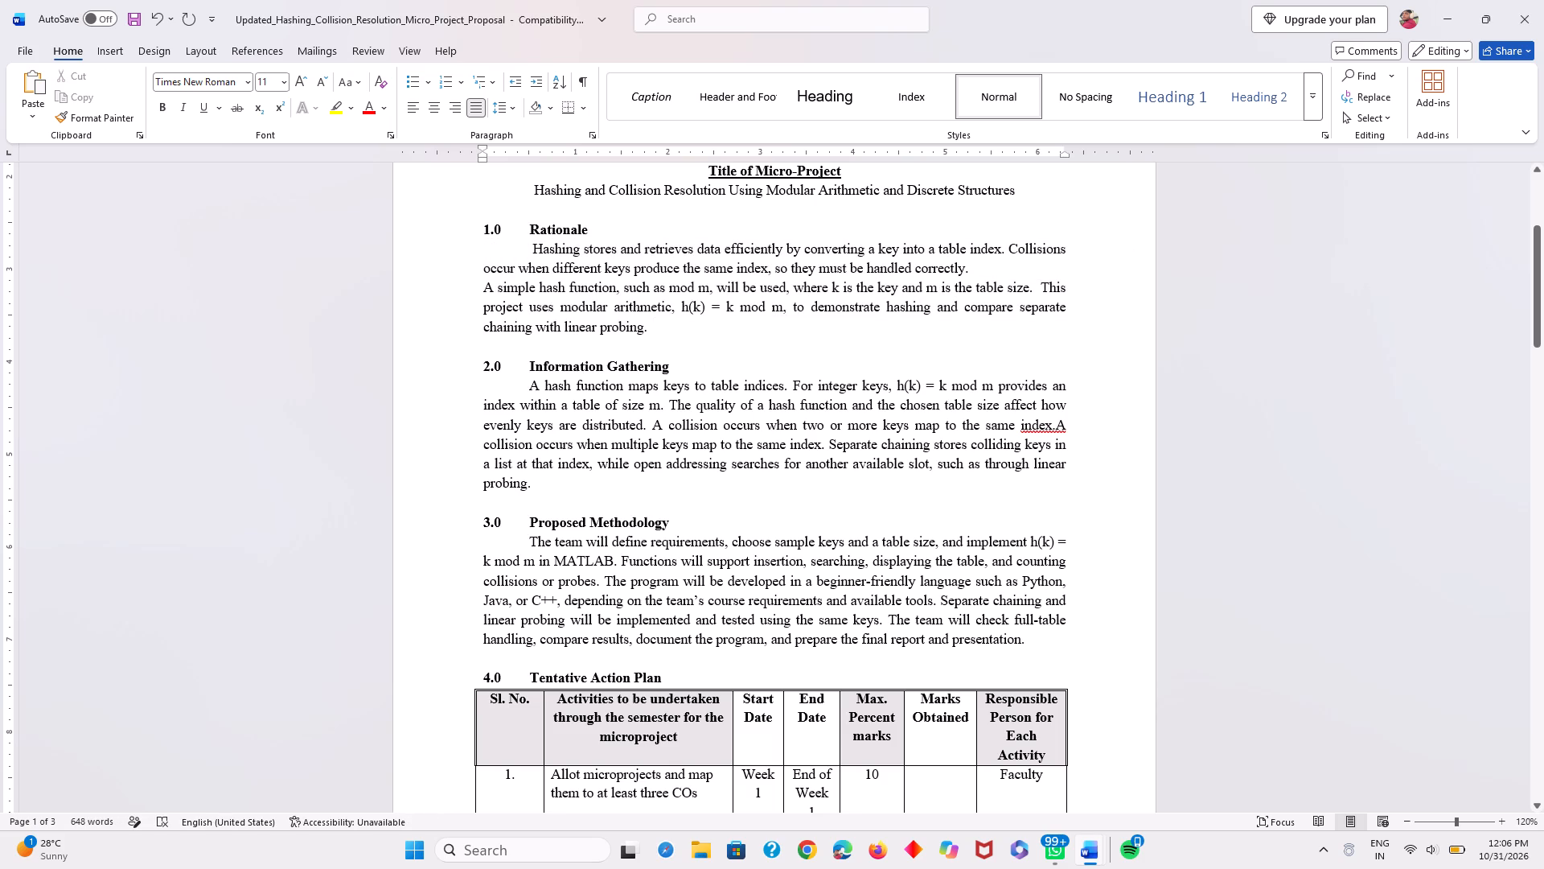
{"action": "key", "text": "BackSpace"}
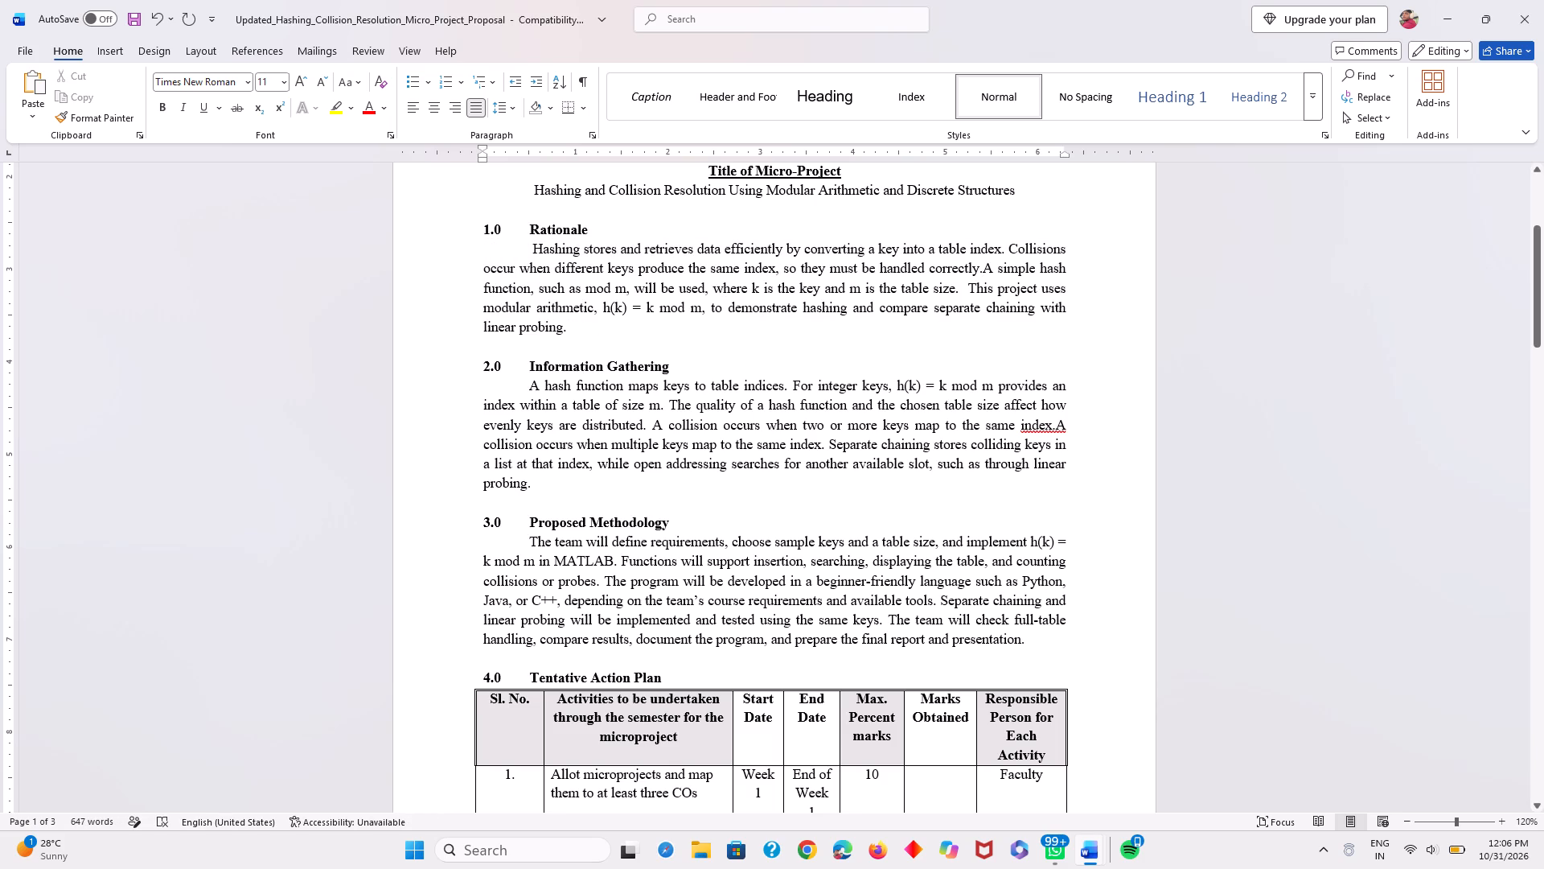
{"action": "left_click_drag", "start_coordinate": [532, 252], "coordinate": [554, 332]}
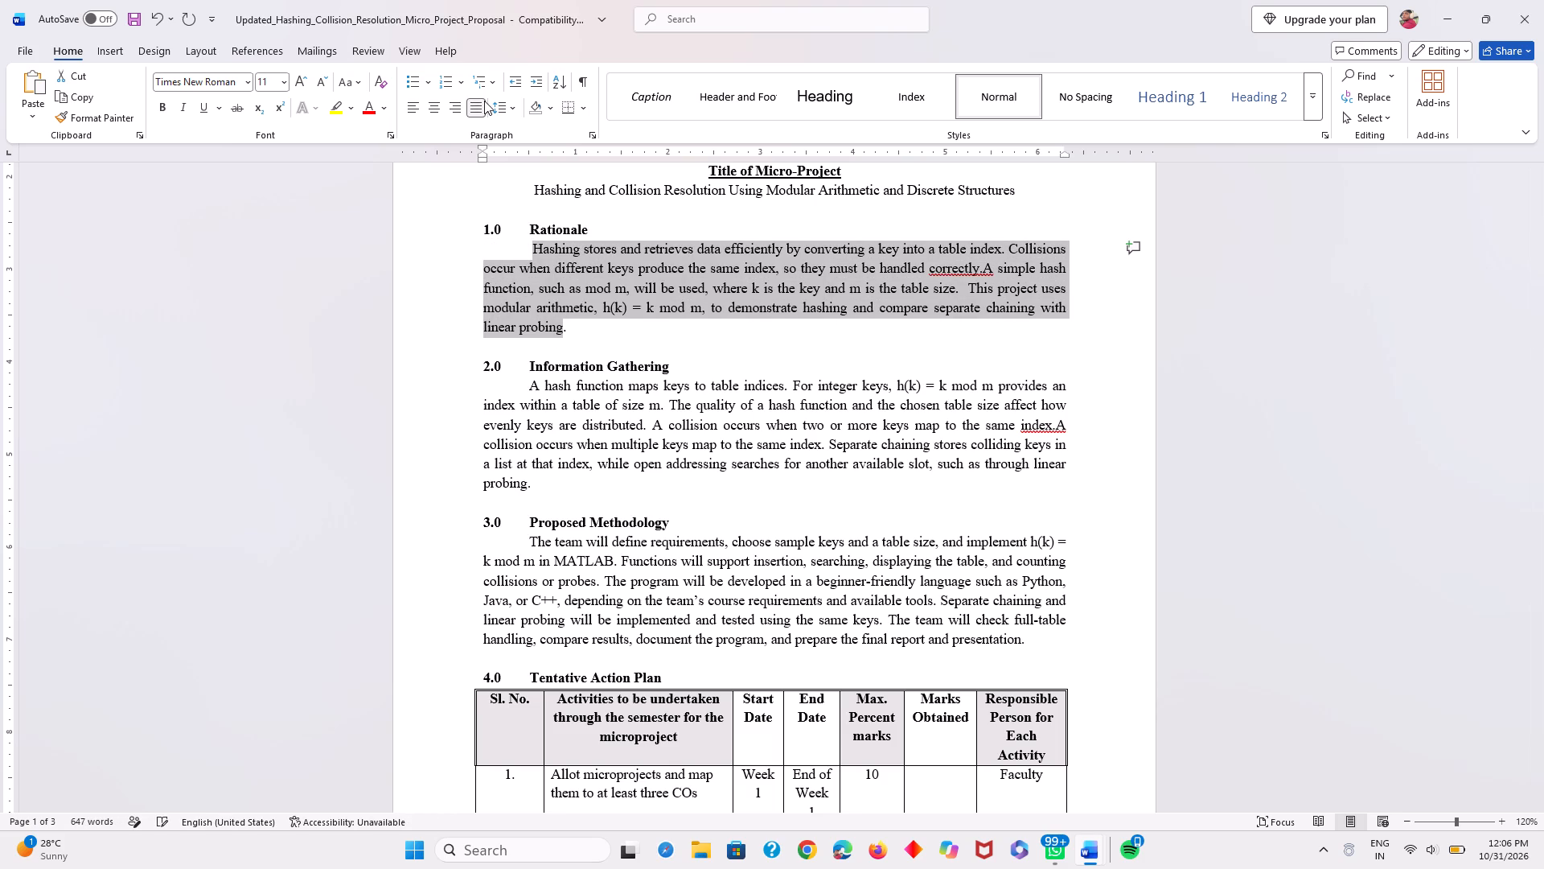
{"action": "left_click", "coordinate": [484, 101]}
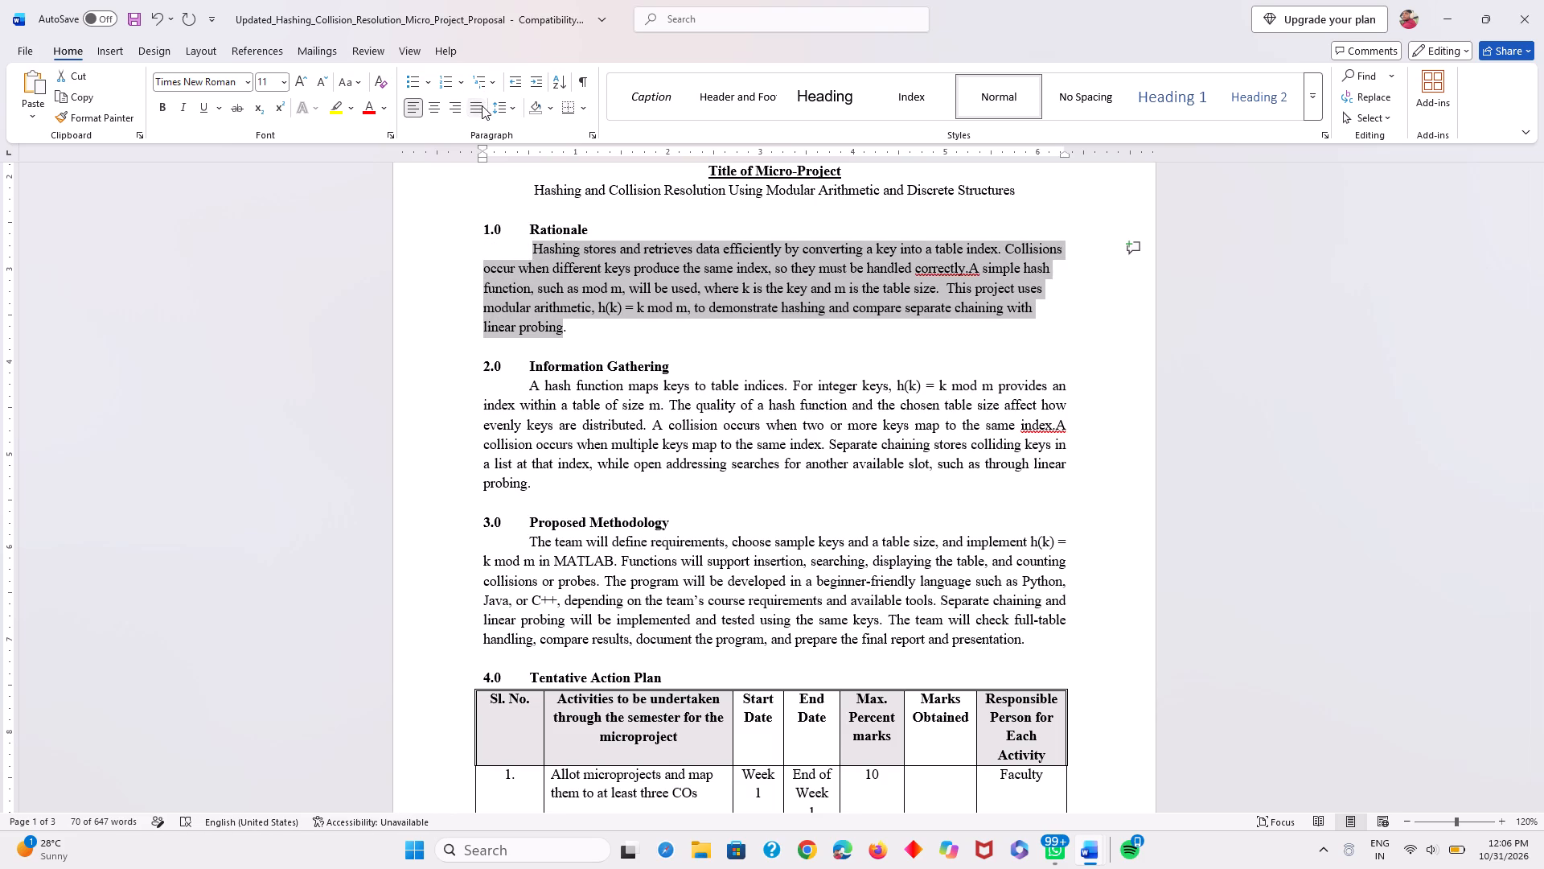
{"action": "left_click", "coordinate": [482, 105]}
{"action": "left_click", "coordinate": [984, 266]}
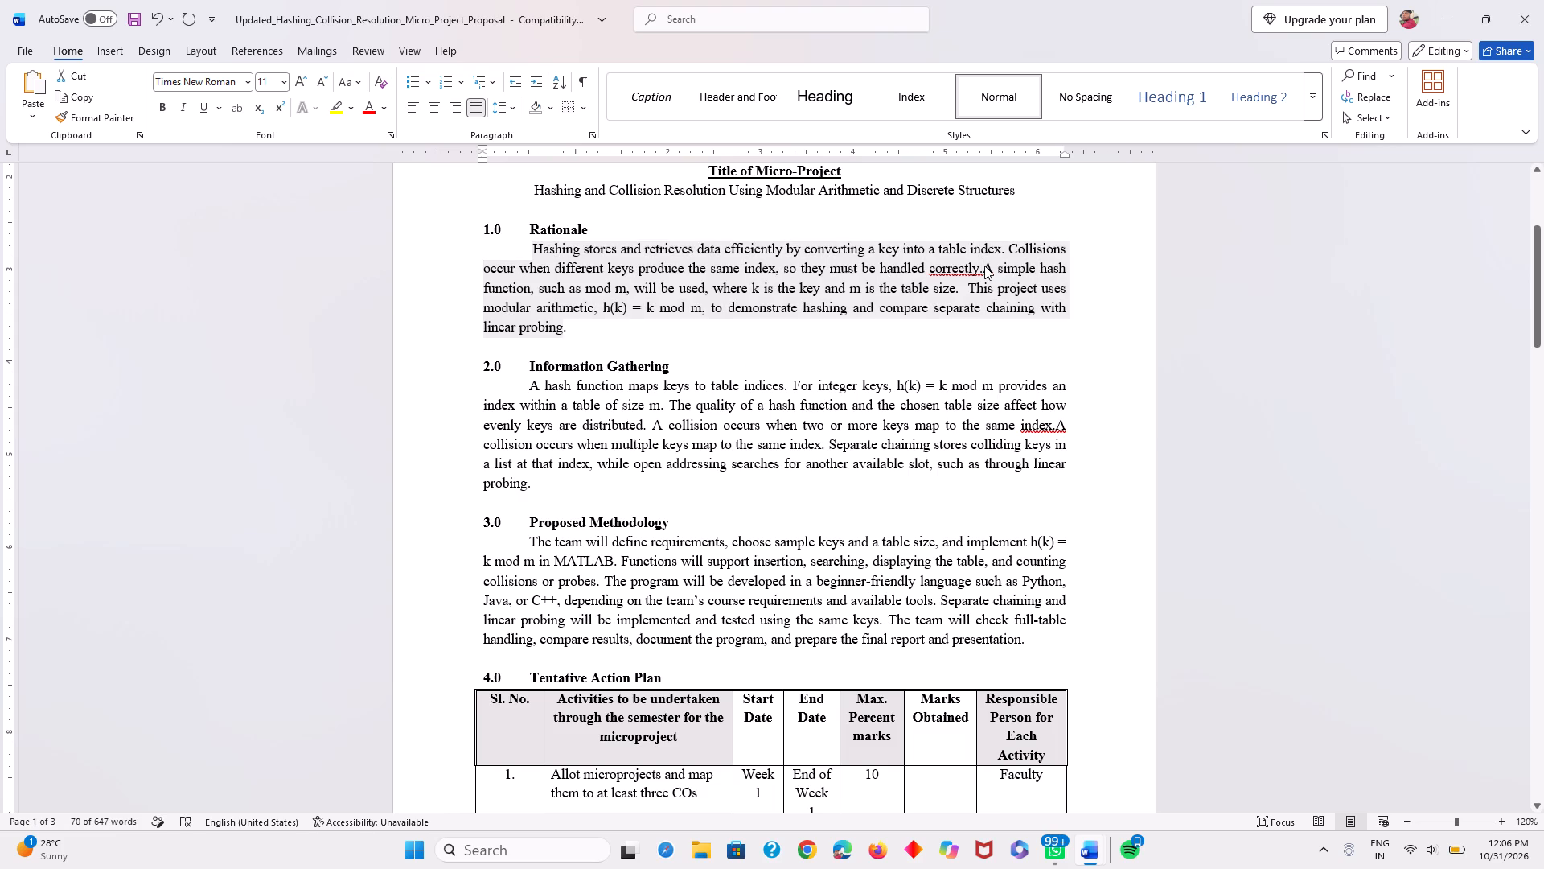
{"action": "left_click", "coordinate": [984, 266]}
{"action": "key", "text": "space"}
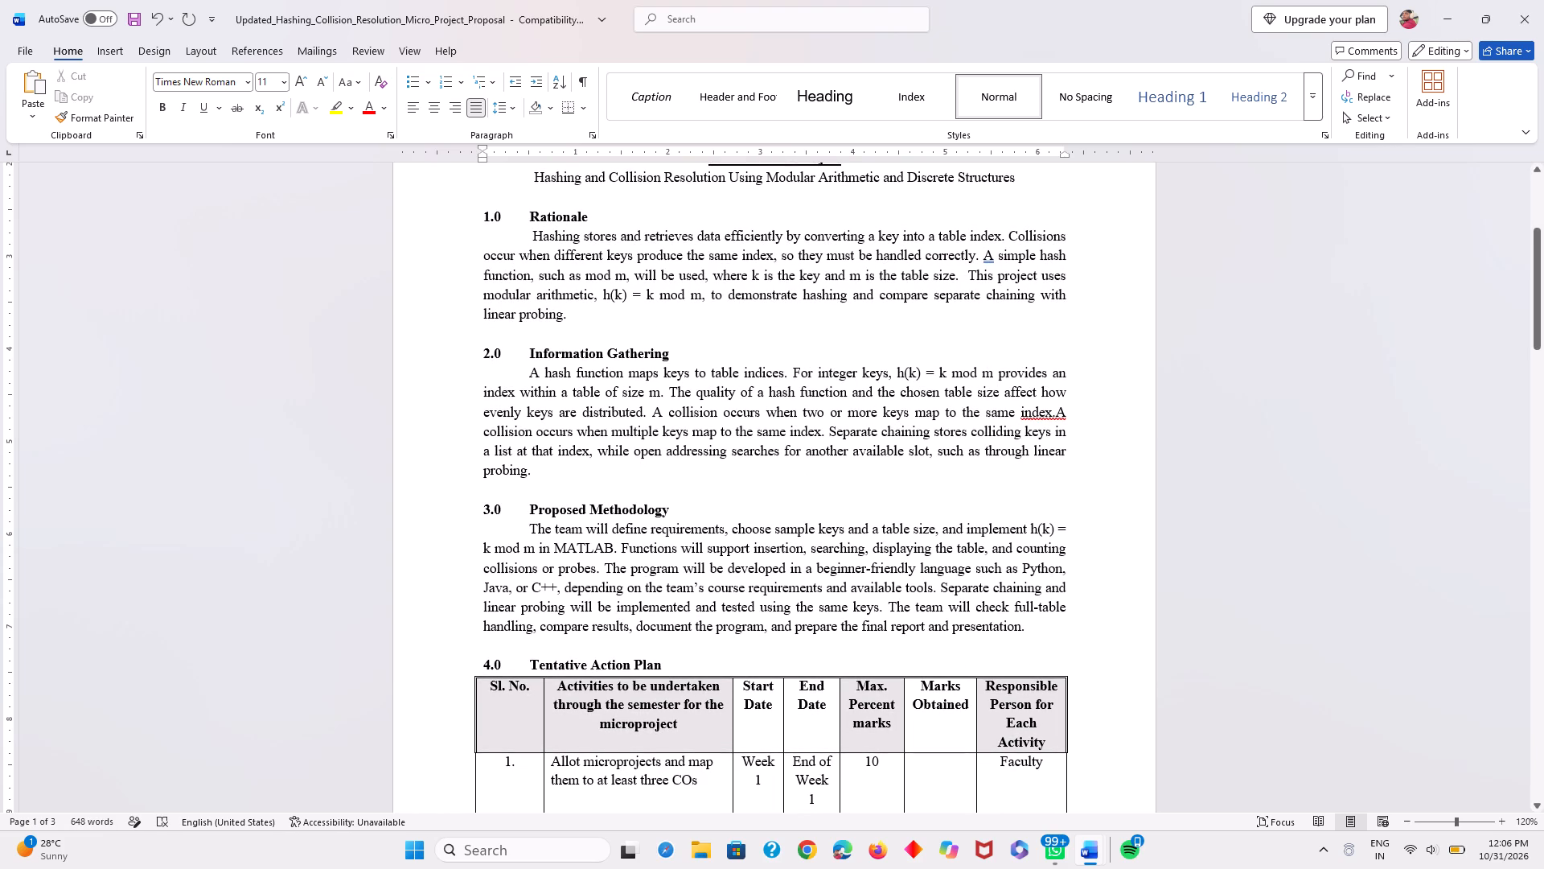
Review the formatting of the proposal from section 2.0 through the action plan table to the resources table in section 5.0.
{"action": "scroll", "coordinate": [856, 312], "scroll_direction": "down", "scroll_amount": 1}
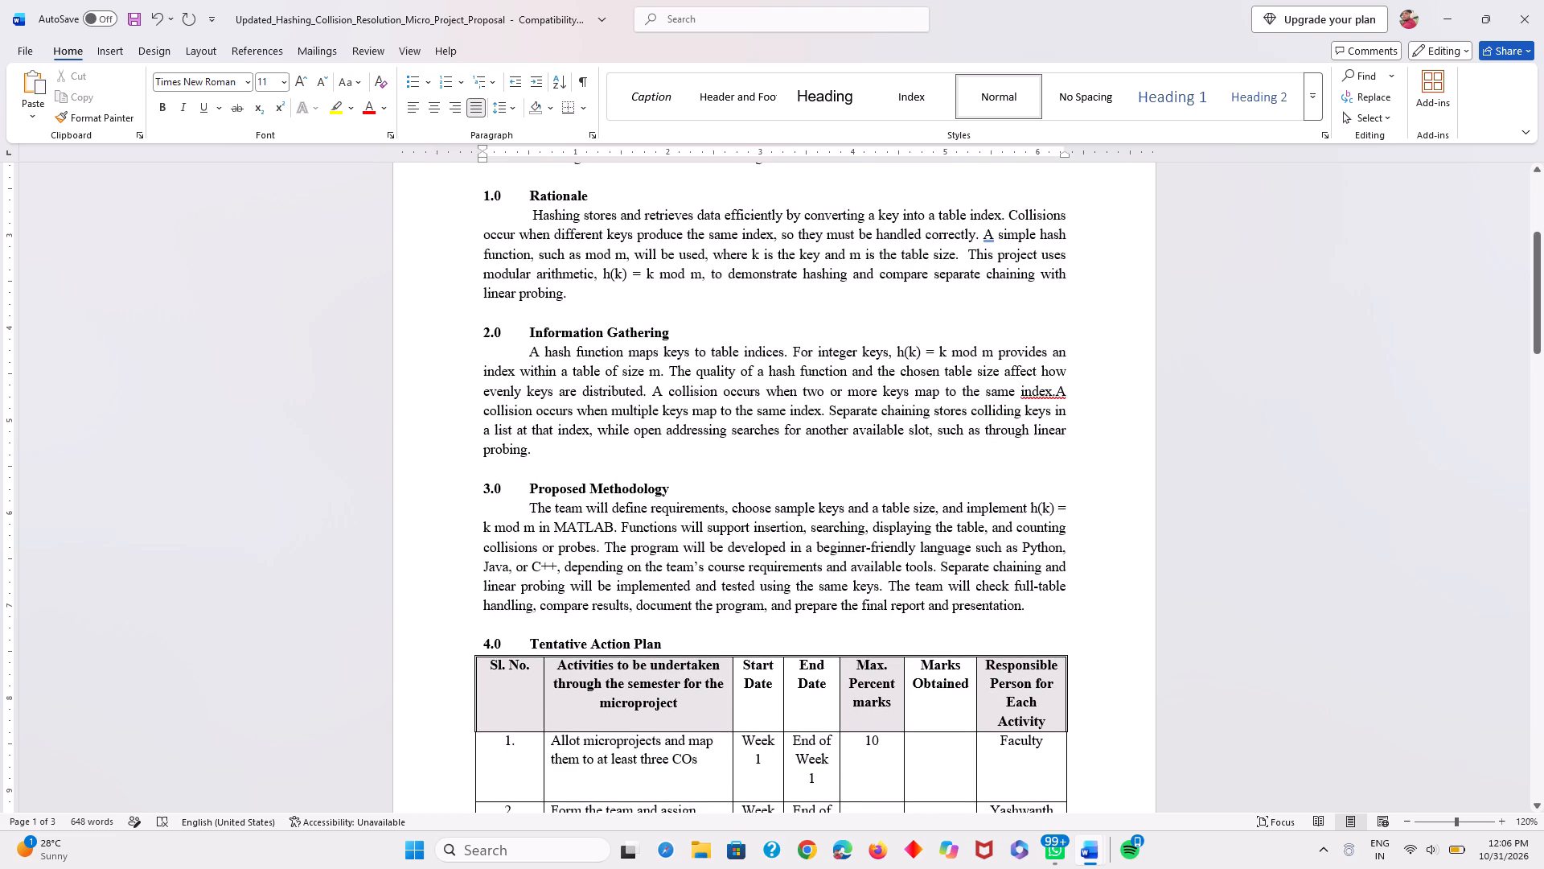
{"action": "scroll", "coordinate": [856, 312], "scroll_direction": "down", "scroll_amount": 1}
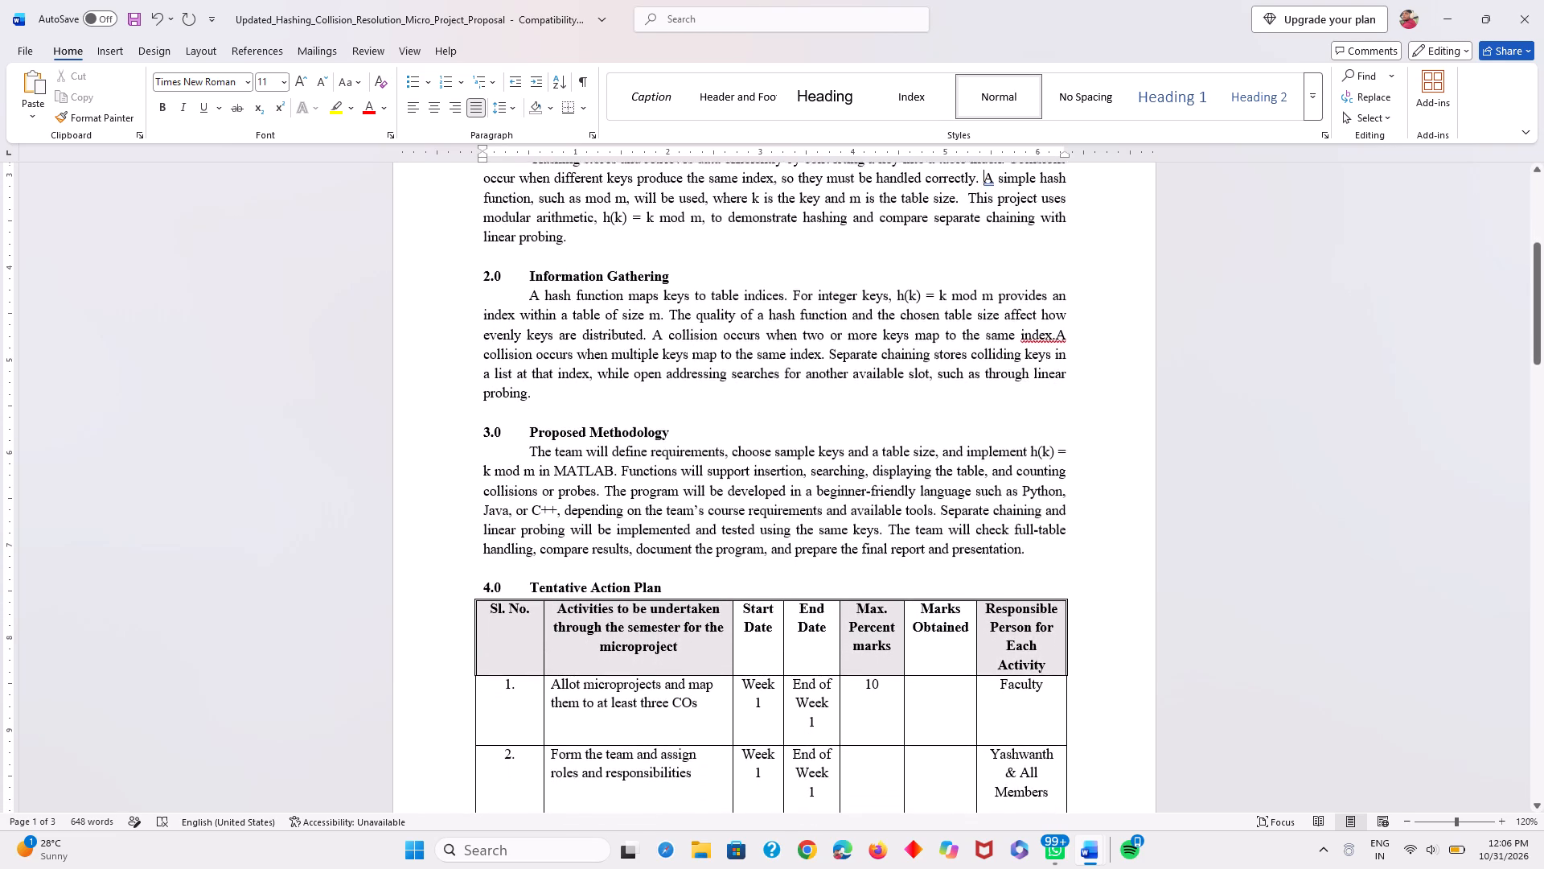
{"action": "scroll", "coordinate": [833, 371], "scroll_direction": "down", "scroll_amount": 2}
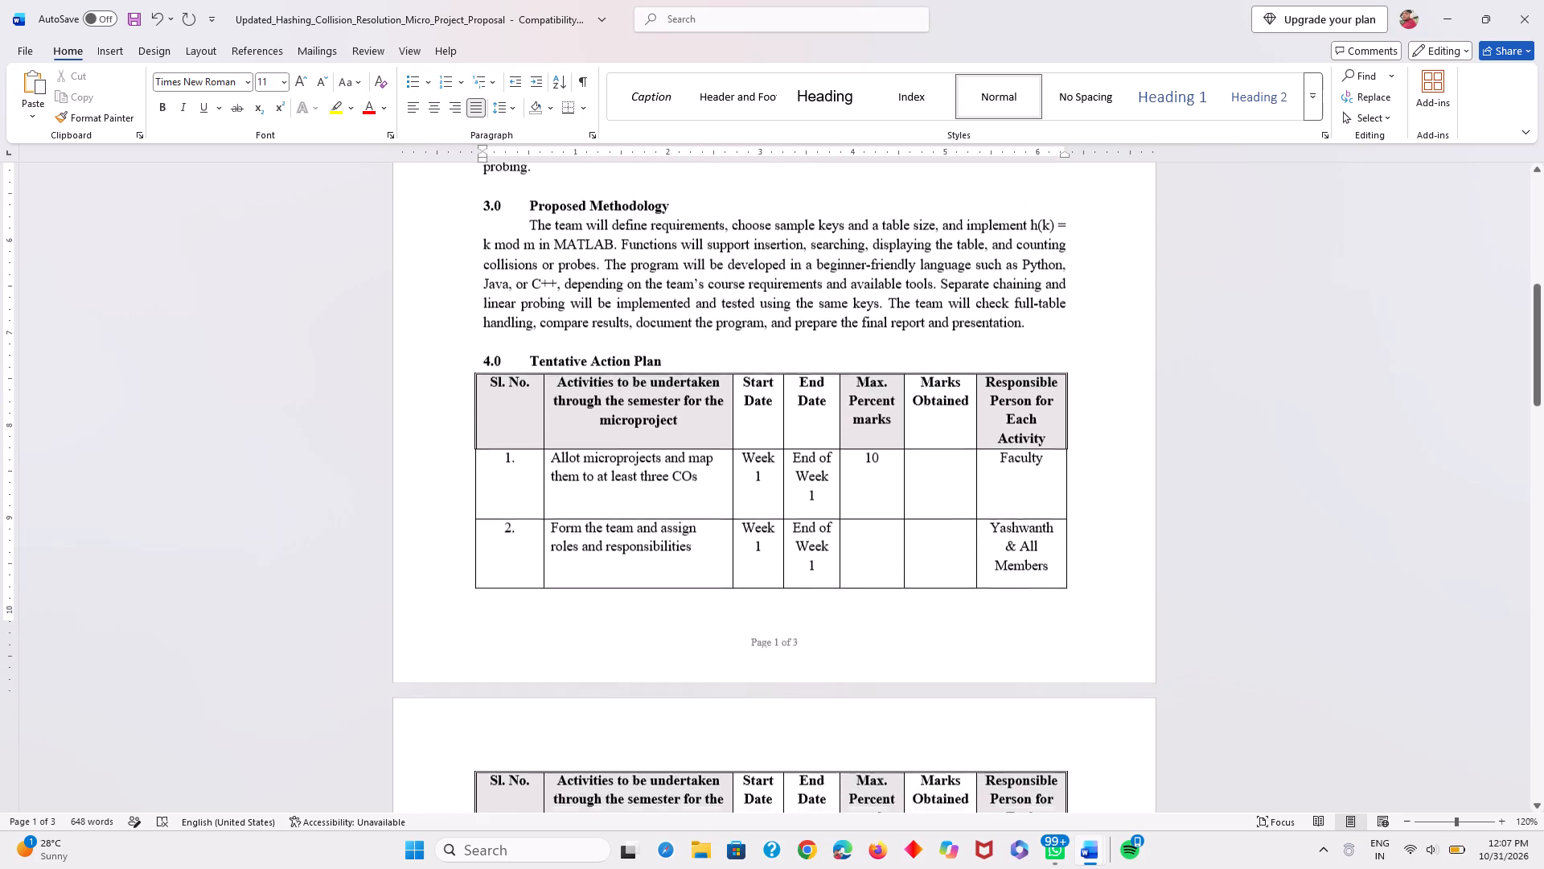
{"action": "scroll", "coordinate": [833, 371], "scroll_direction": "down", "scroll_amount": 1}
{"action": "scroll", "coordinate": [901, 438], "scroll_direction": "down", "scroll_amount": 1}
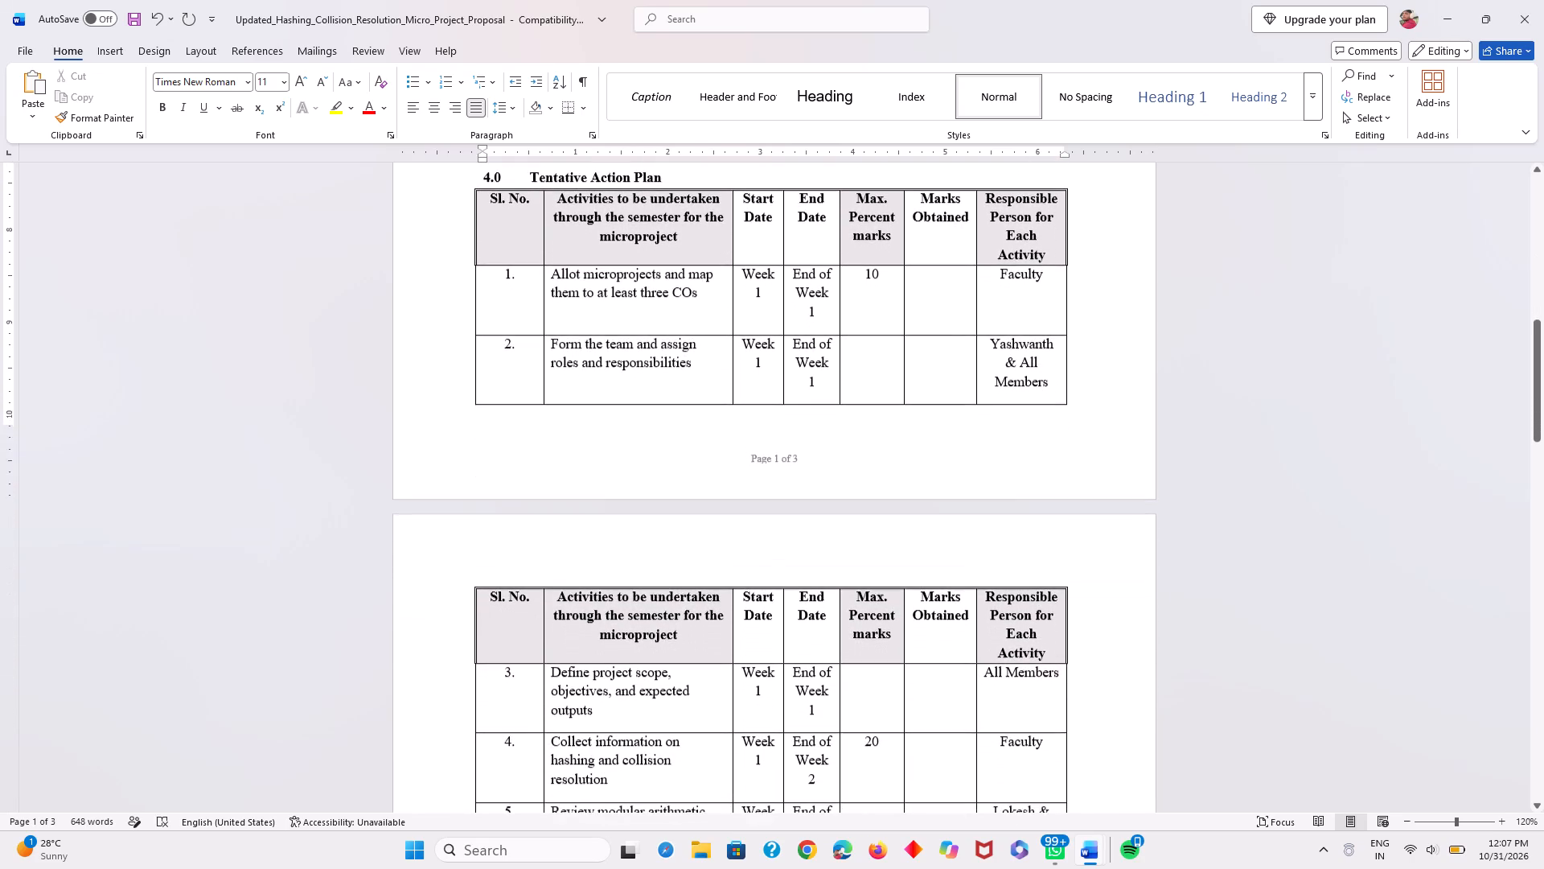
{"action": "scroll", "coordinate": [901, 438], "scroll_direction": "down", "scroll_amount": 5}
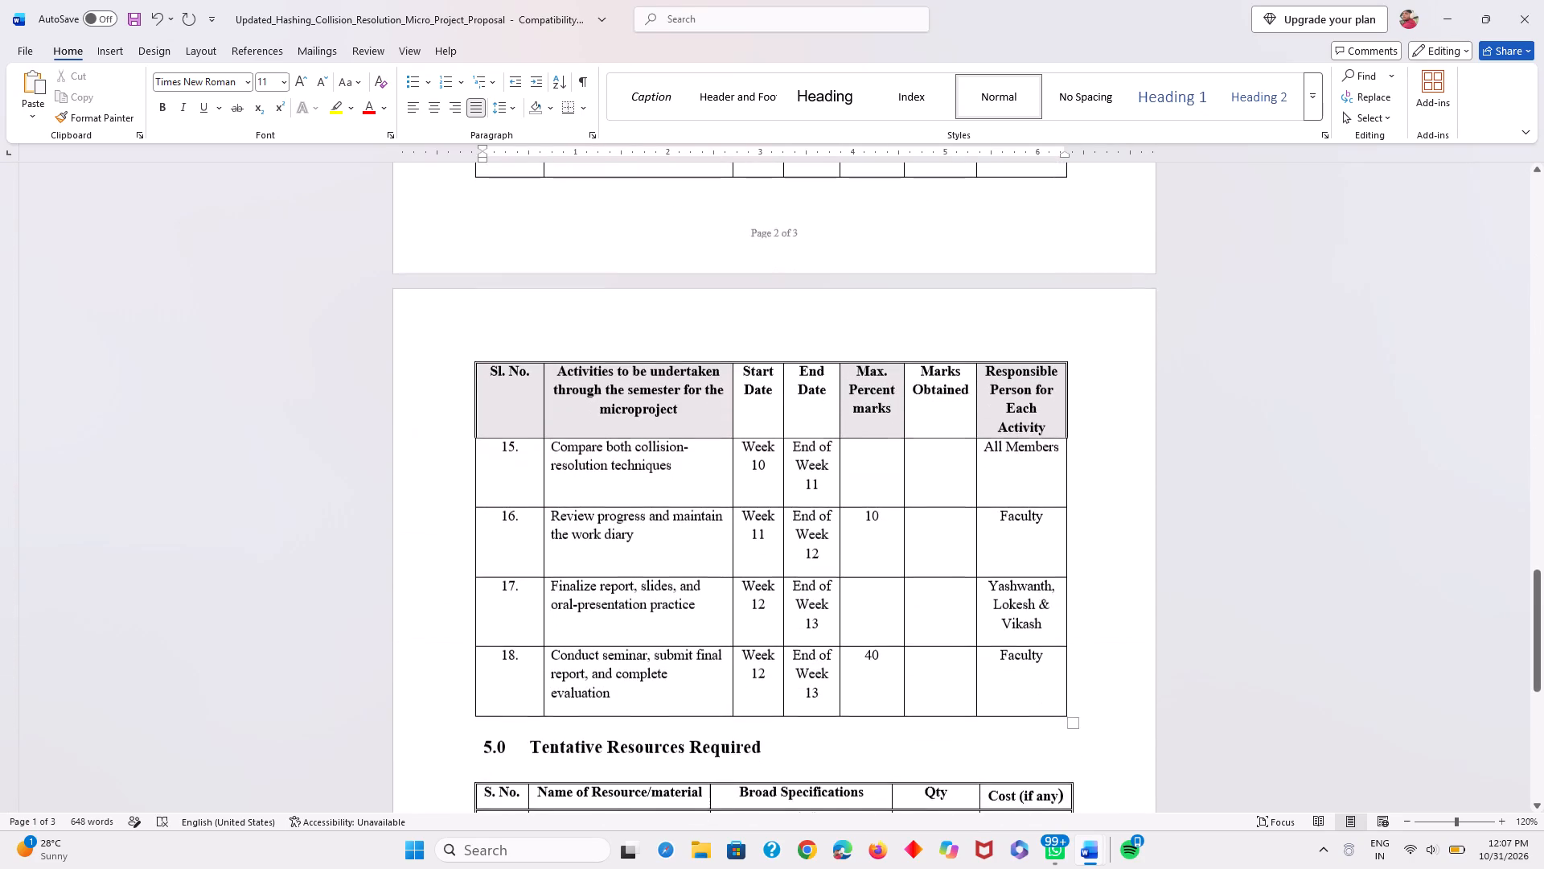
{"action": "scroll", "coordinate": [901, 438], "scroll_direction": "down", "scroll_amount": 2}
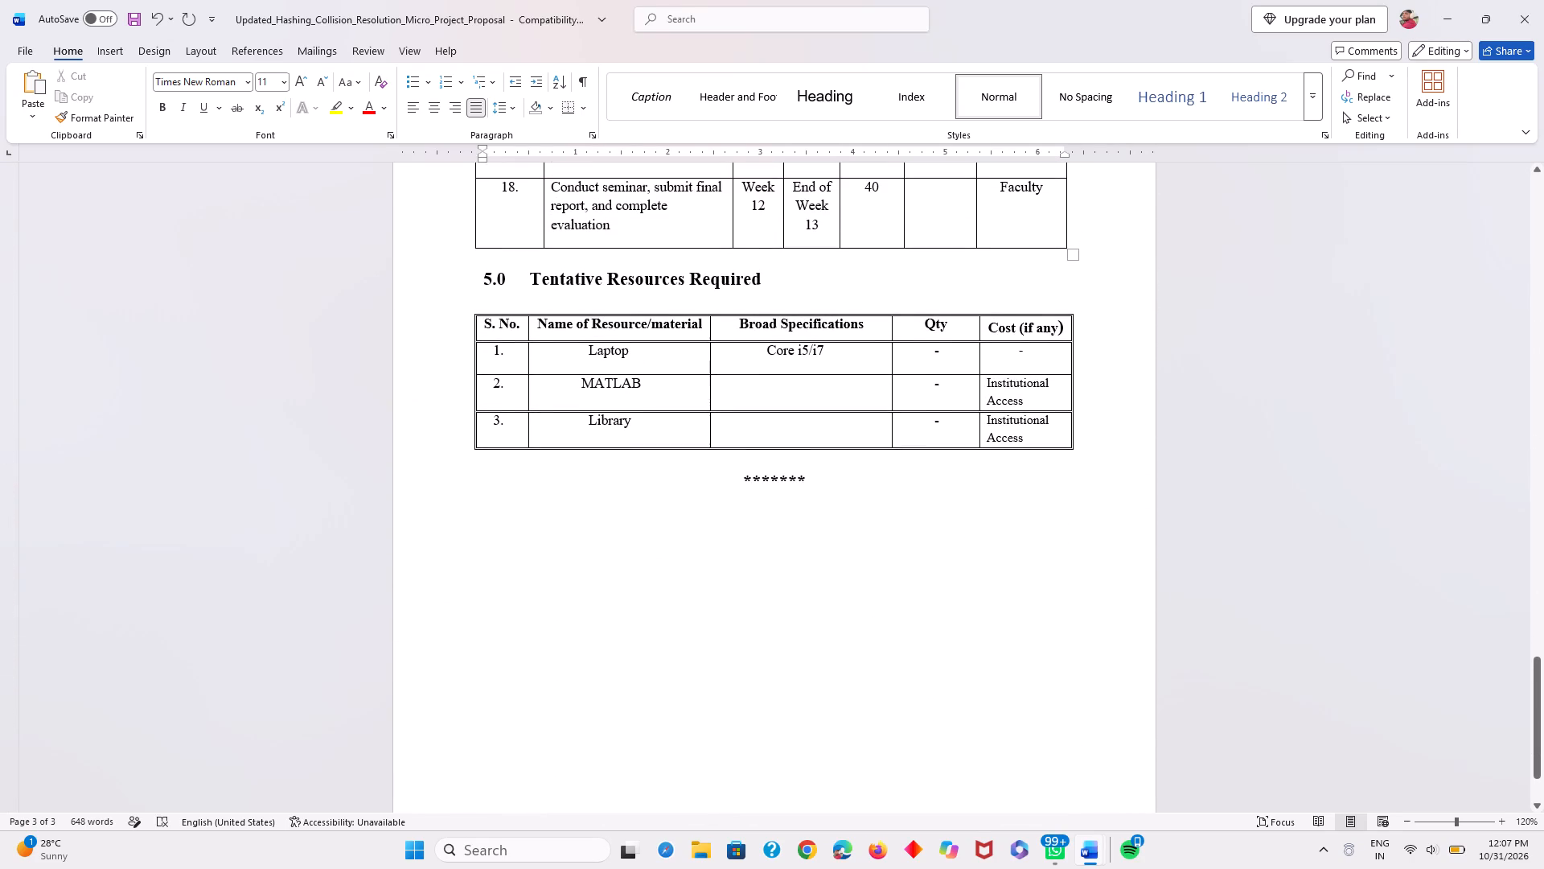
Add leading spaces in the MATLAB row's empty Broad Specifications cell to reach about the middle of the cell.
{"action": "left_click", "coordinate": [819, 395]}
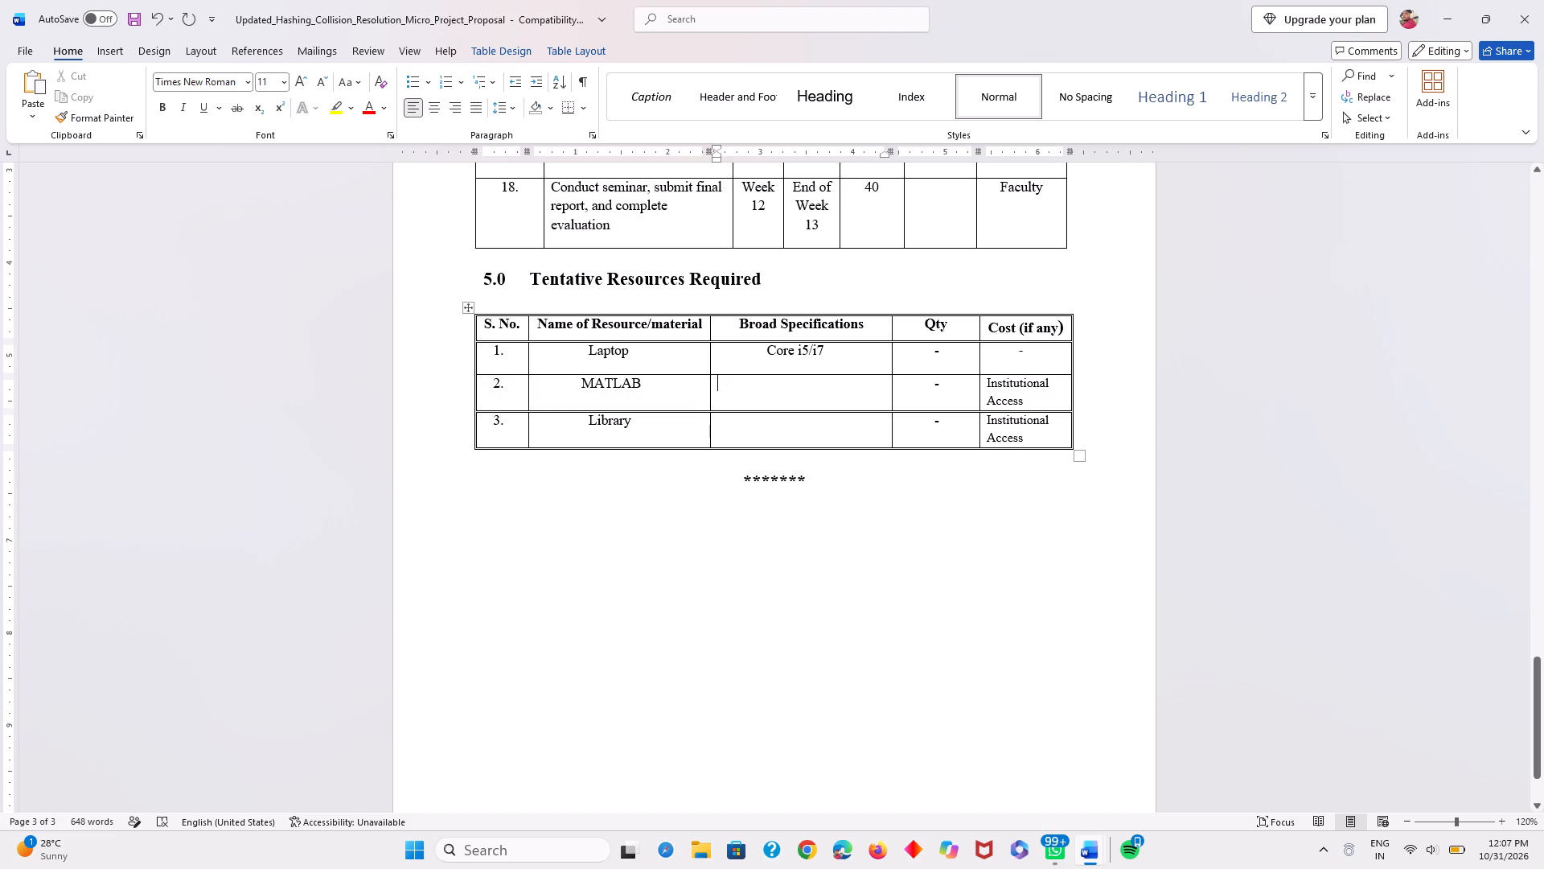
{"action": "key", "text": "space"}
{"action": "key", "text": "space"}
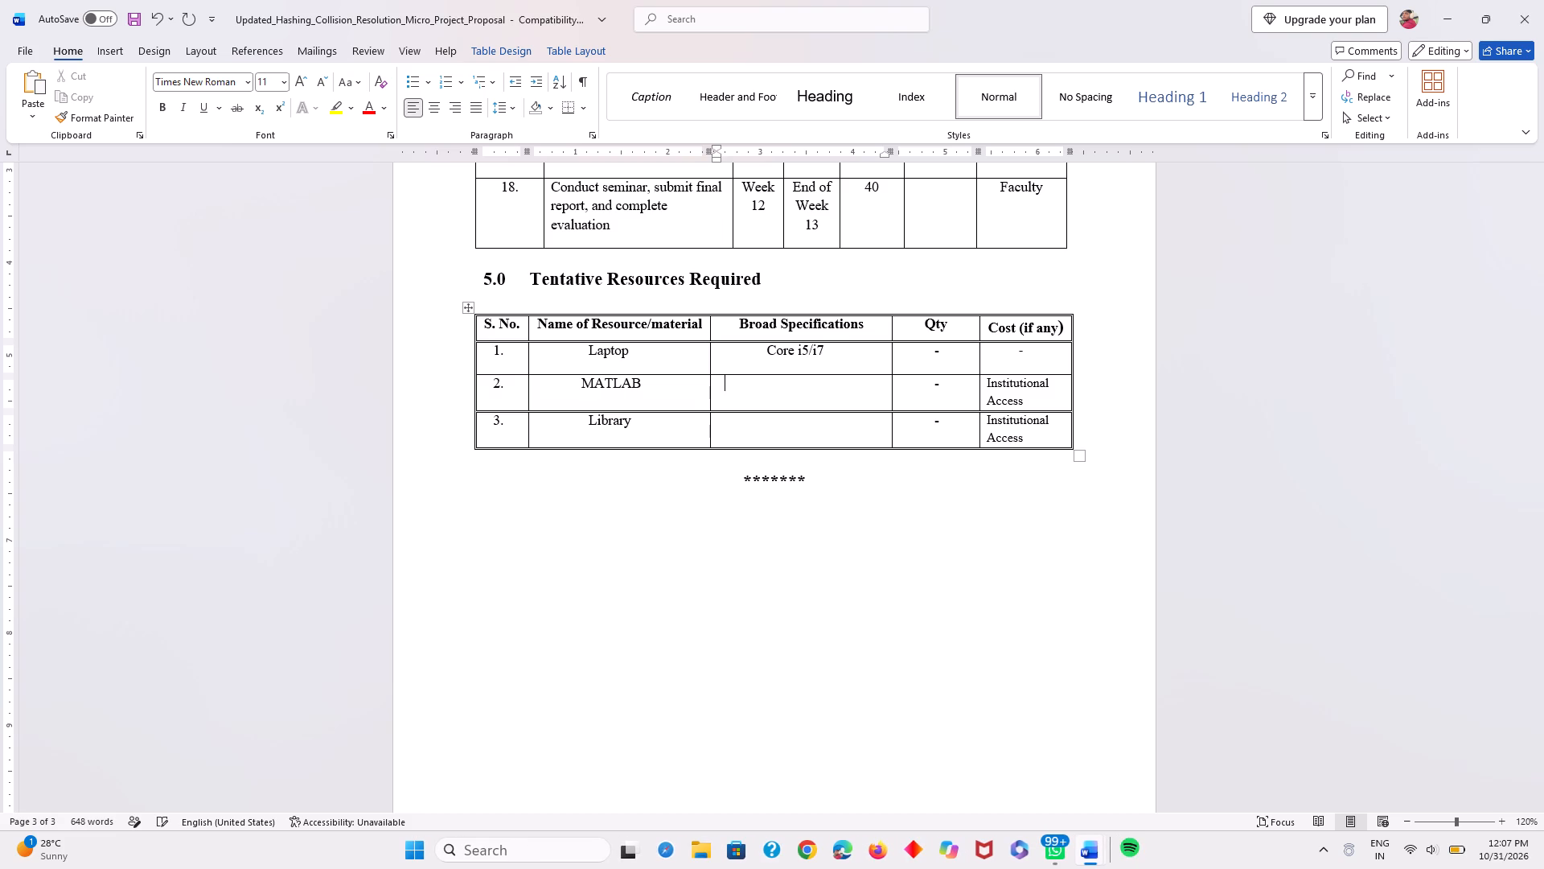
{"action": "key", "text": "space"}
{"action": "key", "text": "space"}
{"action": "key", "text": "space"}
{"action": "key", "text": "space"}
{"action": "key", "text": "space"}
{"action": "key", "text": "space"}
{"action": "key", "text": "space"}
{"action": "key", "text": "space"}
{"action": "key", "text": "space"}
Enter a hyphen in the MATLAB row's Broad Specifications cell of the resources table.
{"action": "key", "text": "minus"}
Fill the Library row's Broad Specifications cell with a hyphen, space-padded to line up with the hyphen in the MATLAB row.
{"action": "key", "text": "Down"}
{"action": "key", "text": "Right"}
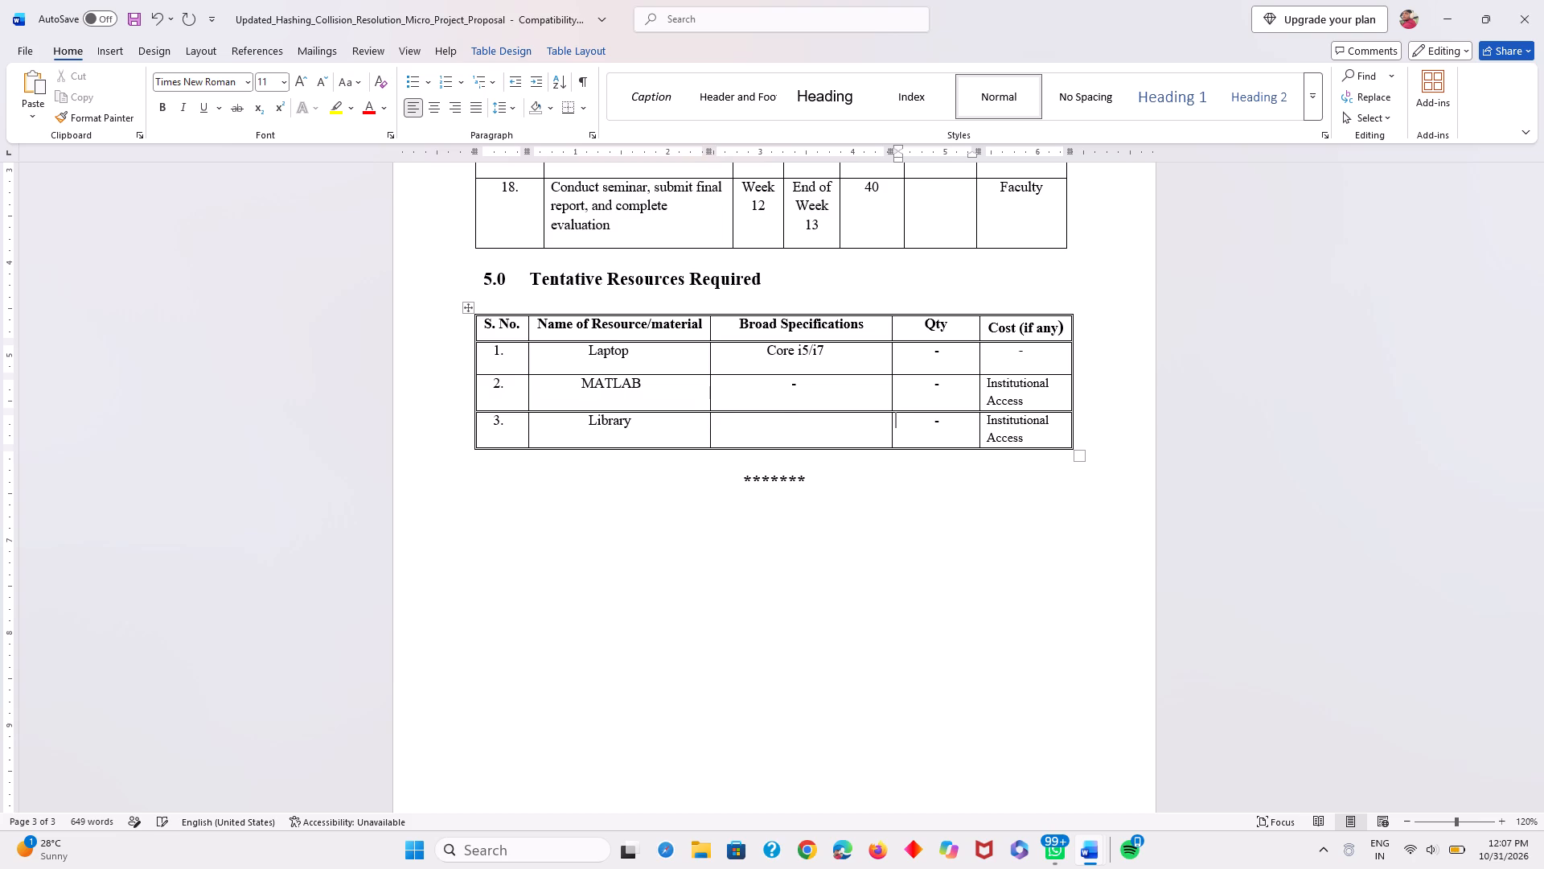
{"action": "key", "text": "Left"}
{"action": "key", "text": "Right"}
{"action": "key", "text": "Left"}
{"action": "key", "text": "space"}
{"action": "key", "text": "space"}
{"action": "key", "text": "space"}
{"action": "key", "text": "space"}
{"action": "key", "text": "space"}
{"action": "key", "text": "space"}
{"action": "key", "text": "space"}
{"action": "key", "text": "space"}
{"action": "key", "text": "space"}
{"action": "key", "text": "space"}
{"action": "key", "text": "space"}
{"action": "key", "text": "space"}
{"action": "key", "text": "BackSpace"}
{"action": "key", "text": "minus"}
{"action": "key", "text": "BackSpace"}
{"action": "key", "text": "BackSpace"}
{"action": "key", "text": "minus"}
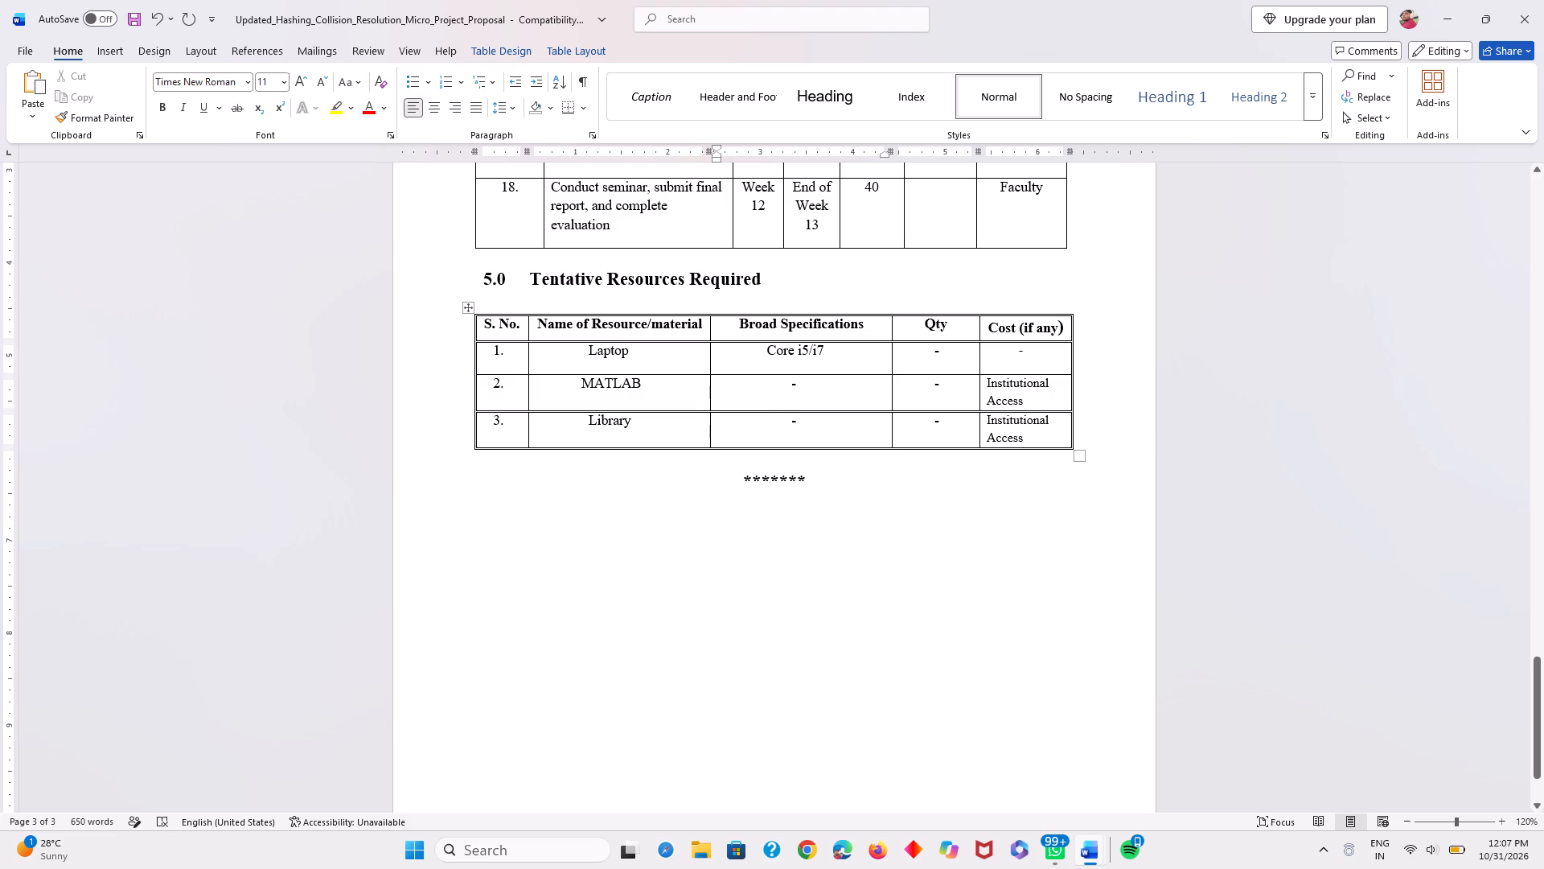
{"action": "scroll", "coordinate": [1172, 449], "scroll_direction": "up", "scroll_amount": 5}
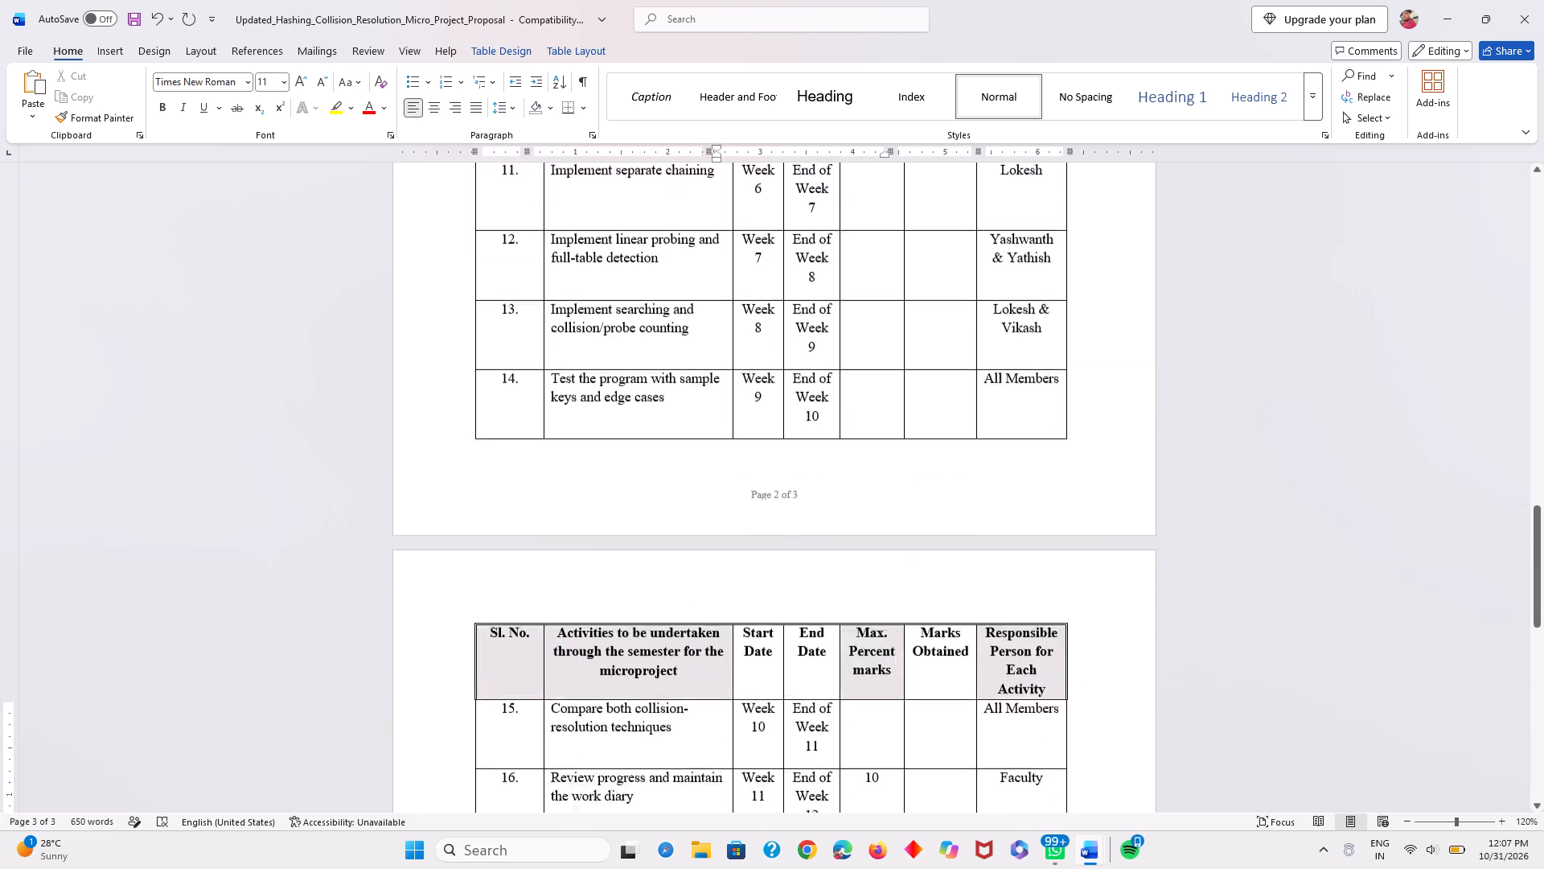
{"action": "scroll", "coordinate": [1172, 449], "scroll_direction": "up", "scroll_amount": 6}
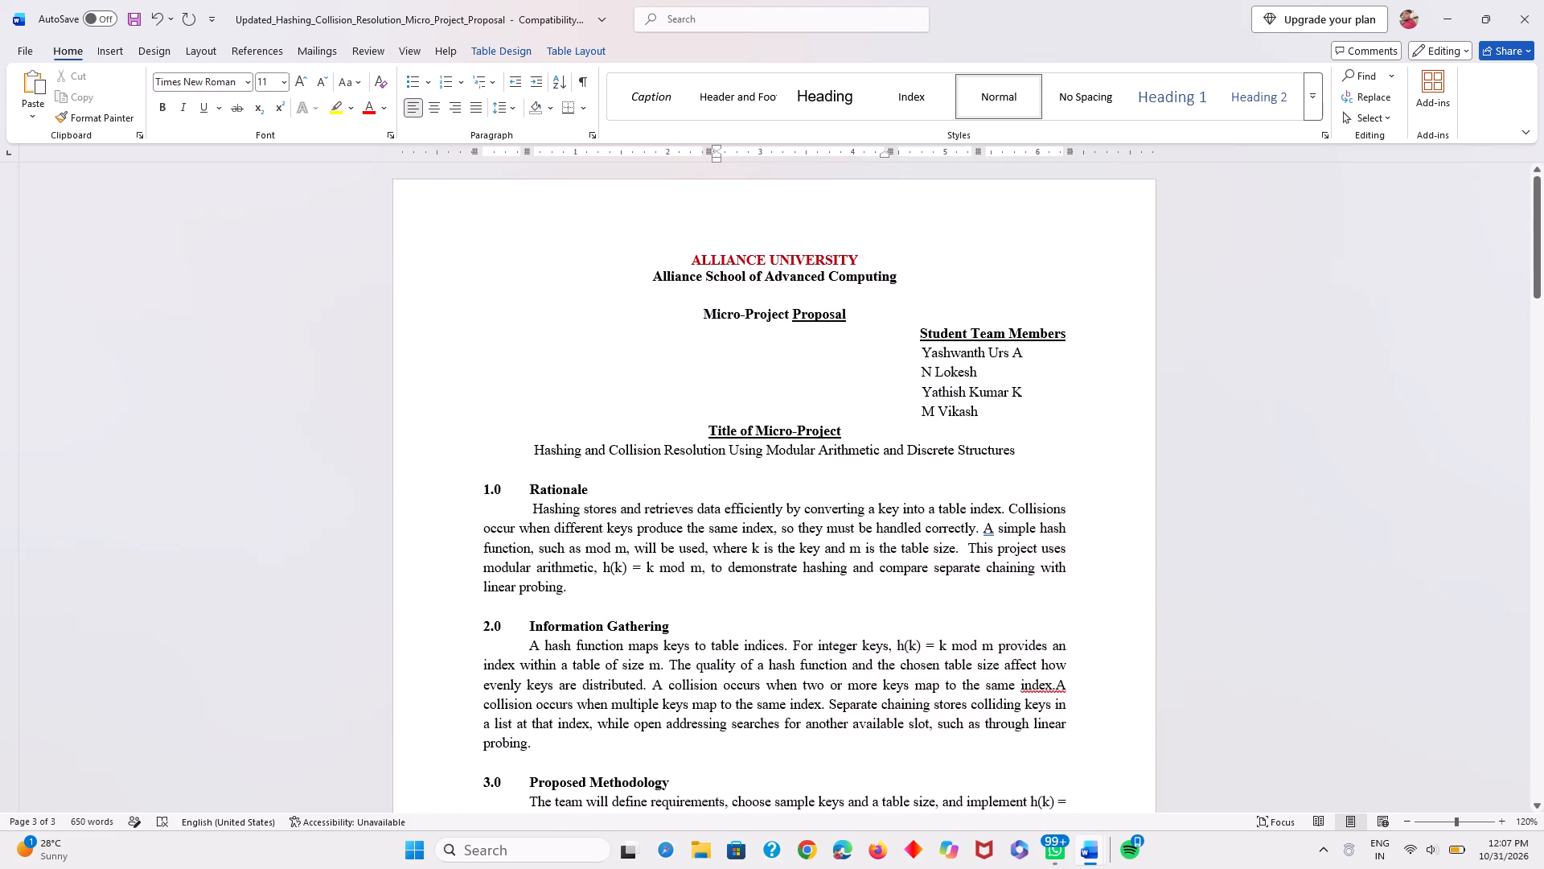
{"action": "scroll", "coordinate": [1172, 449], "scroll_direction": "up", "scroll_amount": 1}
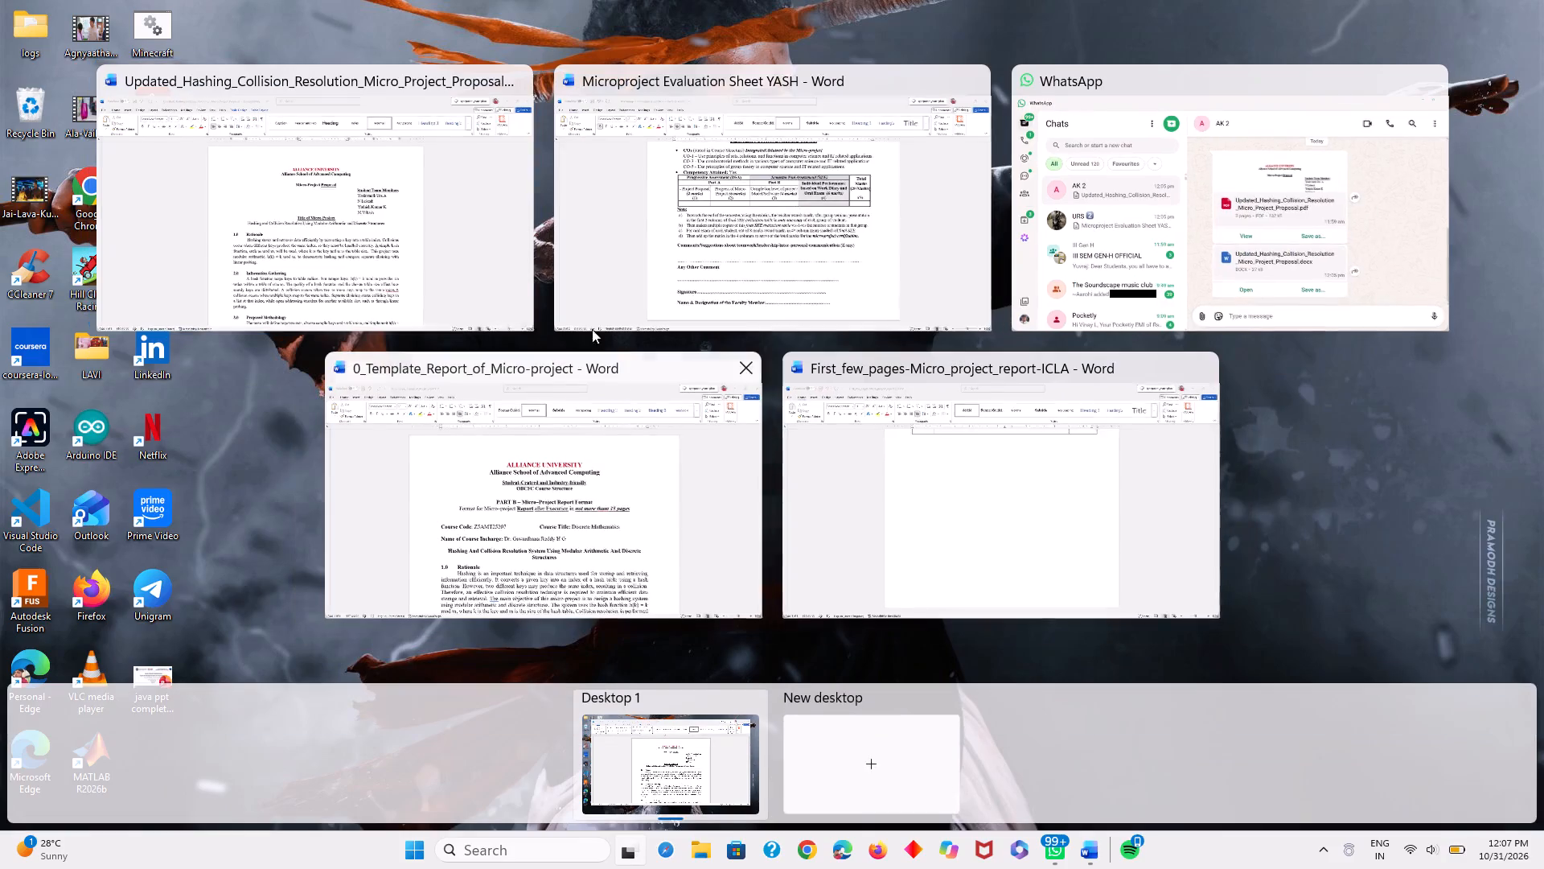
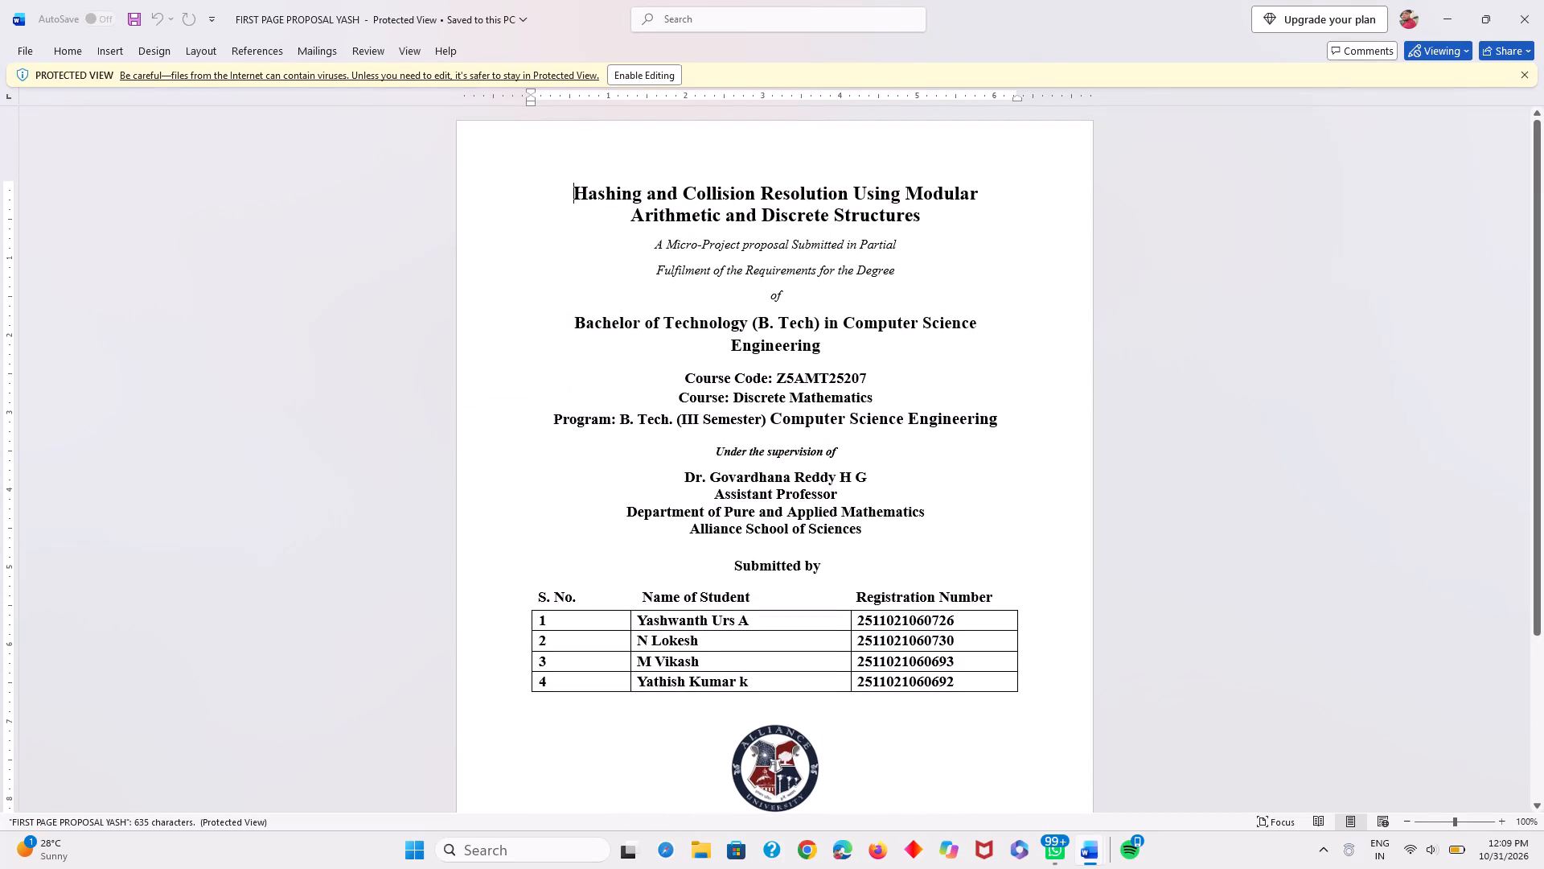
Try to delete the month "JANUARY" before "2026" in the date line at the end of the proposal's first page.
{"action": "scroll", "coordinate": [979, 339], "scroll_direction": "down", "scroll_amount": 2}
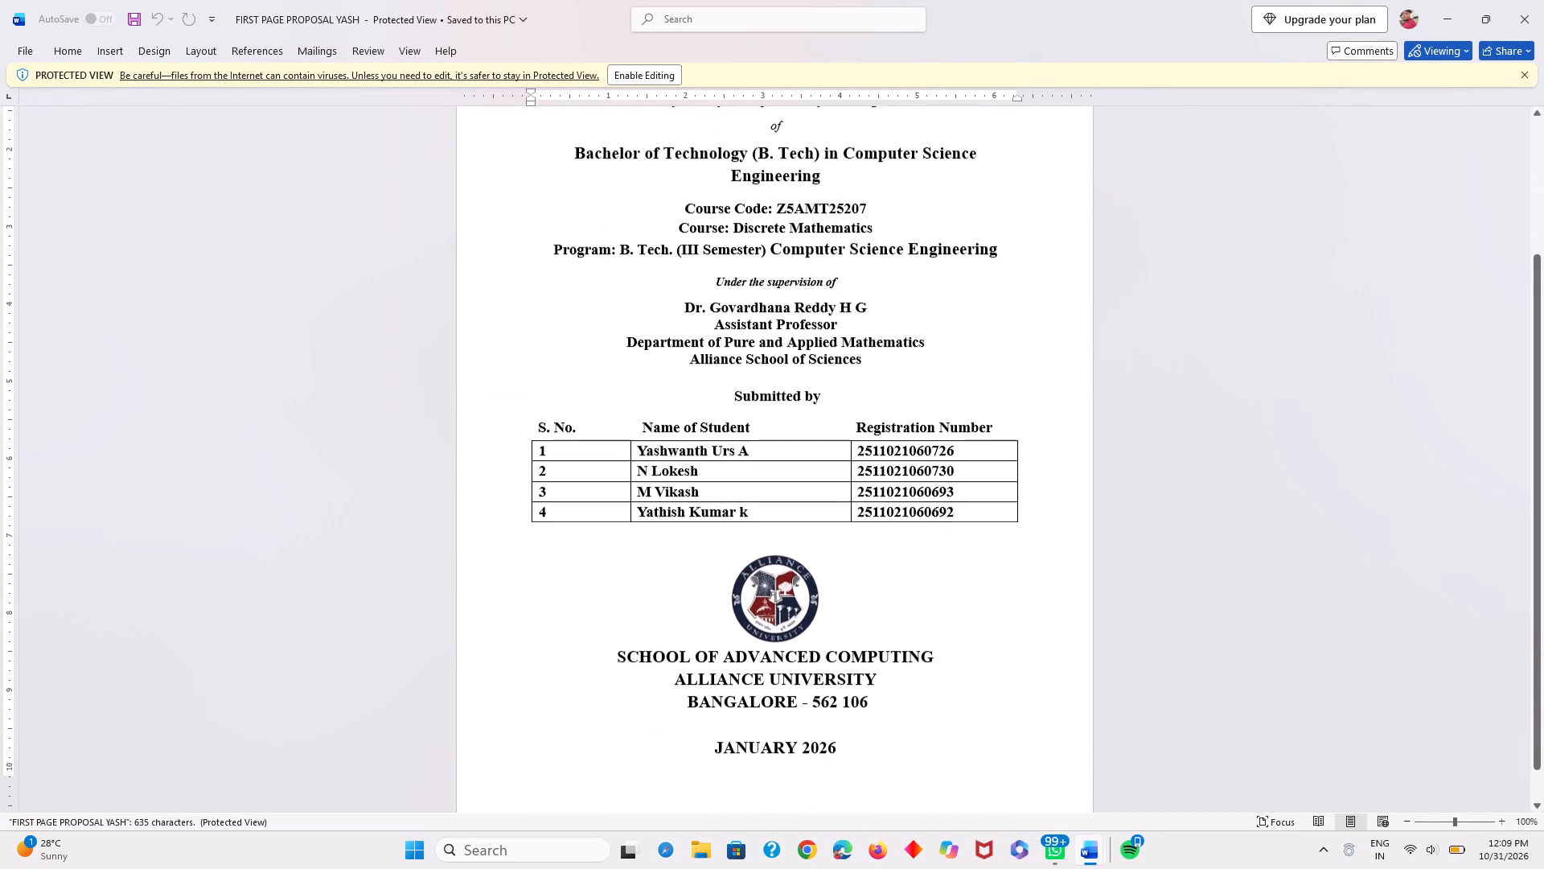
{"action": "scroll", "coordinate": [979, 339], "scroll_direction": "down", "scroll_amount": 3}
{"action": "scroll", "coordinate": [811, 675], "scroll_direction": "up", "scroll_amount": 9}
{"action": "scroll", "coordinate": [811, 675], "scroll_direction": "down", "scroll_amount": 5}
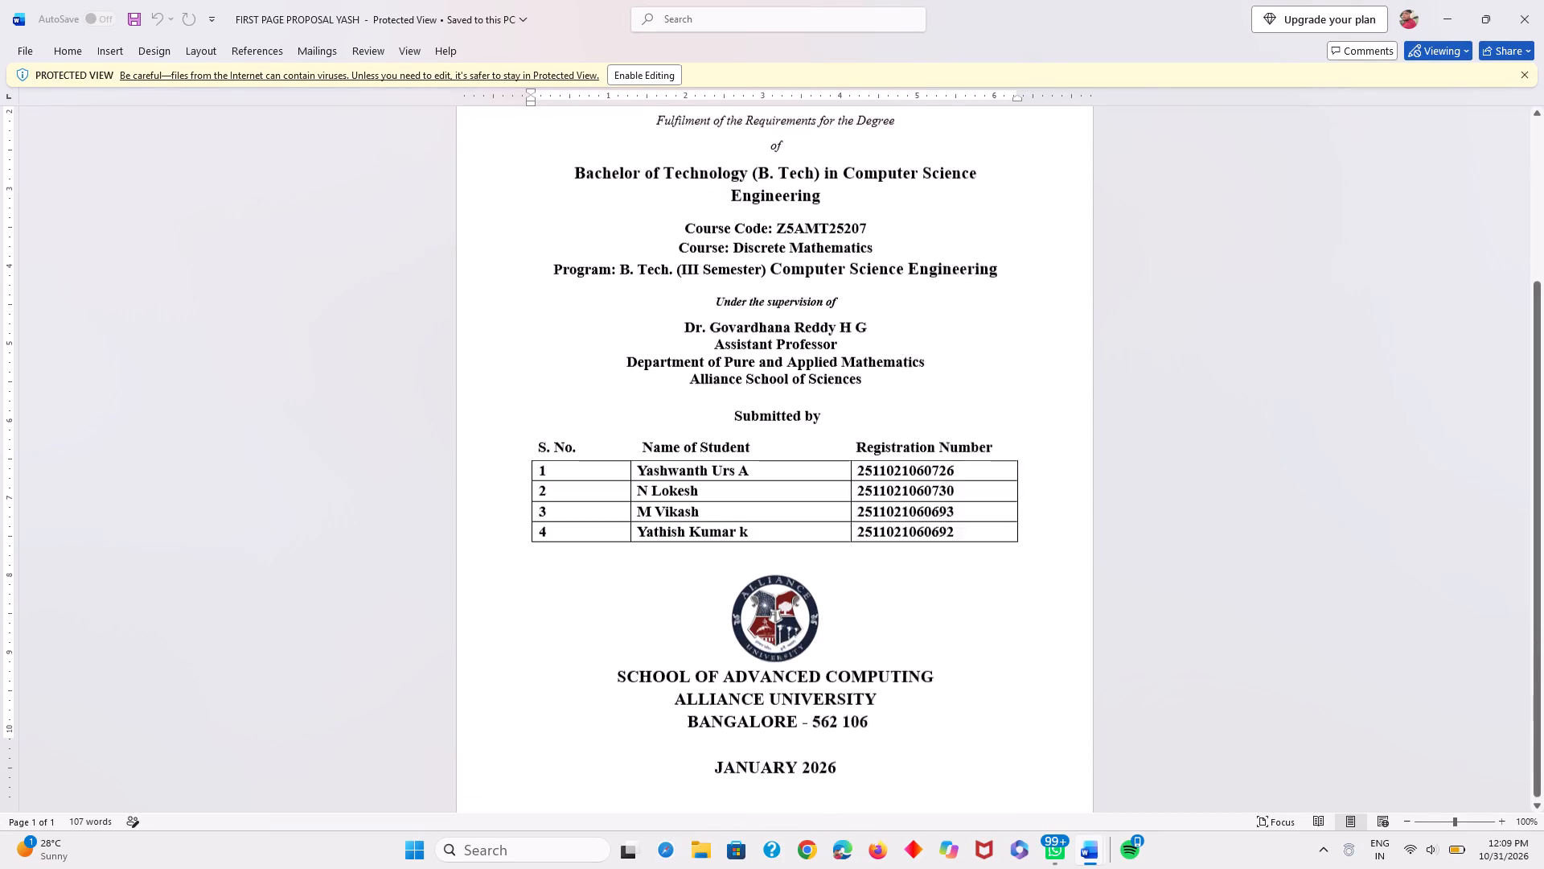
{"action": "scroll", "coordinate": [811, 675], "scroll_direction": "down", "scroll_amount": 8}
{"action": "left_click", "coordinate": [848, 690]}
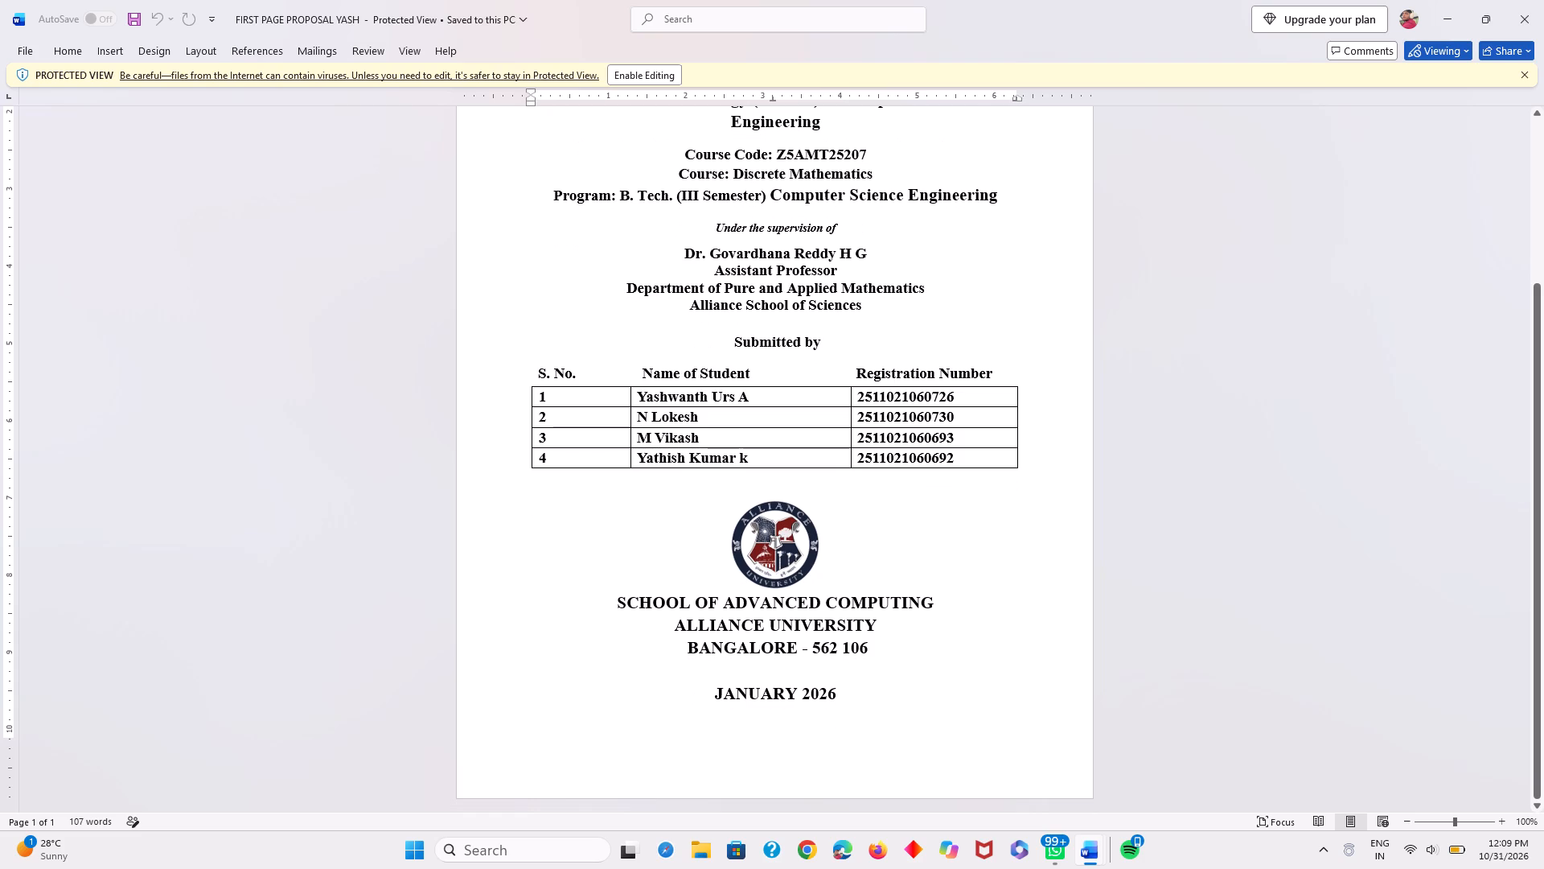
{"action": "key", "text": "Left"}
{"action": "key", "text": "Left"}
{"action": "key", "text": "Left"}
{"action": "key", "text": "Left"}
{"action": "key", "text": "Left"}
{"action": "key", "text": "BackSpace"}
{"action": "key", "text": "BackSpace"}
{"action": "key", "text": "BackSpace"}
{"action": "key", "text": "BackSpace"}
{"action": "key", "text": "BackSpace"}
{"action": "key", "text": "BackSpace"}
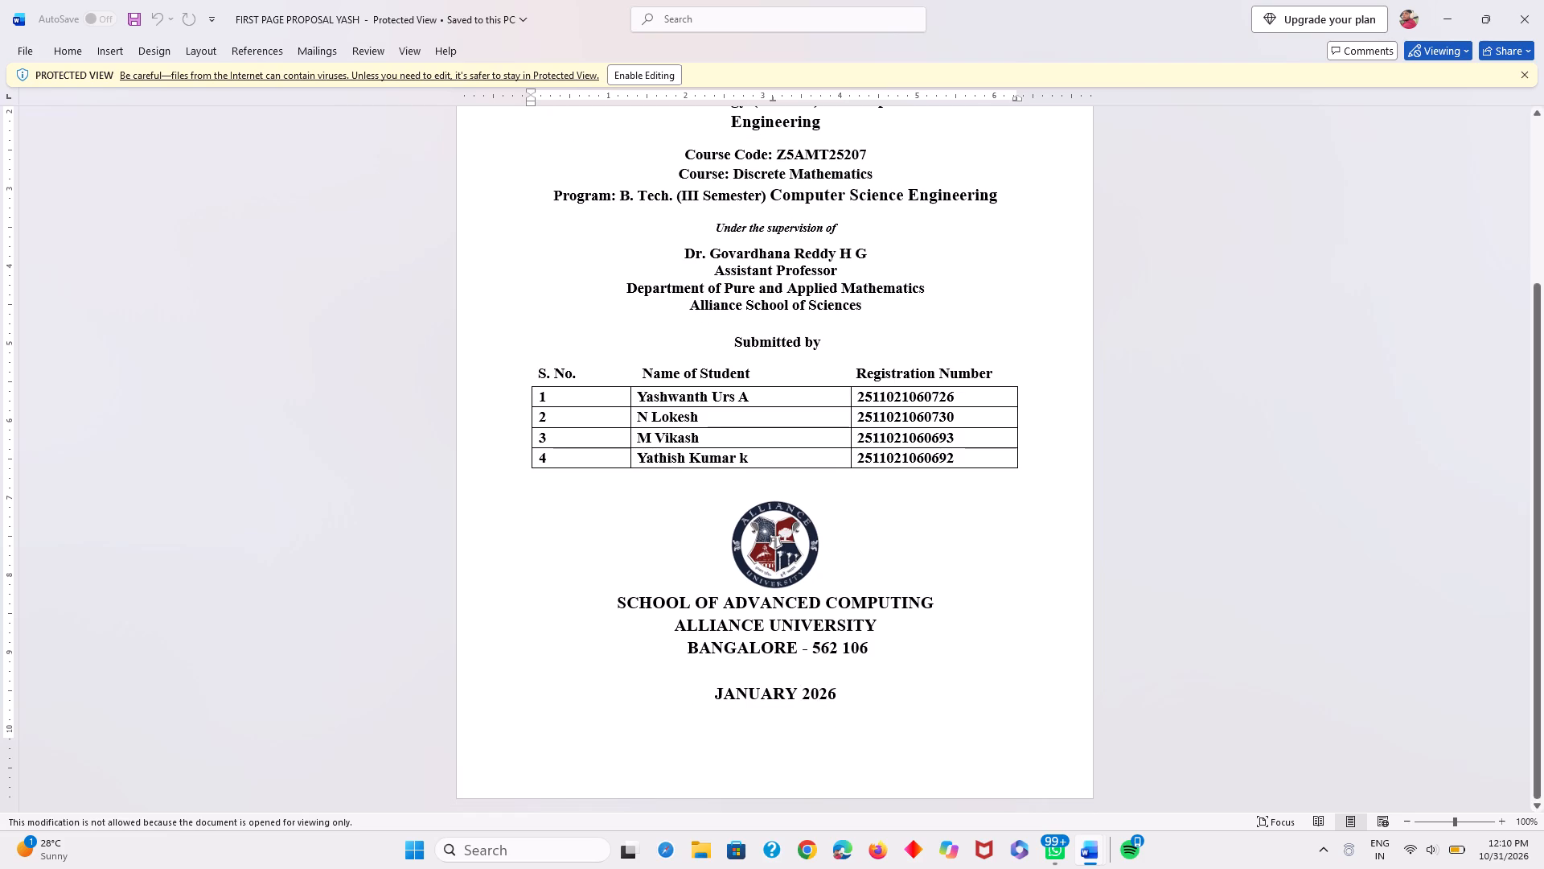
Enable editing of the protected proposal first-page document.
{"action": "left_click", "coordinate": [665, 66]}
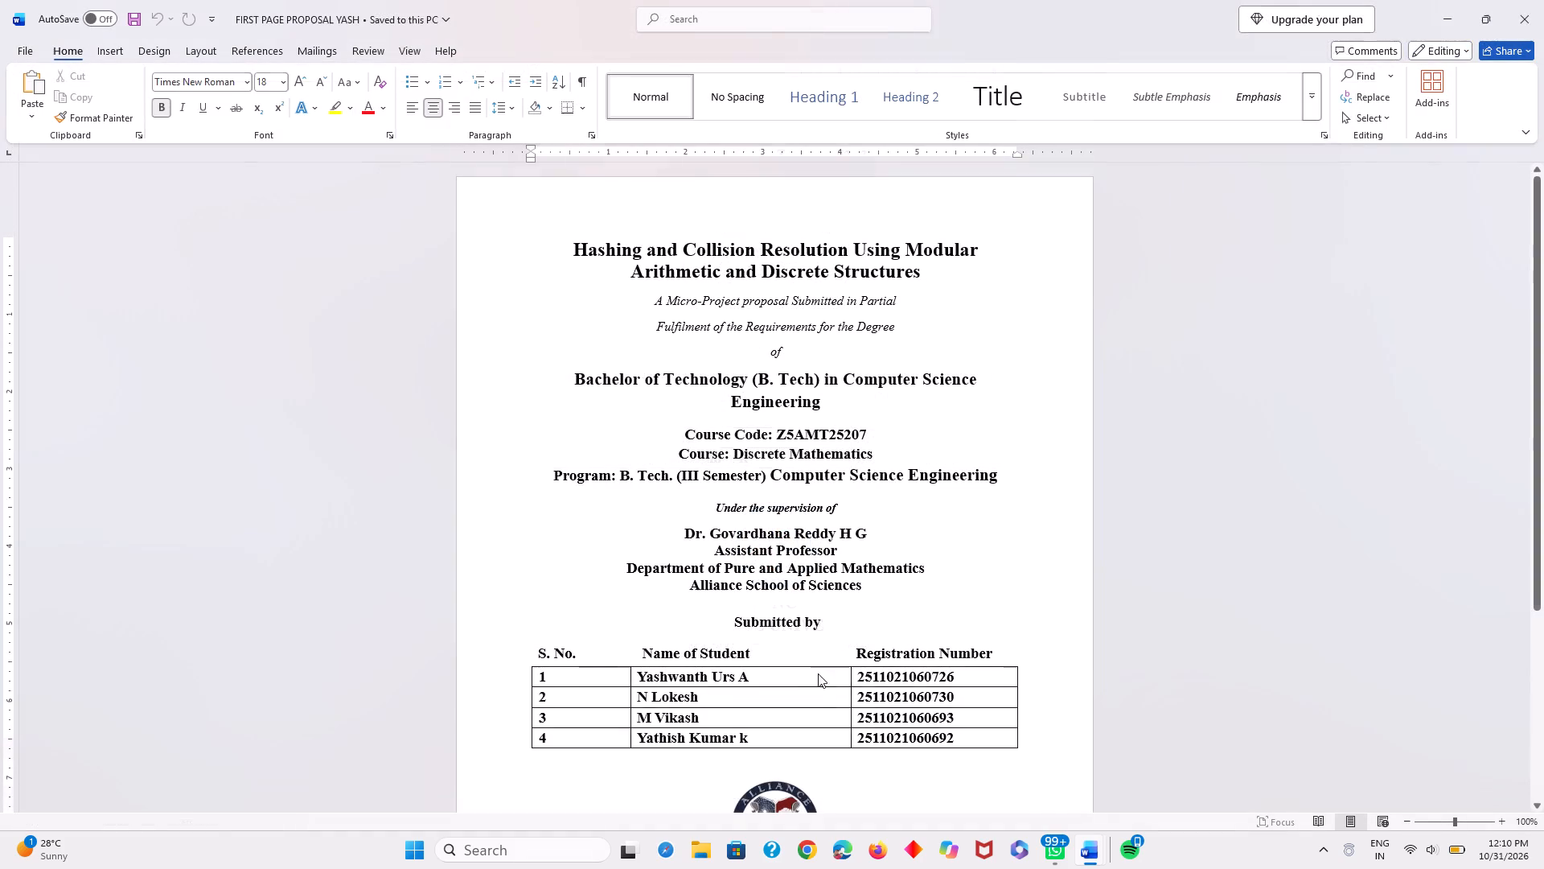
Delete the month "JANUARY" from the date line below "BANGALORE - 562 106", keeping the year "2026".
{"action": "scroll", "coordinate": [804, 641], "scroll_direction": "down", "scroll_amount": 9}
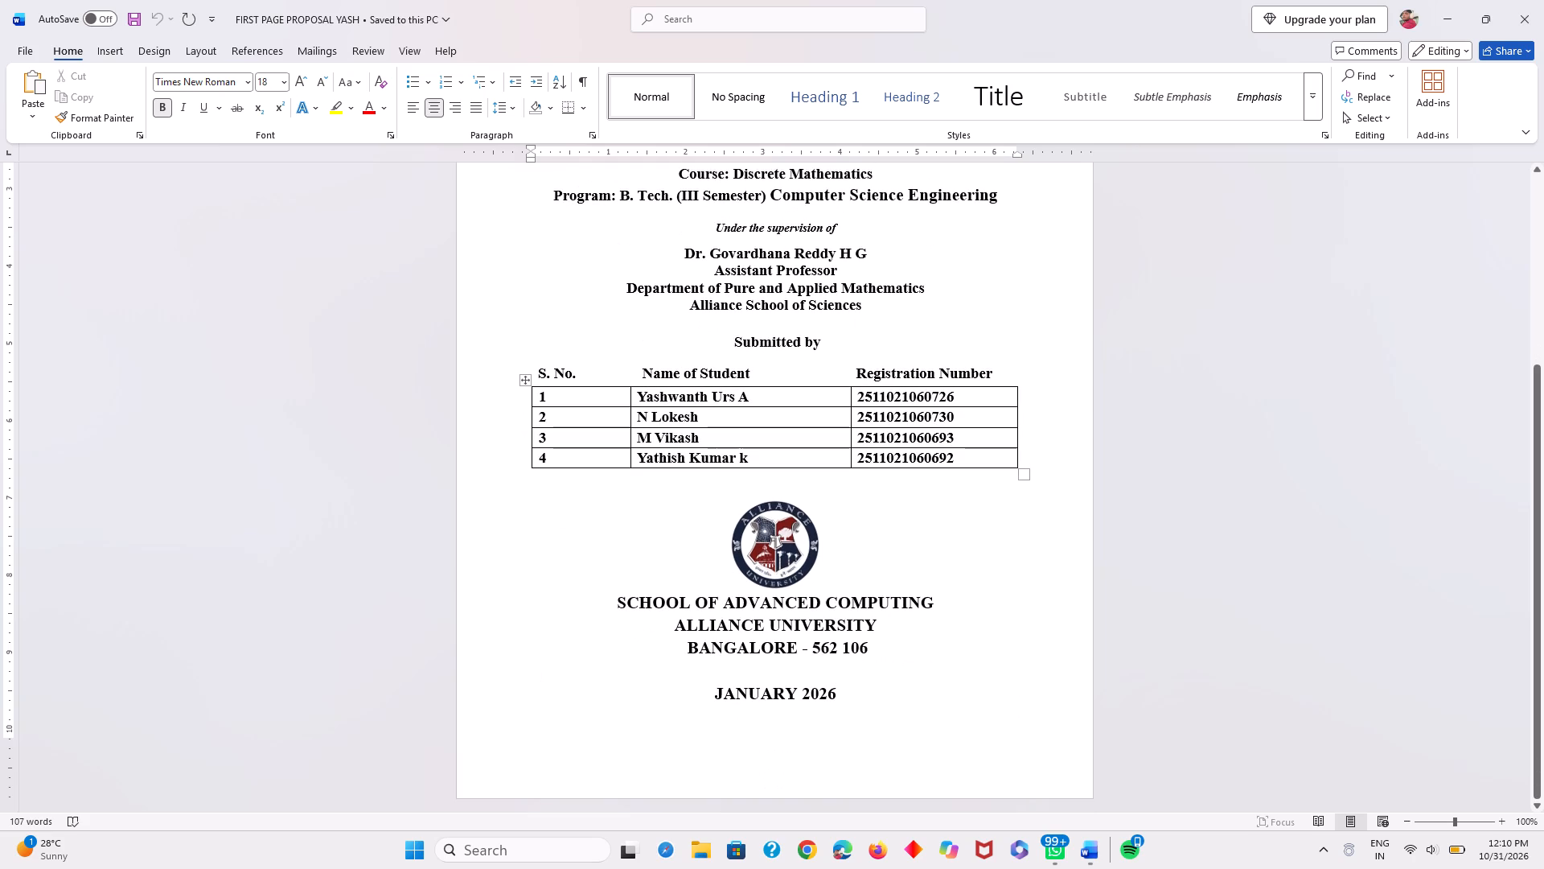
{"action": "left_click", "coordinate": [793, 686]}
{"action": "key", "text": "BackSpace"}
{"action": "key", "text": "BackSpace"}
{"action": "key", "text": "BackSpace"}
{"action": "key", "text": "BackSpace"}
{"action": "key", "text": "BackSpace"}
{"action": "key", "text": "BackSpace"}
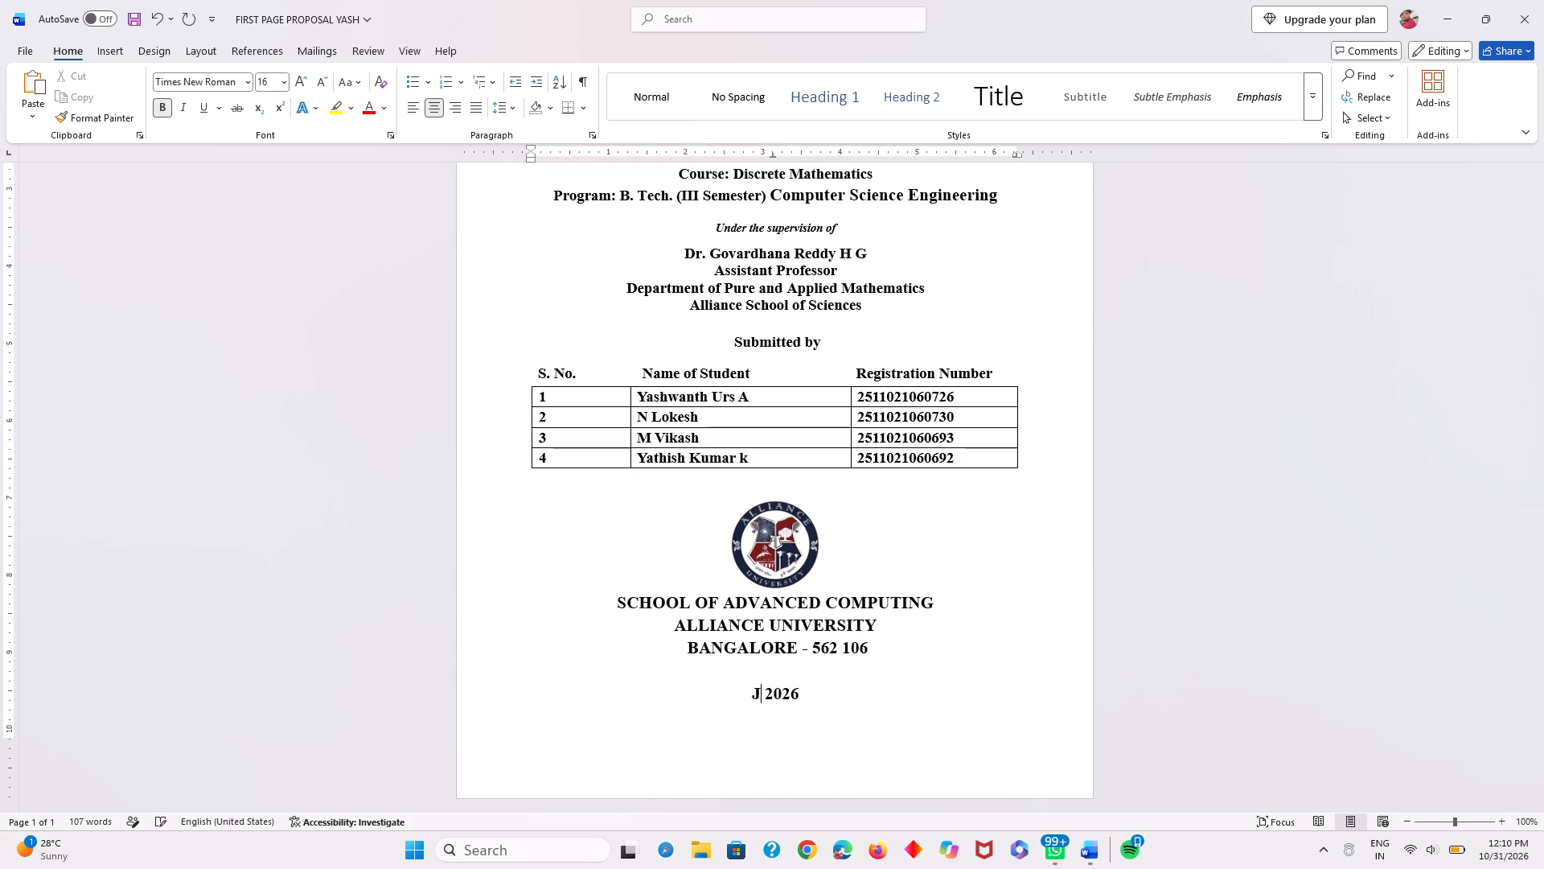
{"action": "key", "text": "BackSpace"}
Enter "OCTOBER" as the month before "2026" in the date line below "BANGALORE - 562 106" and check the page.
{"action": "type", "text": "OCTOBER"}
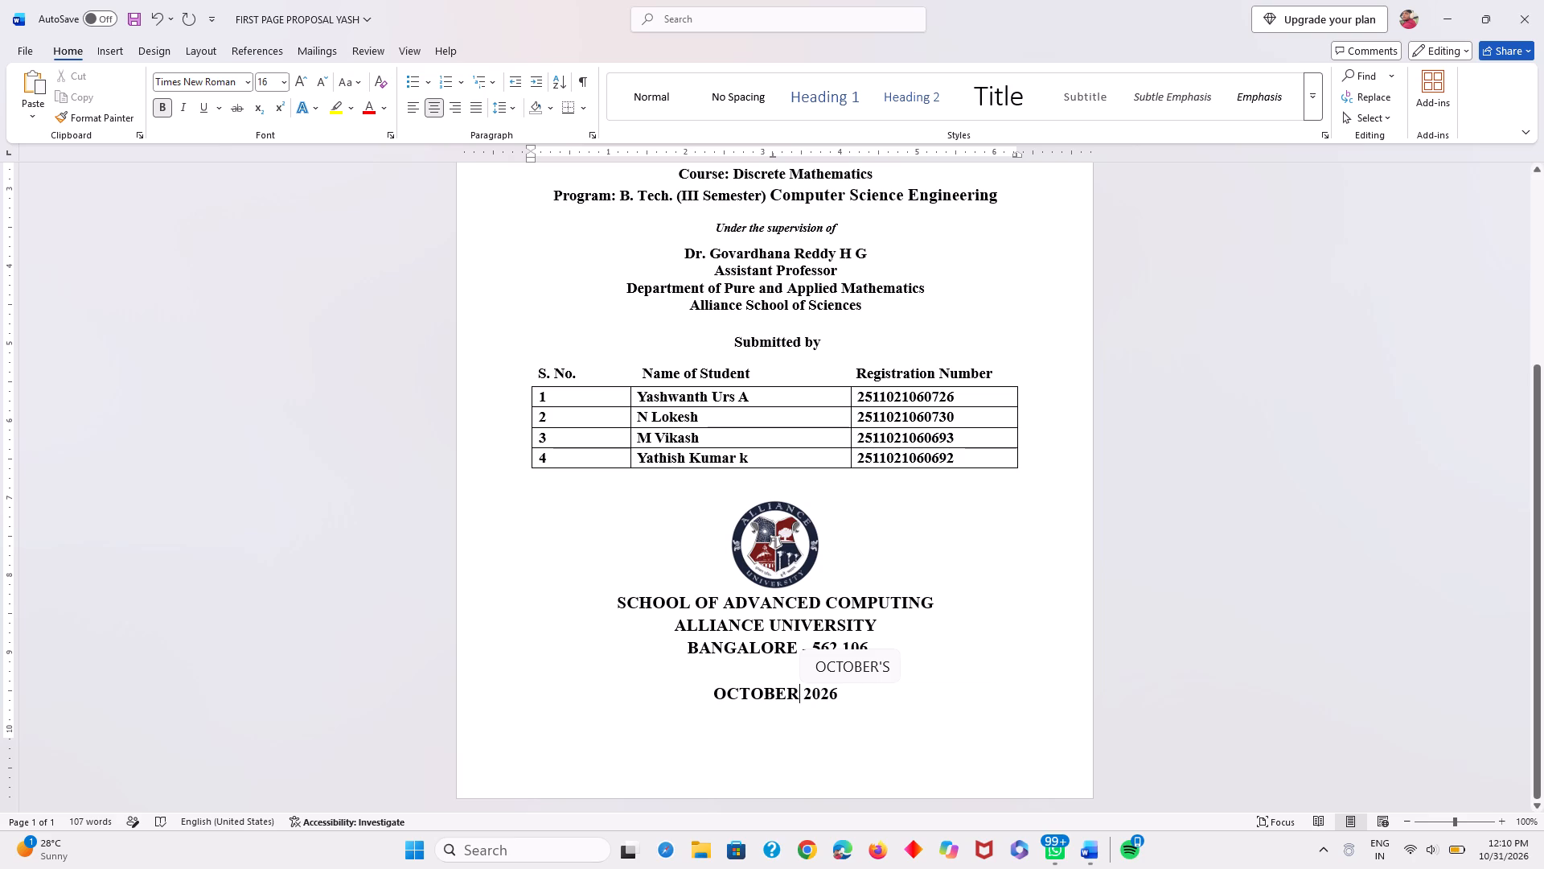
{"action": "scroll", "coordinate": [1074, 629], "scroll_direction": "up", "scroll_amount": 5}
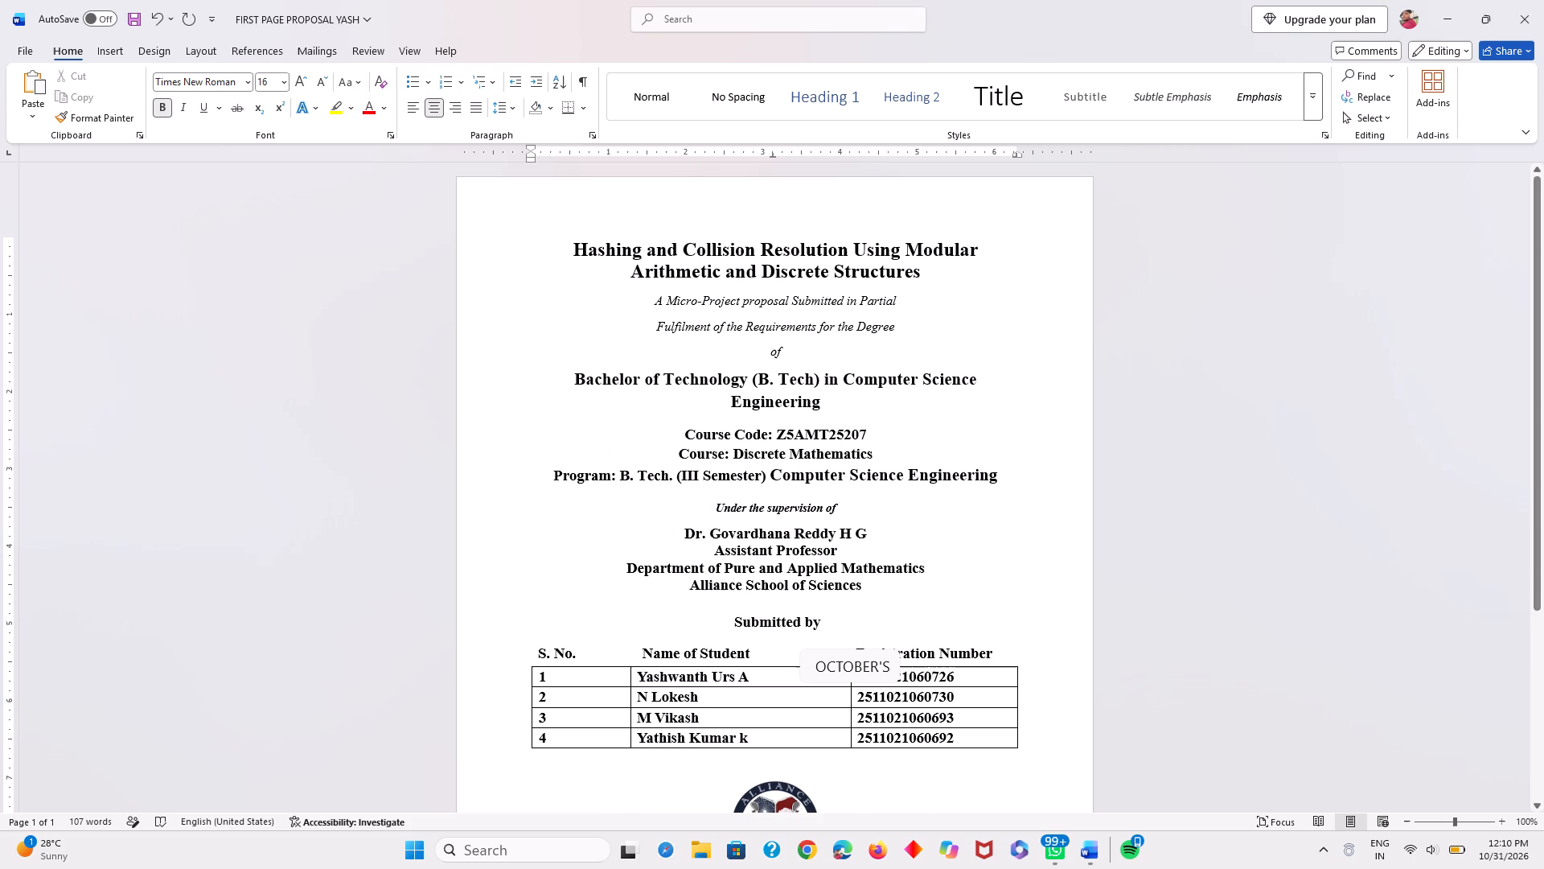
{"action": "scroll", "coordinate": [1042, 513], "scroll_direction": "down", "scroll_amount": 6}
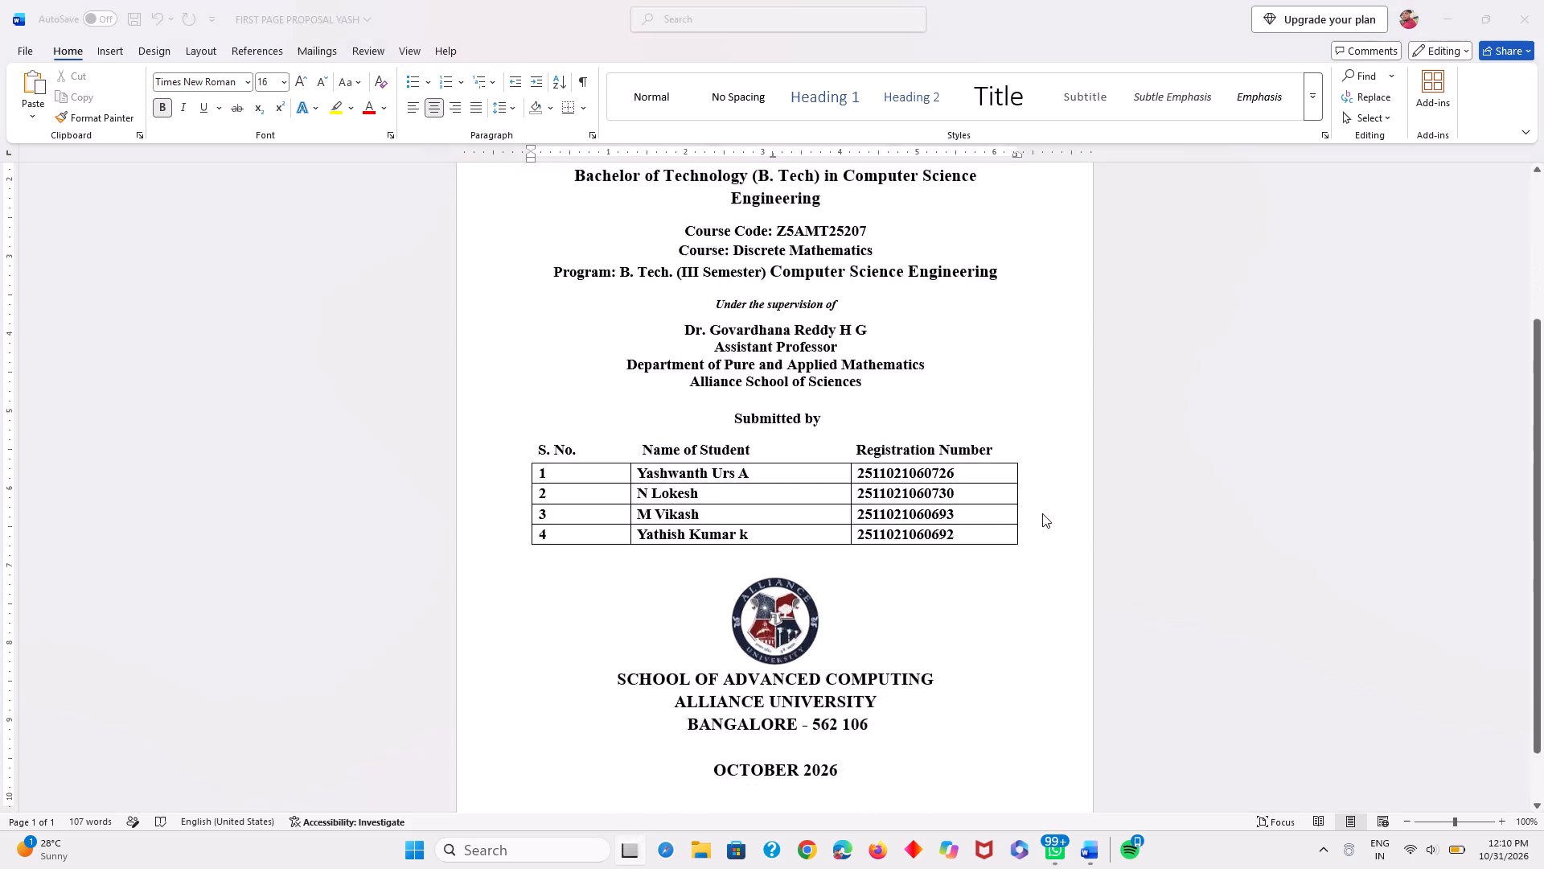